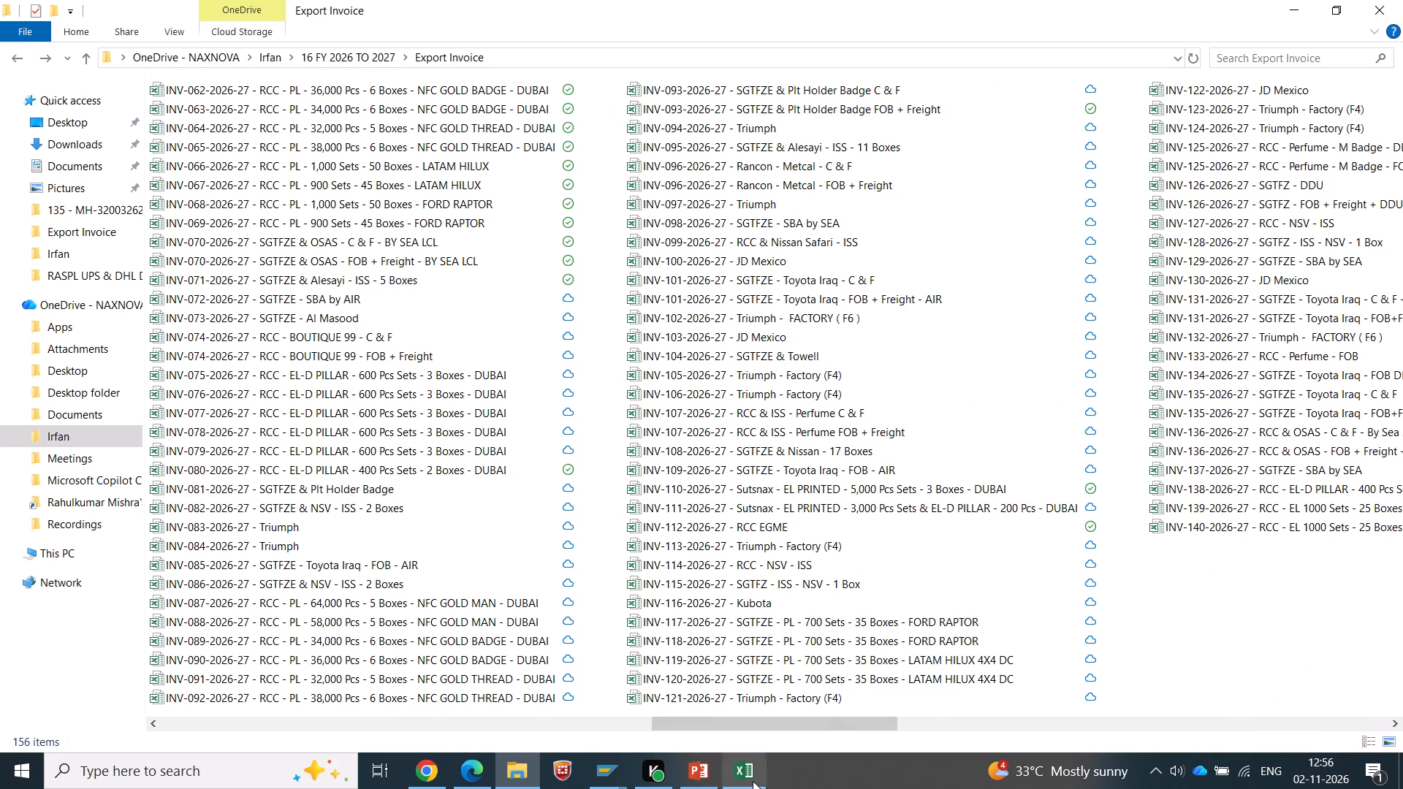
Close the open Excel workbook.
click(1394, 7)
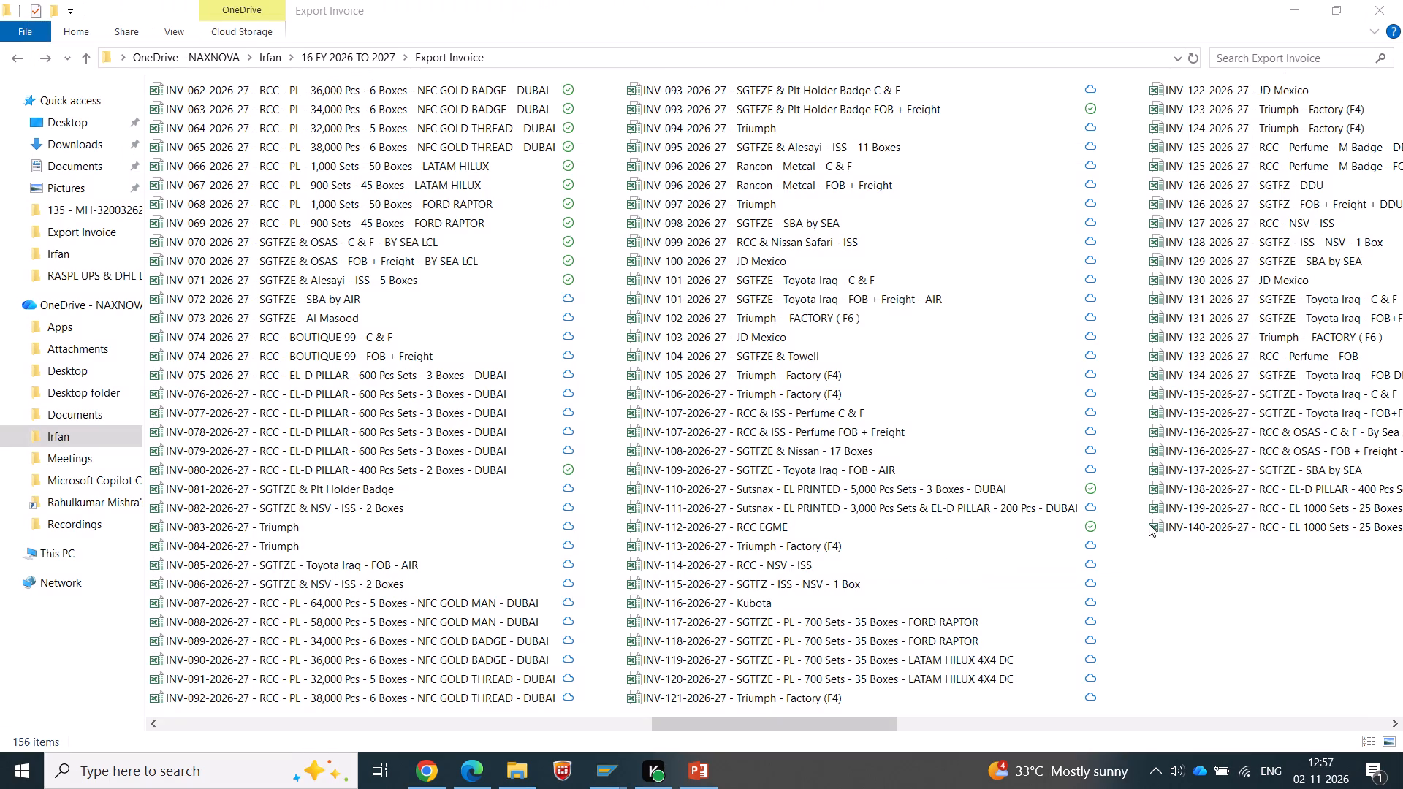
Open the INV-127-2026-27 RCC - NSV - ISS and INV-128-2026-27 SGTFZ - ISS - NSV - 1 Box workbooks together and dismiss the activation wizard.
scroll(1152, 521, down, 2)
click(274, 215)
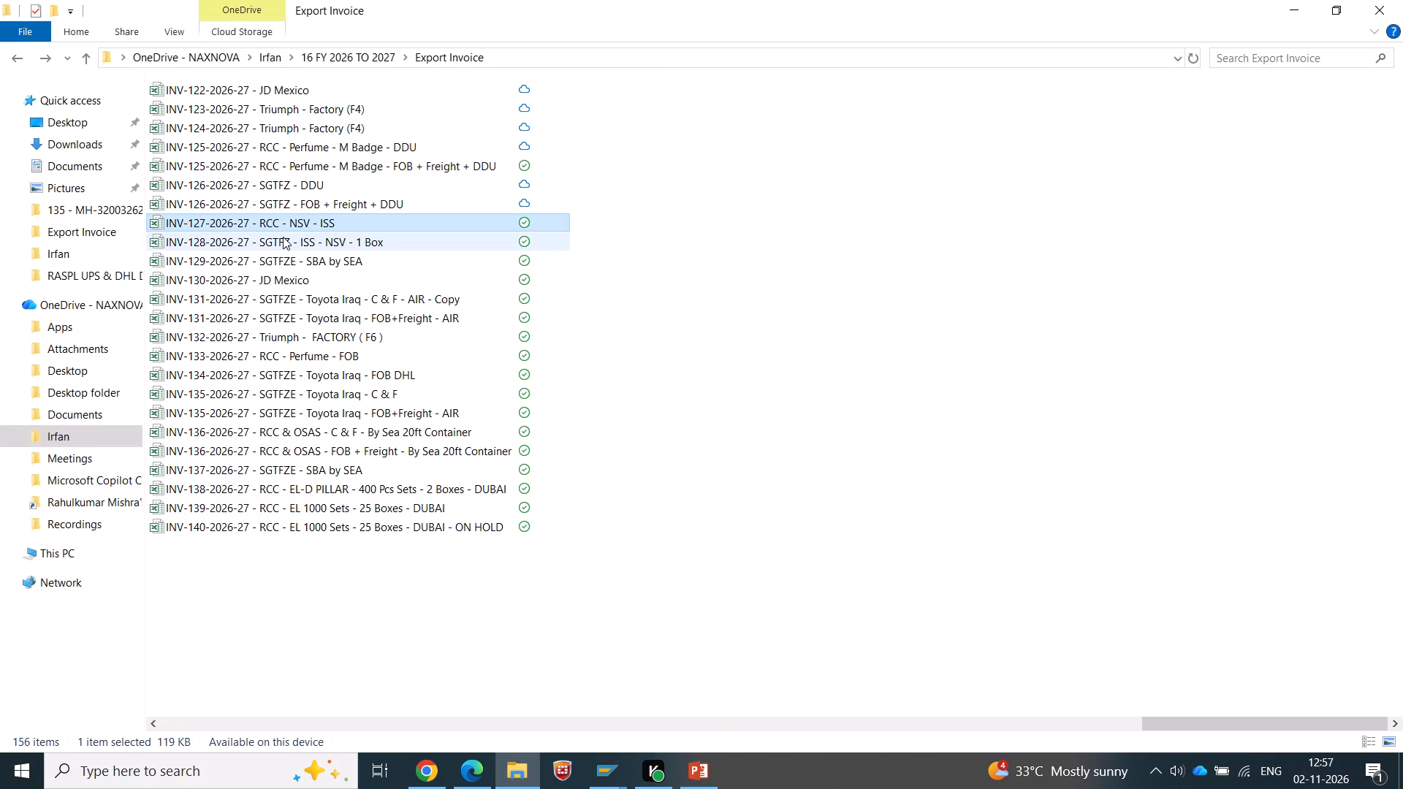
ctrl+click(283, 237)
key(Return)
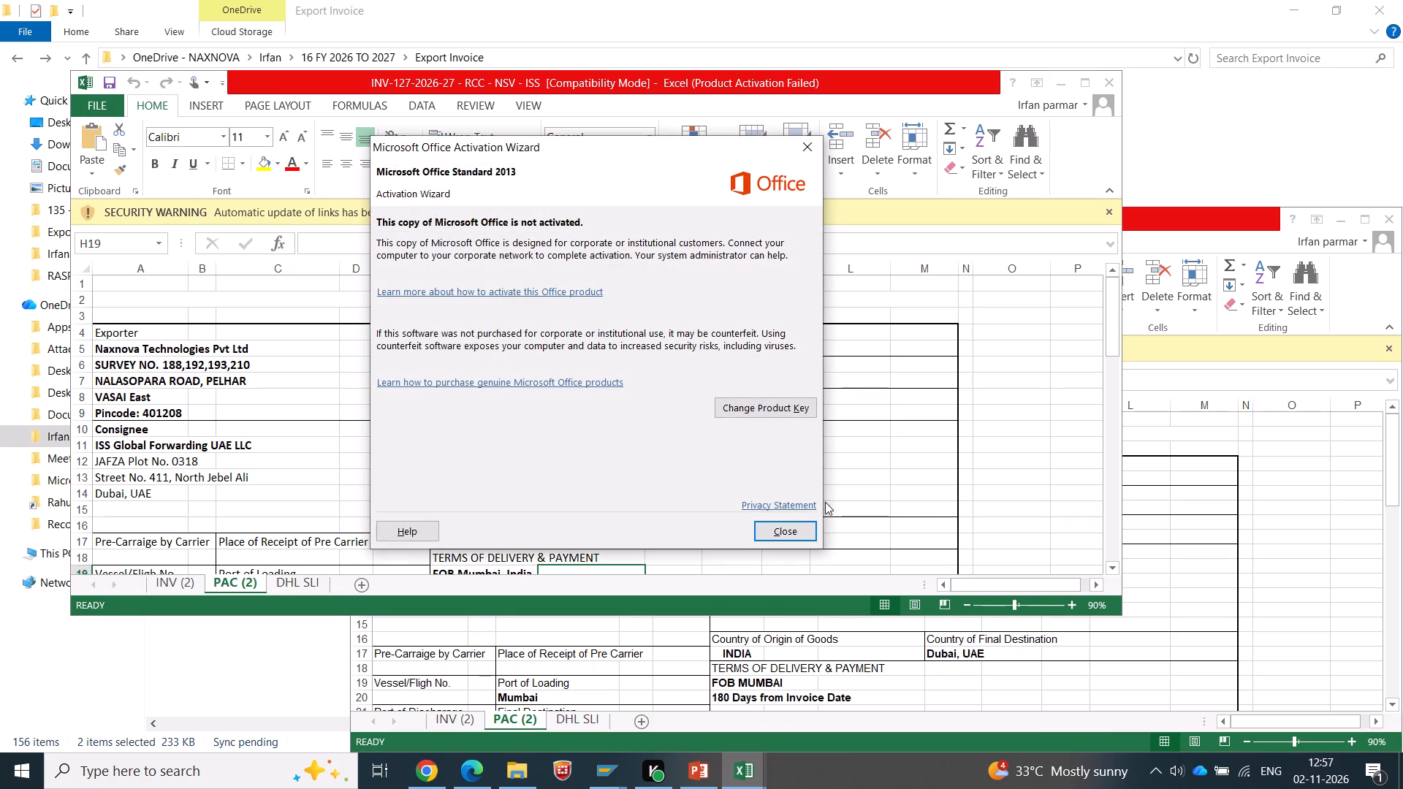
click(767, 524)
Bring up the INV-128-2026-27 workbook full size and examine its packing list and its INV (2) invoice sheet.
drag(1067, 59, 1062, 98)
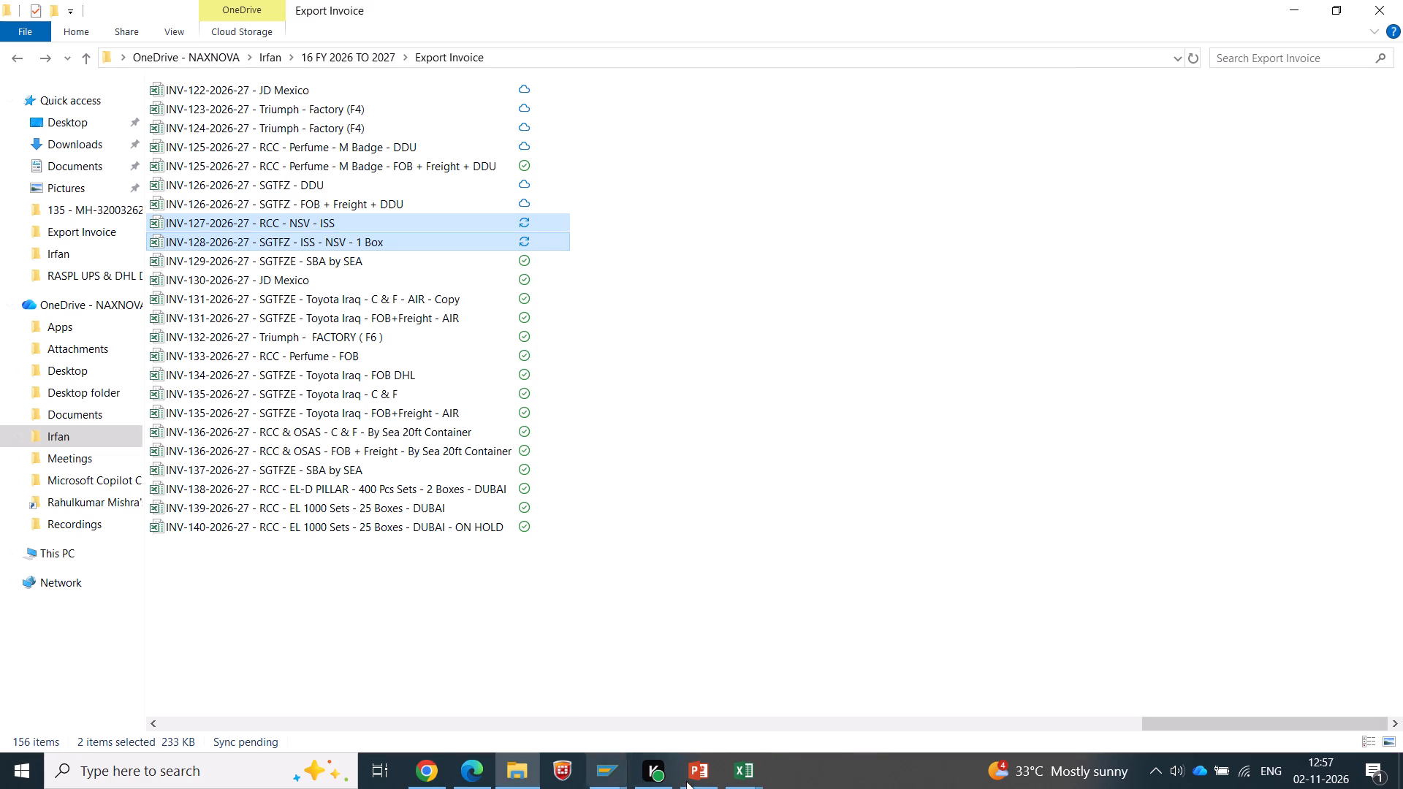
click(756, 777)
click(724, 742)
click(1361, 229)
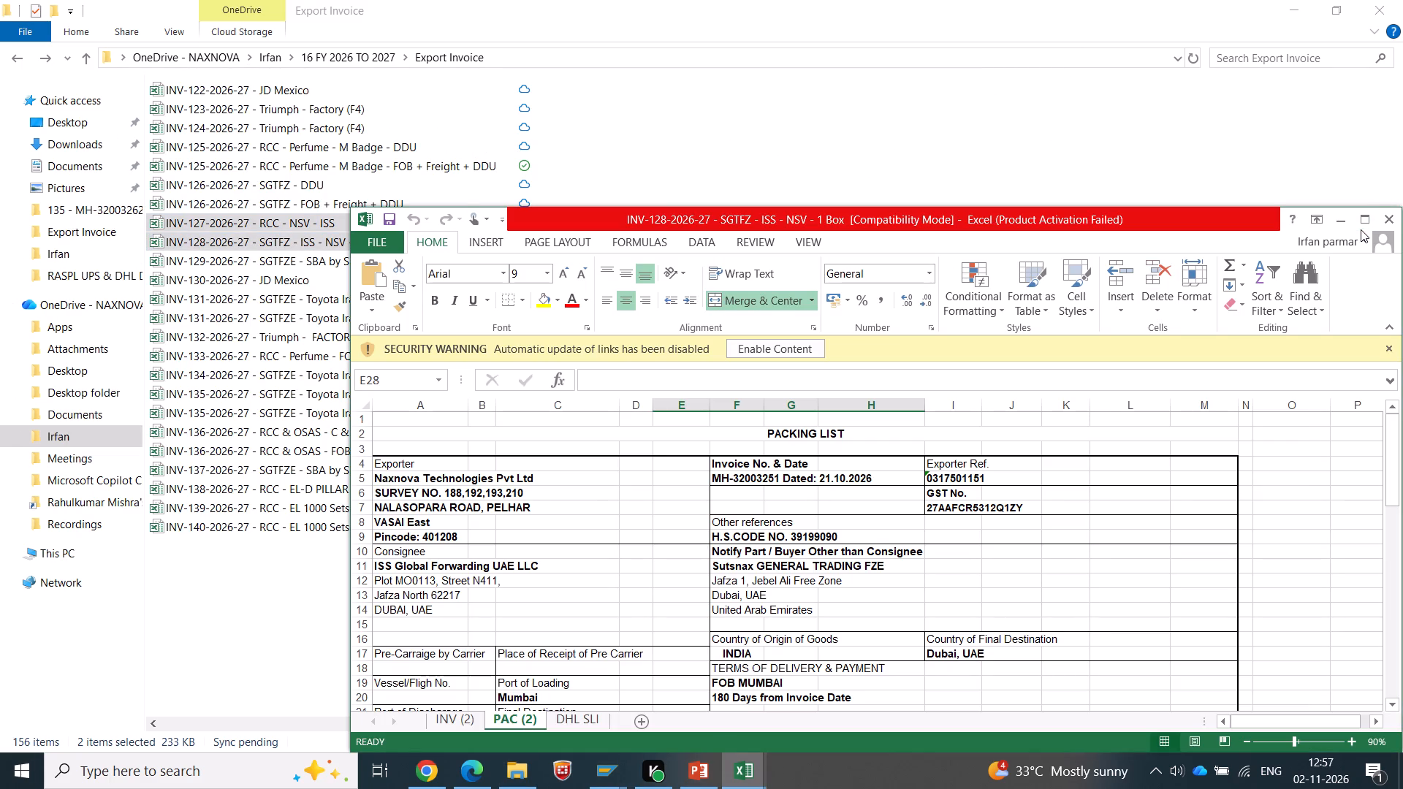
click(1363, 220)
scroll(795, 373, down, 5)
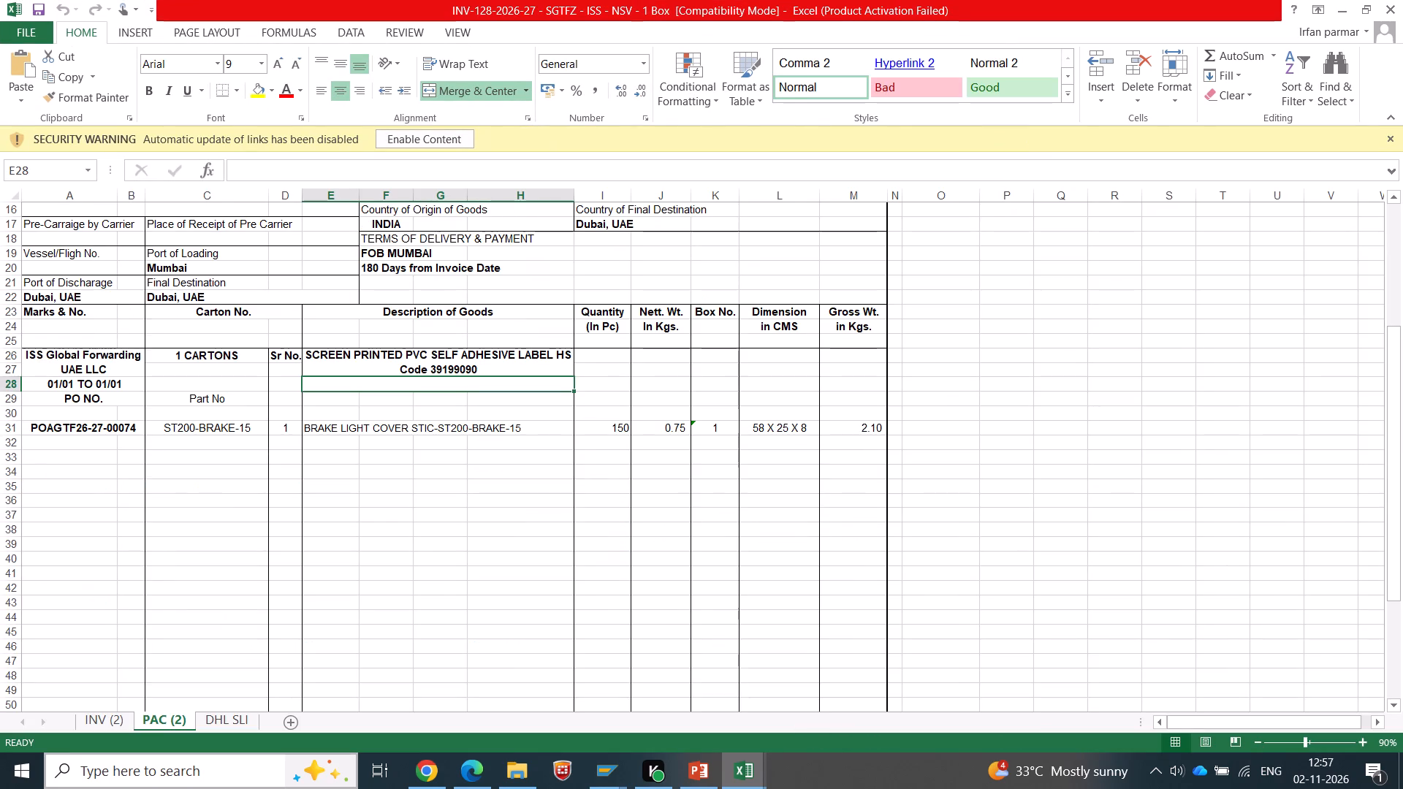
click(102, 718)
scroll(327, 505, down, 10)
scroll(374, 435, up, 10)
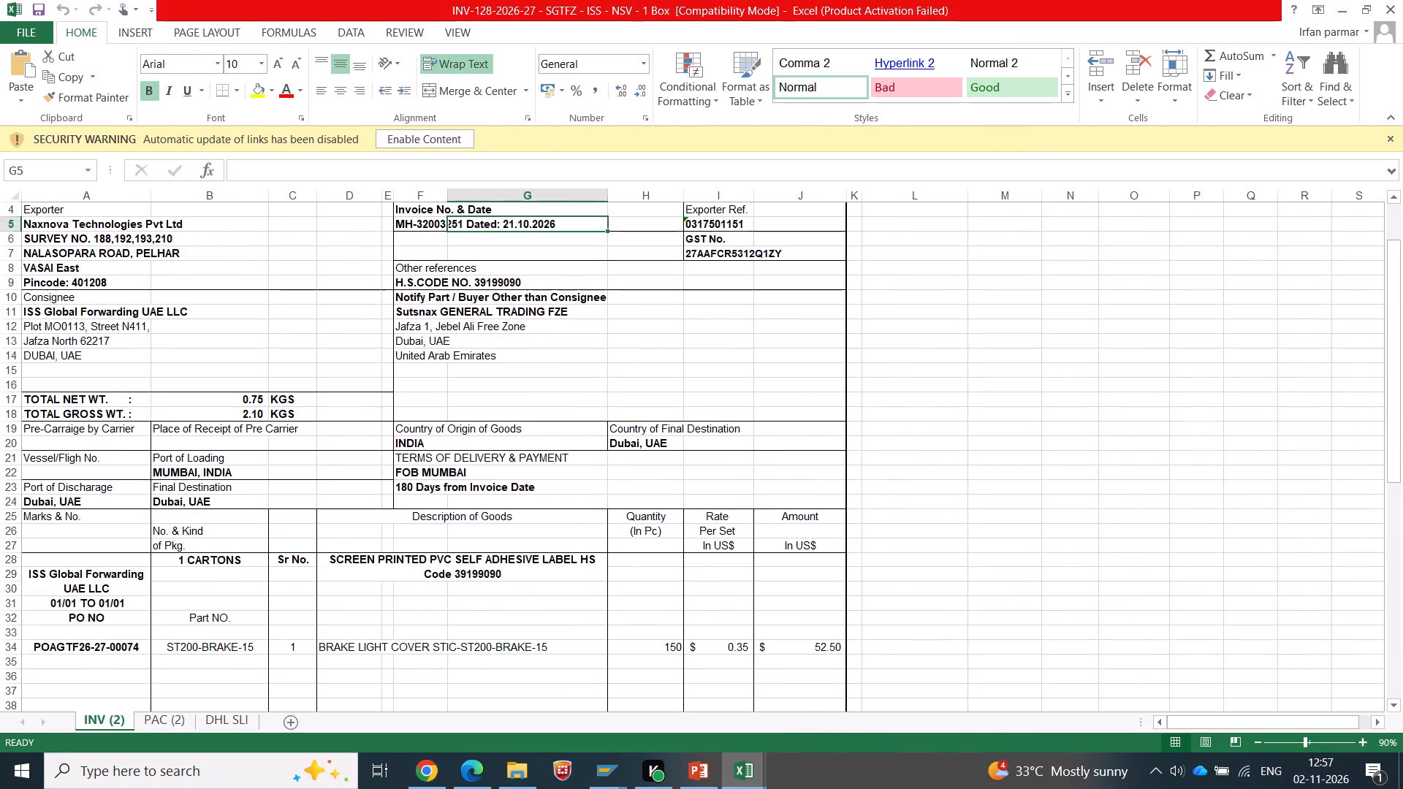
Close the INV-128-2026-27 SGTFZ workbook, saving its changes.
scroll(374, 435, up, 6)
click(1402, 7)
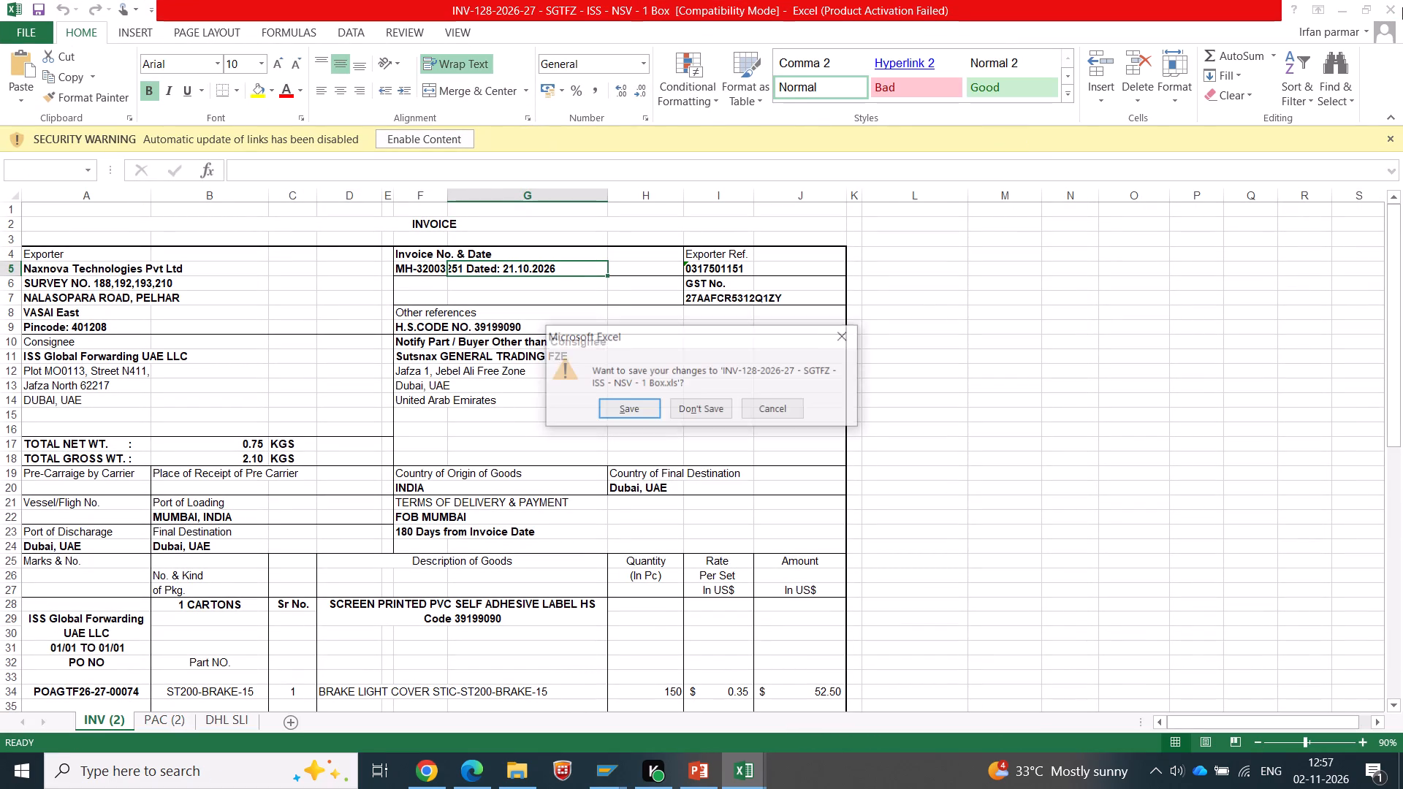
click(613, 428)
click(613, 416)
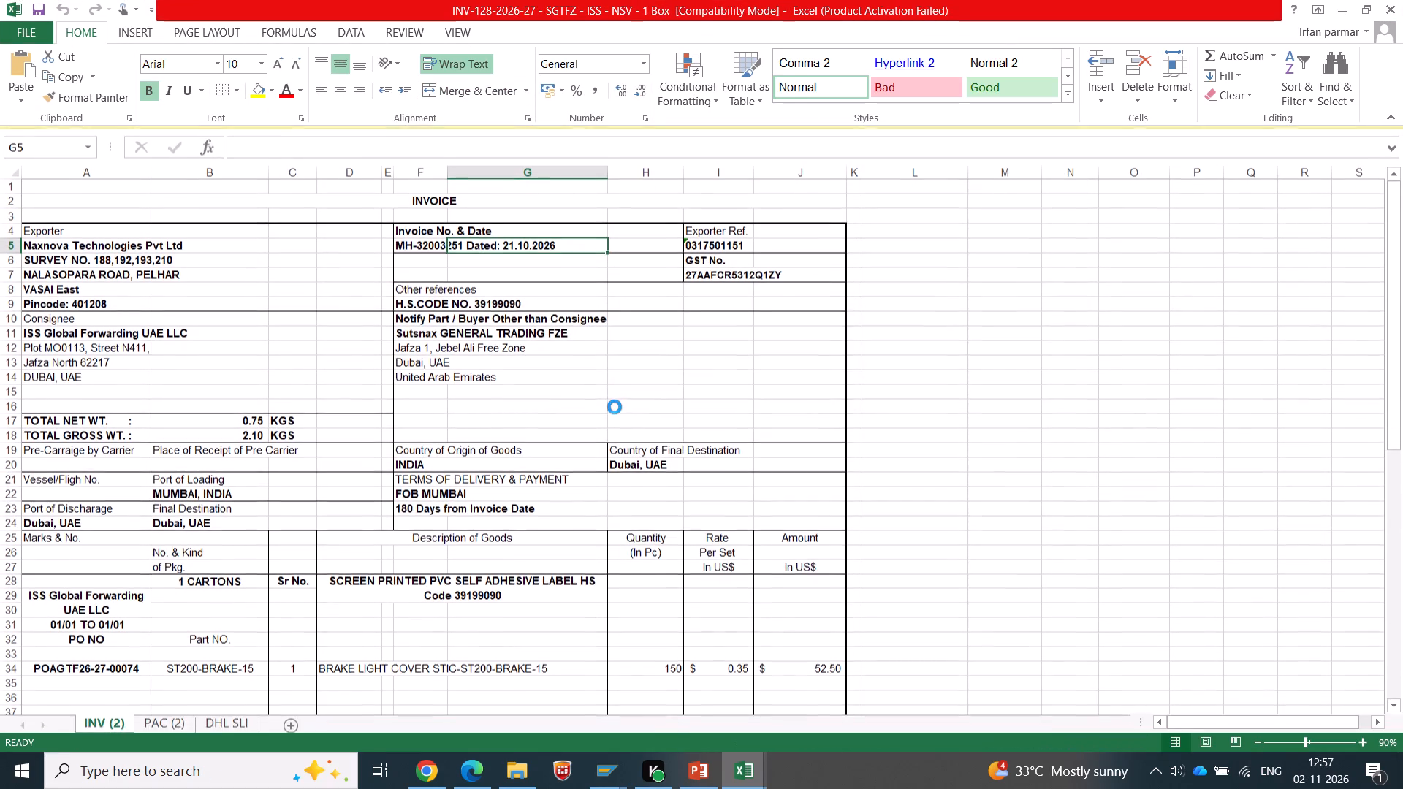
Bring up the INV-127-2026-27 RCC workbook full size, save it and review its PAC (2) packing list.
click(1089, 77)
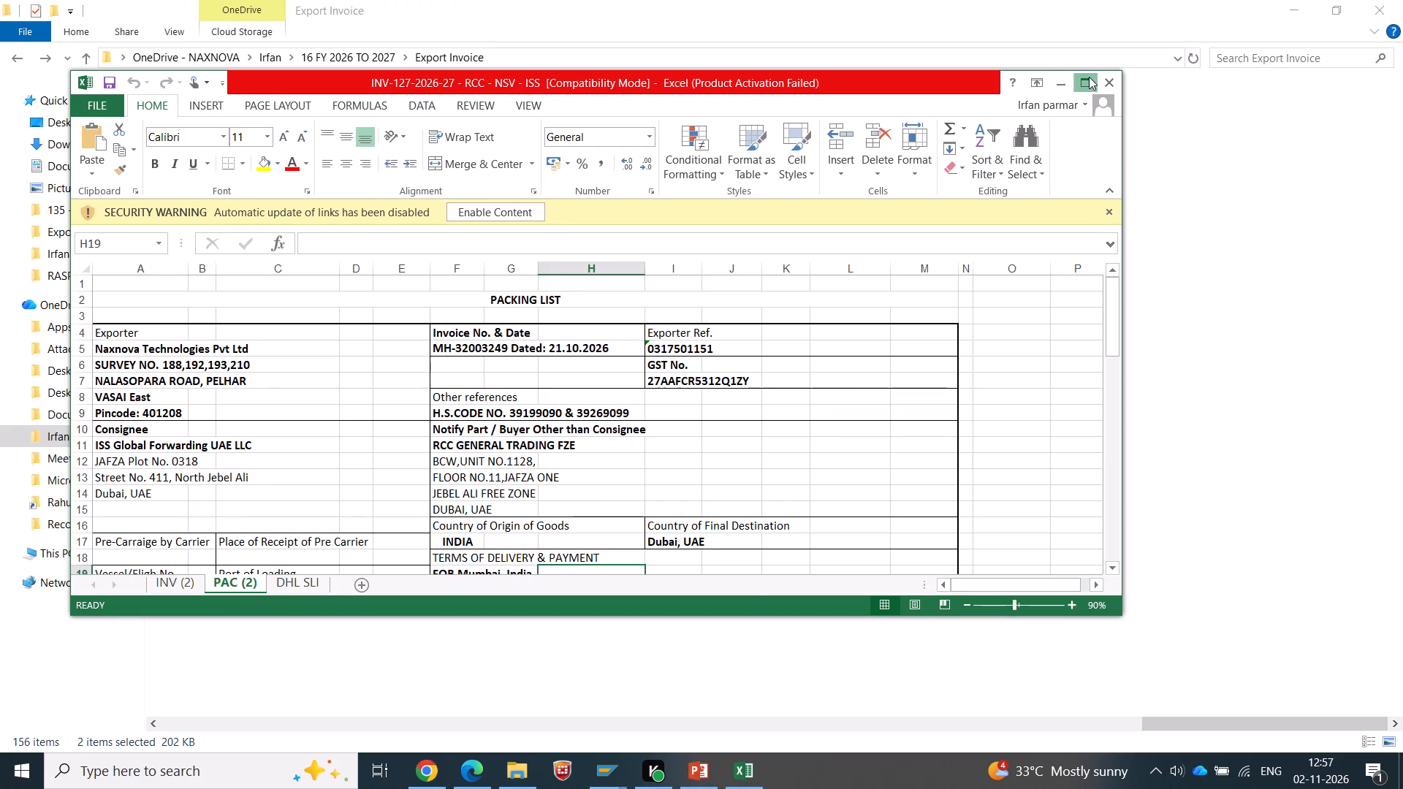
scroll(526, 245, down, 8)
scroll(525, 239, up, 13)
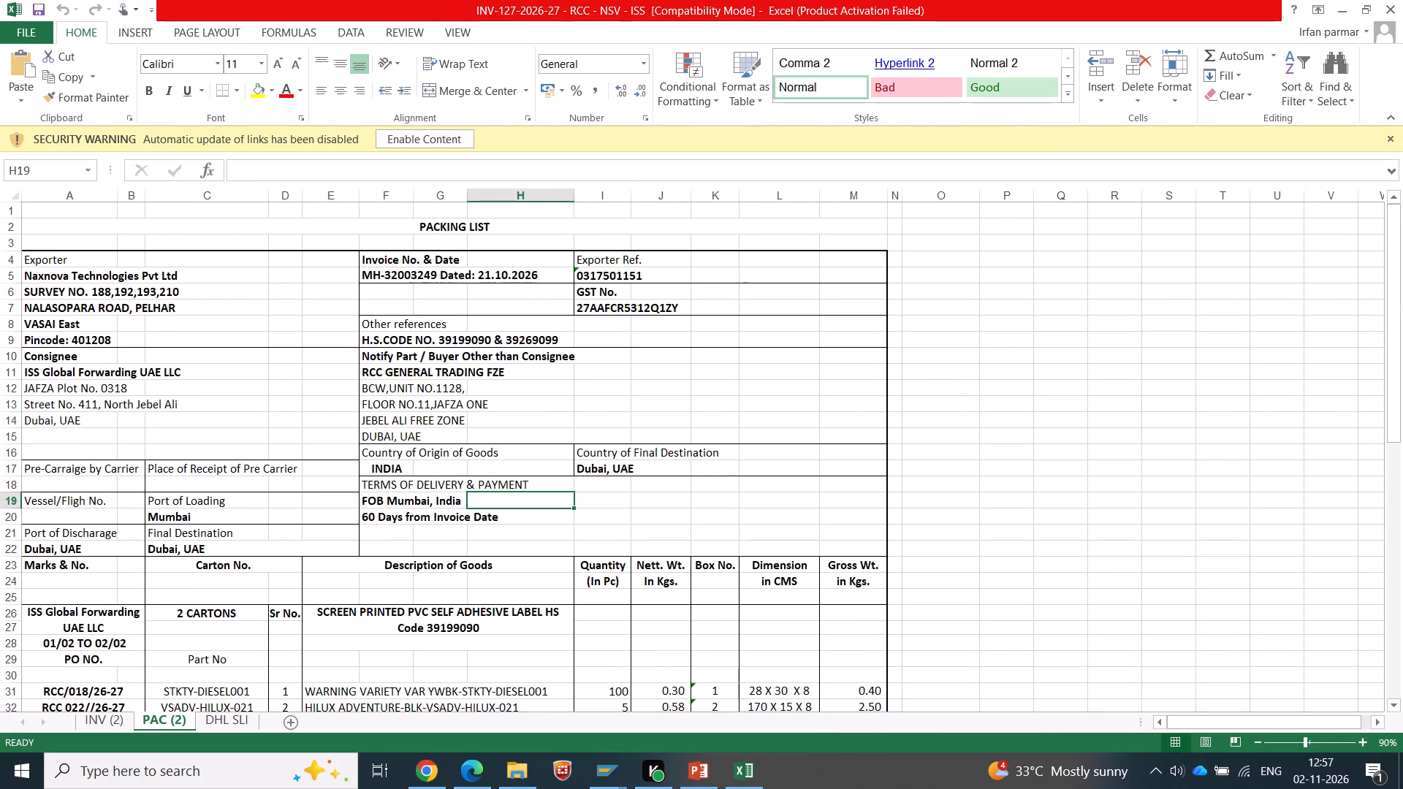
key(ctrl+s)
click(552, 411)
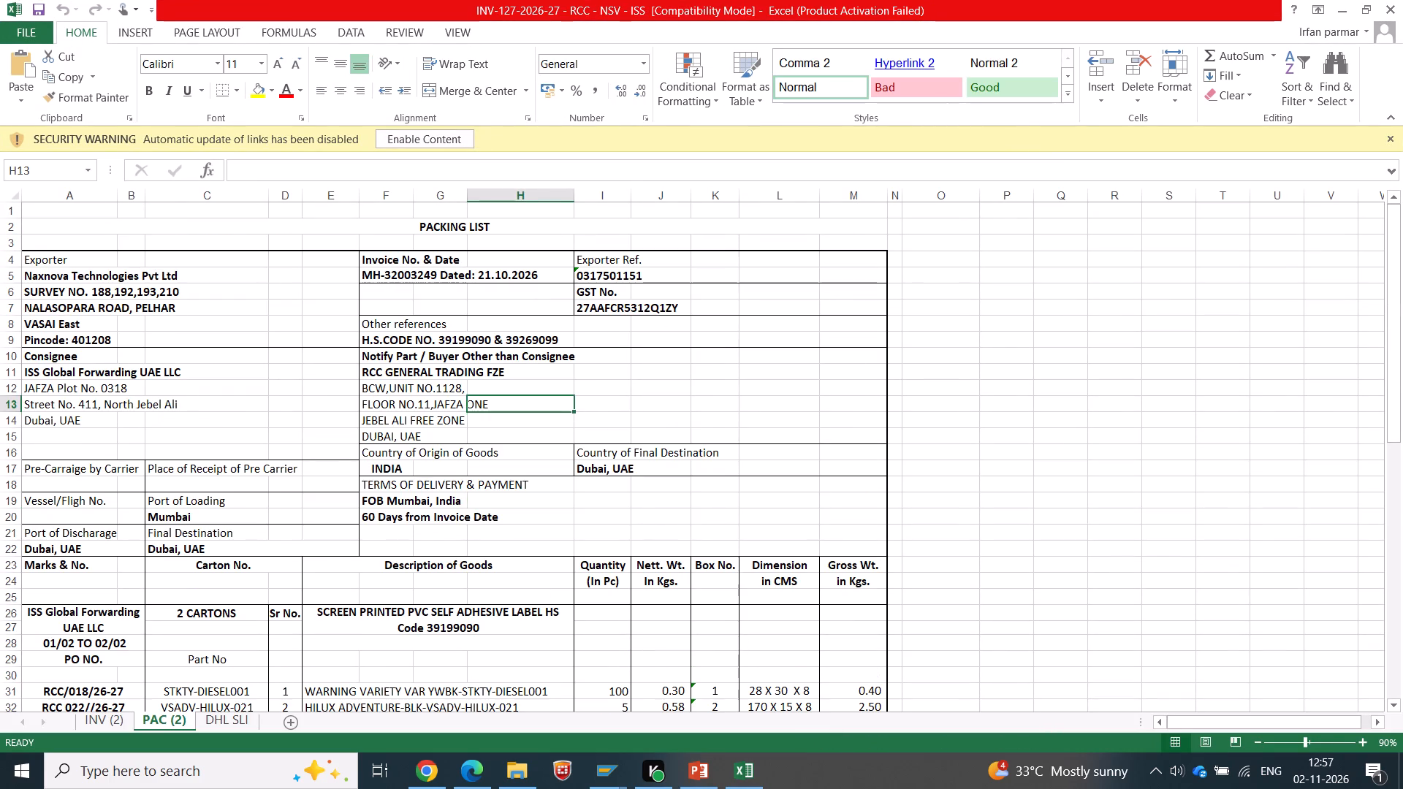
scroll(552, 411, down, 3)
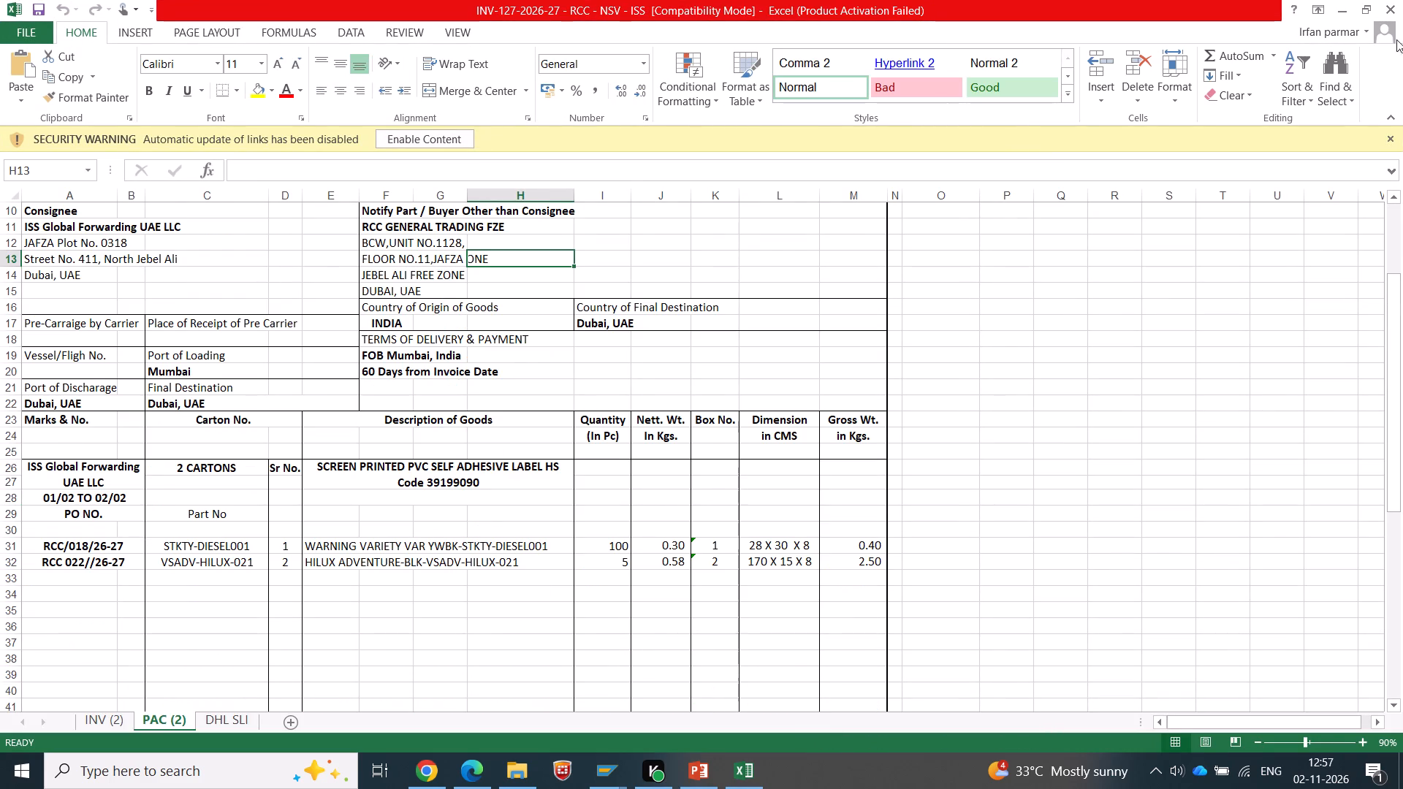
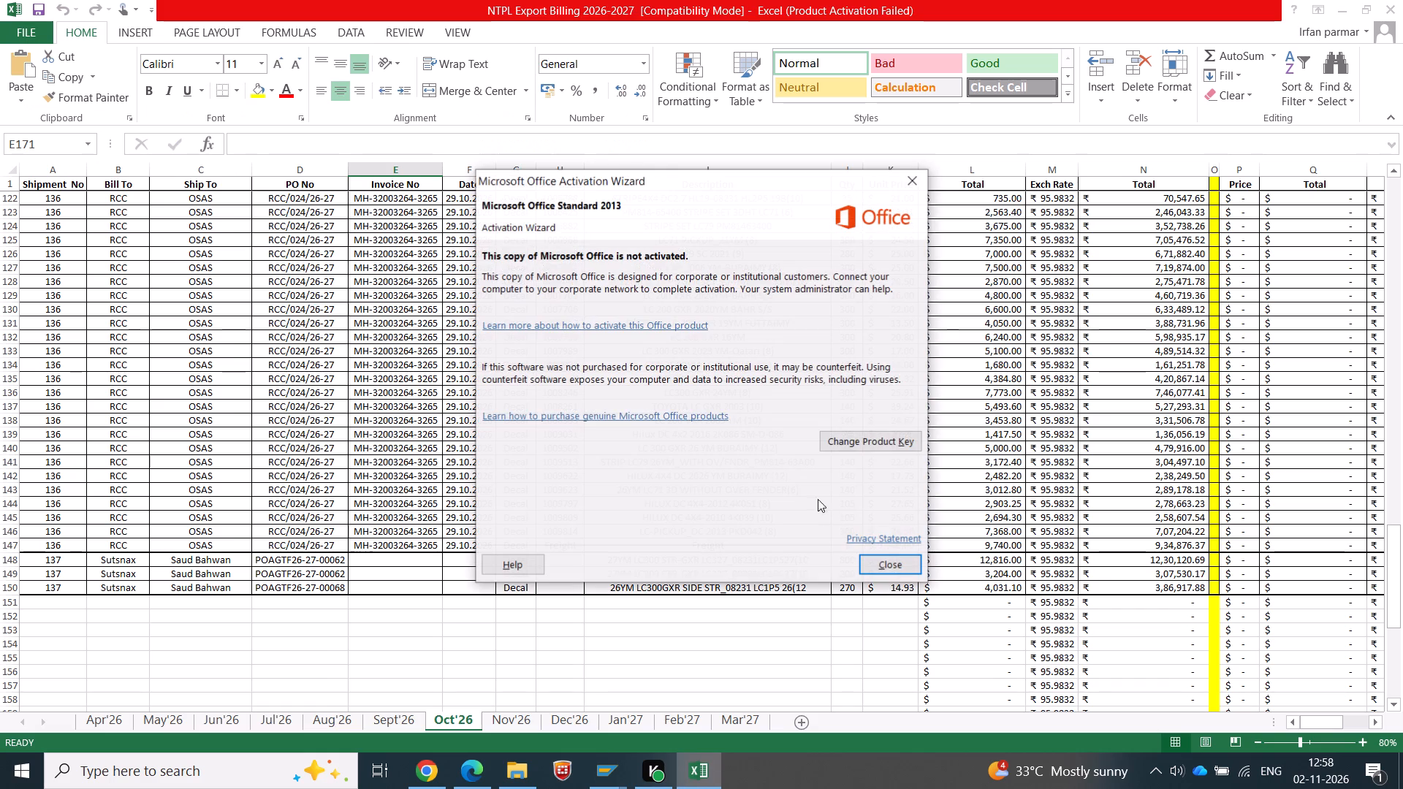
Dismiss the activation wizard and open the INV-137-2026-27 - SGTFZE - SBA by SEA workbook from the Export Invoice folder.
click(861, 557)
click(417, 533)
scroll(408, 473, down, 1)
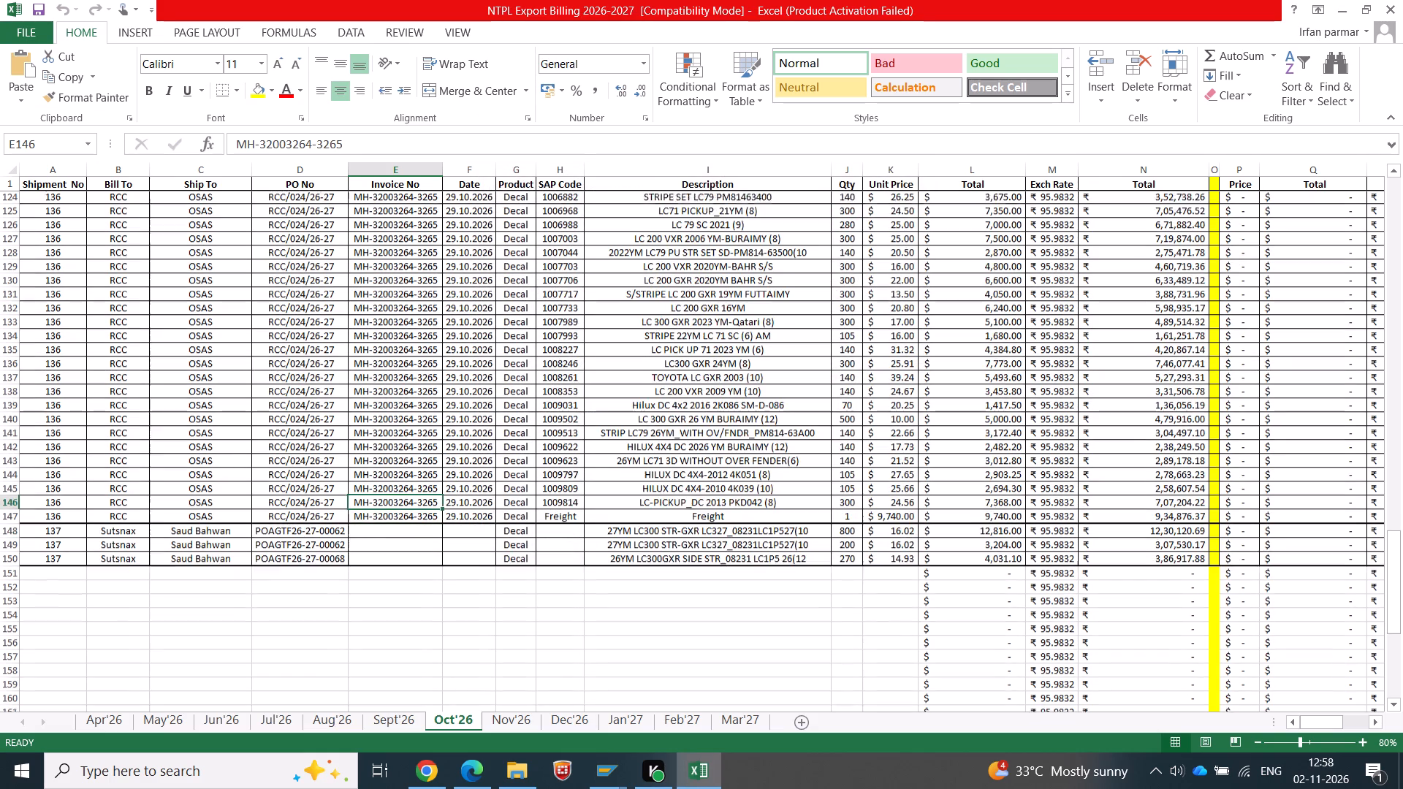
key(alt+Tab)
double_click(253, 137)
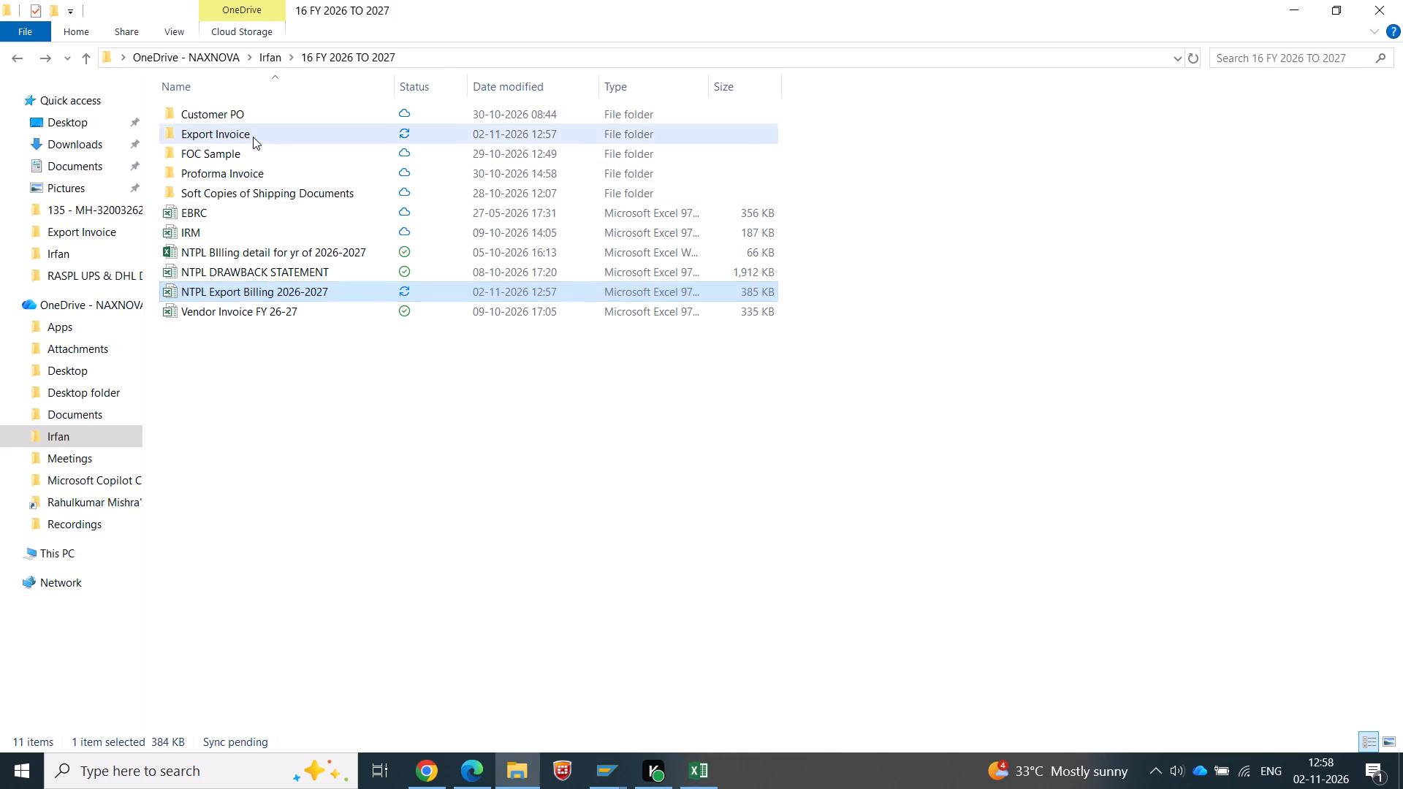
scroll(796, 441, down, 9)
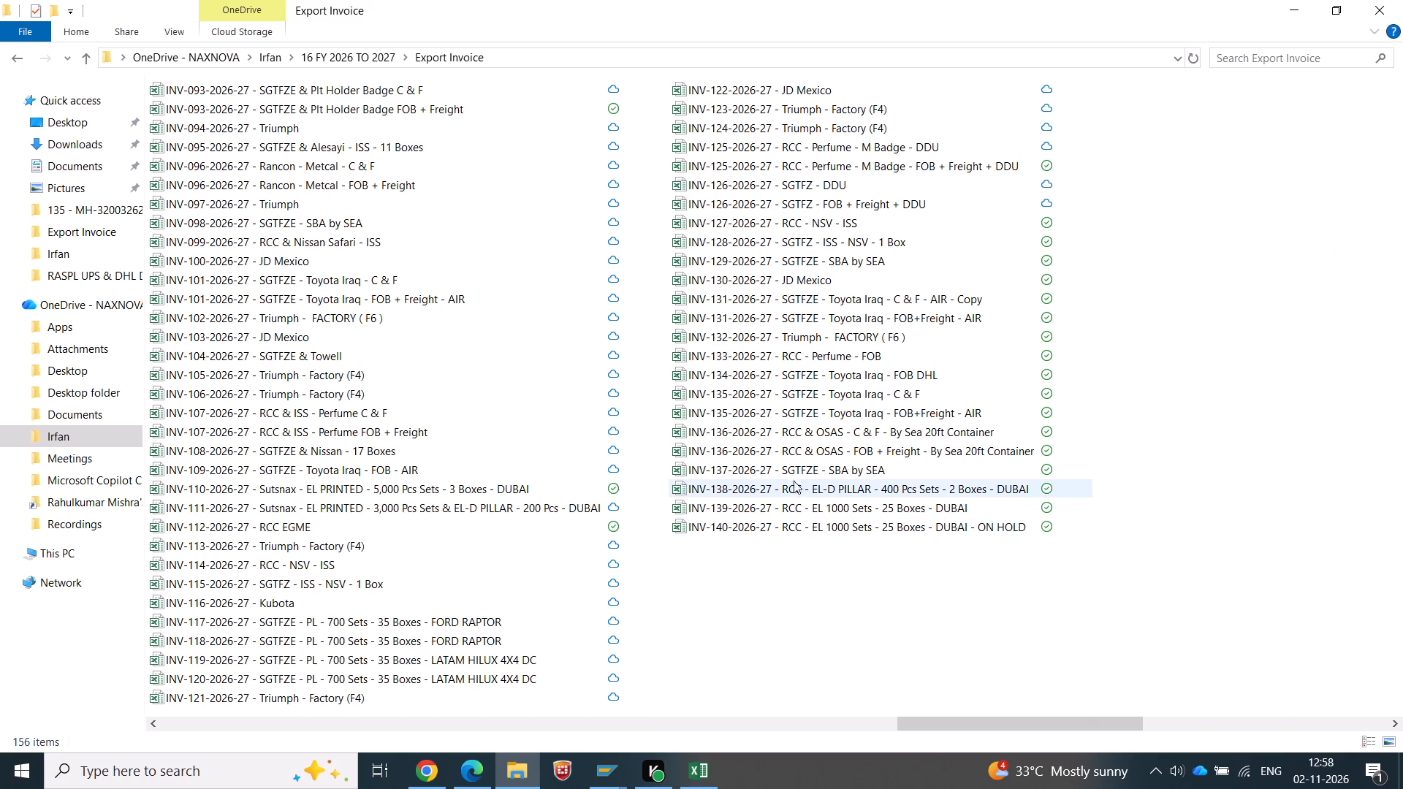
double_click(794, 469)
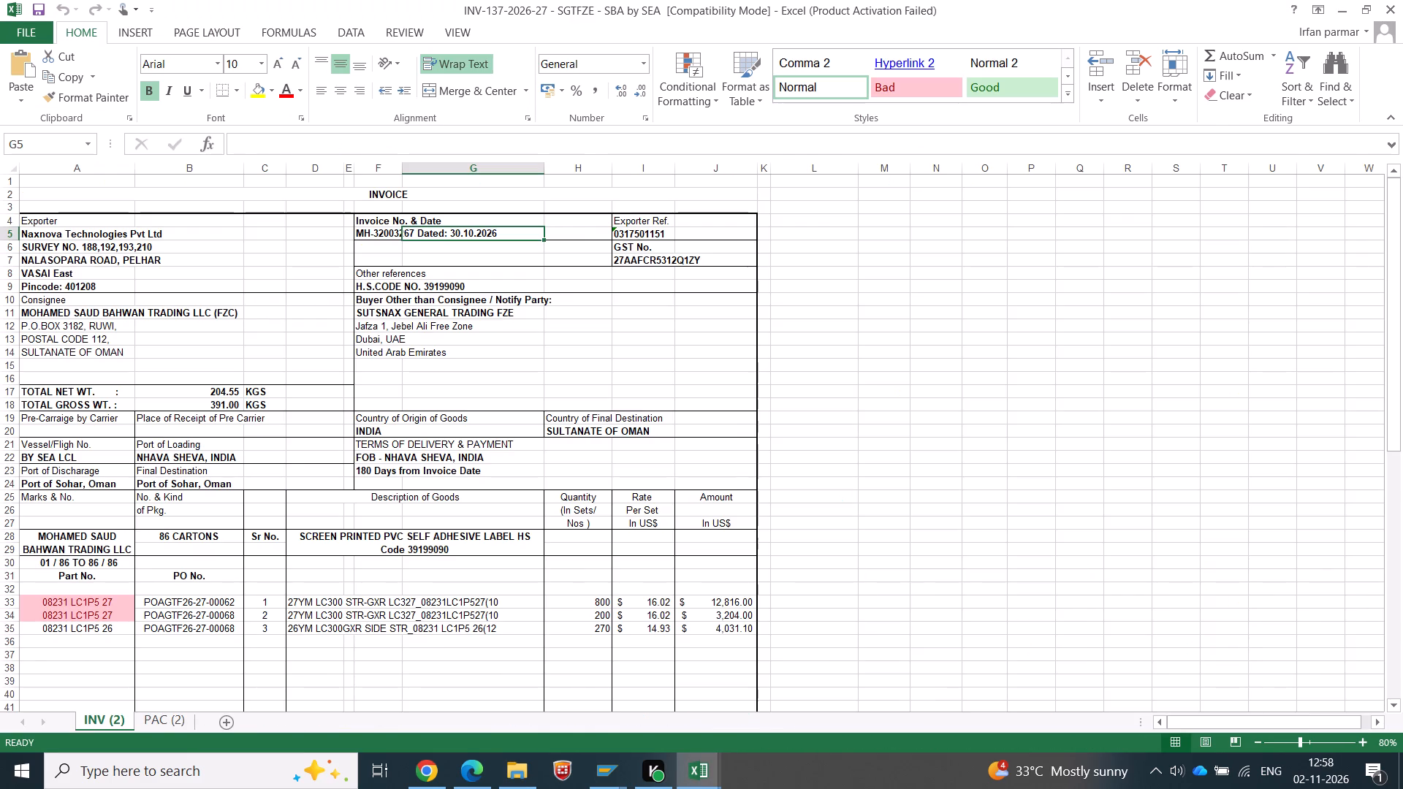
click(369, 231)
drag(312, 147, 110, 147)
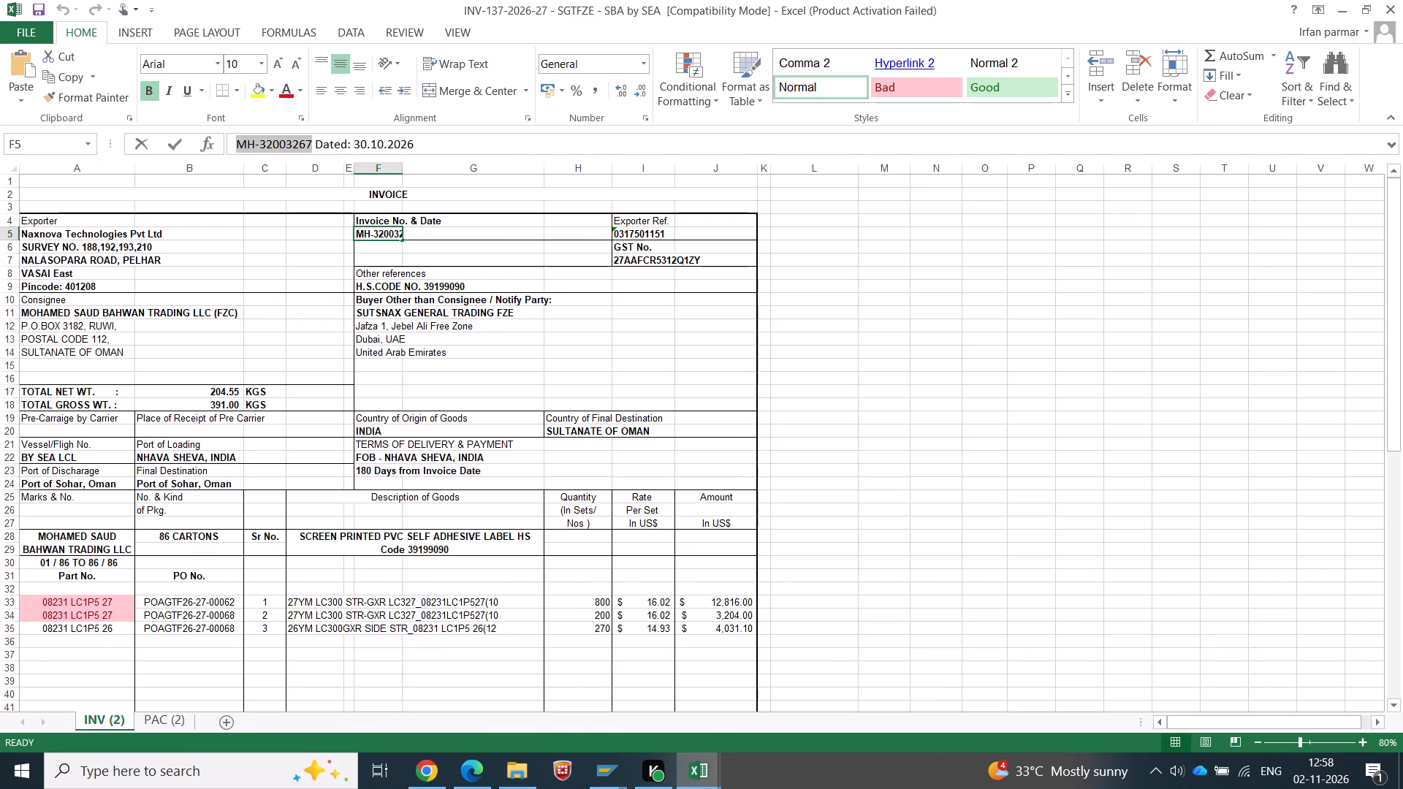
drag(110, 147, 109, 147)
key(ctrl+c)
key(Tab)
key(alt+Tab)
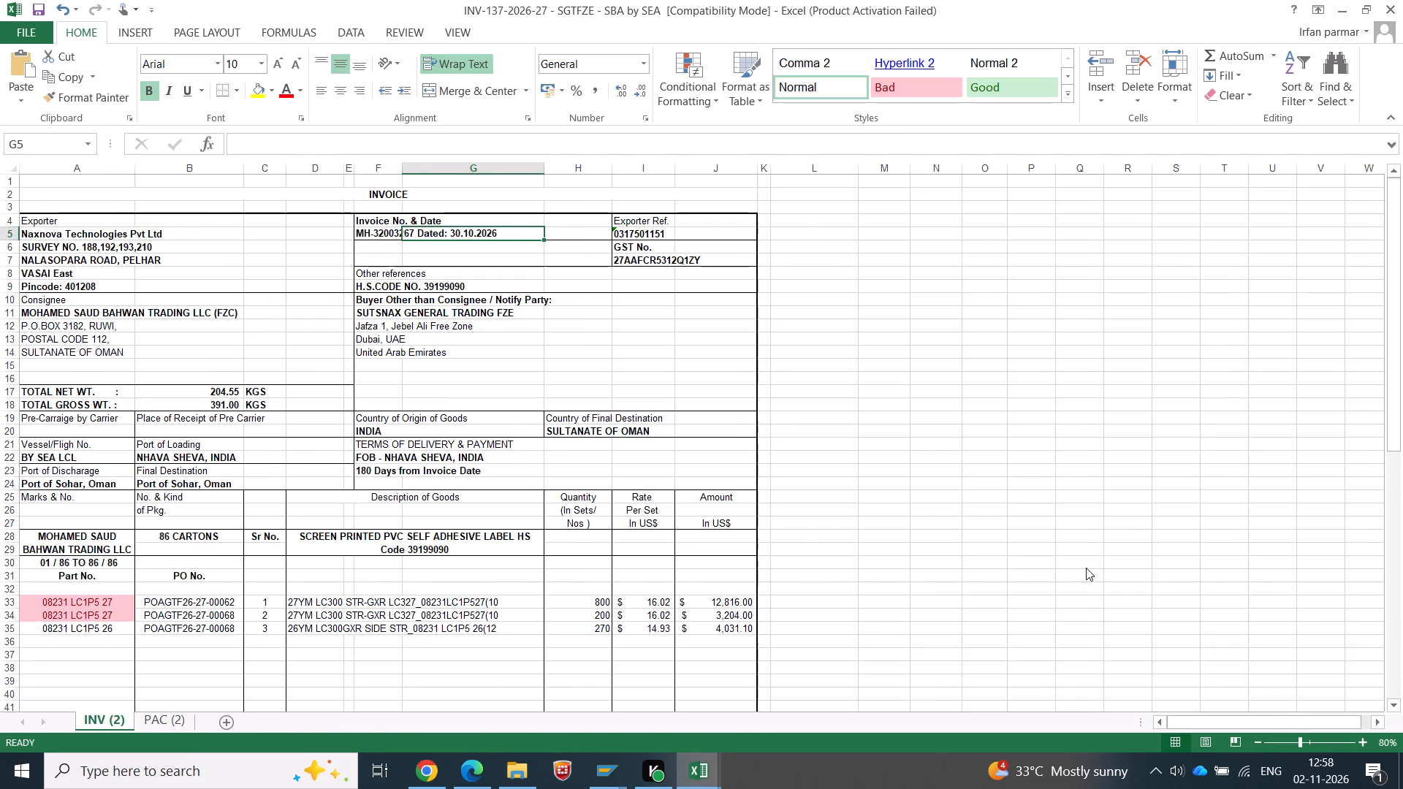
double_click(387, 519)
key(ctrl+v)
key(Tab)
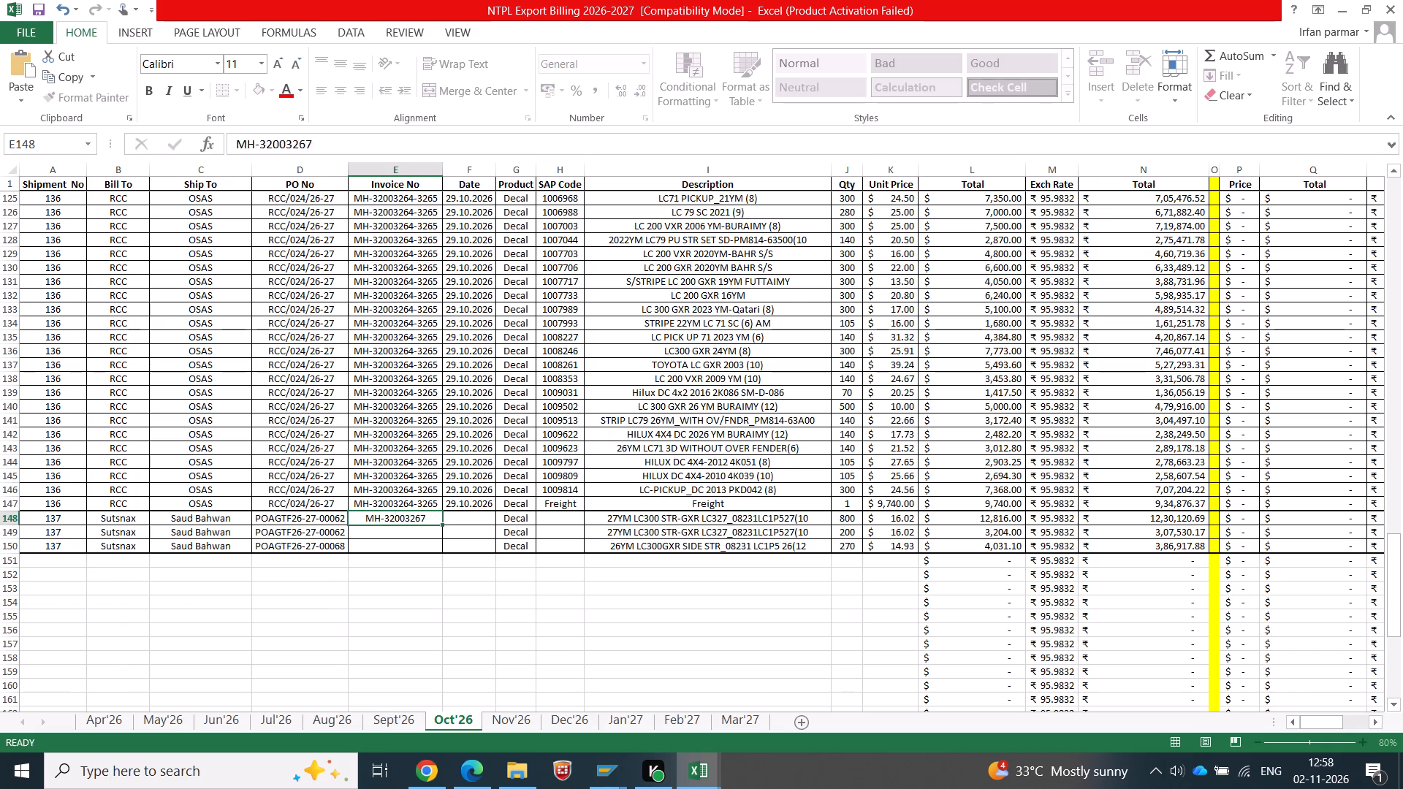
Copy the invoice date 30.10.2026 from the INV-137 invoice into the Date cell of row 148 in the billing sheet.
key(alt+Tab)
click(379, 236)
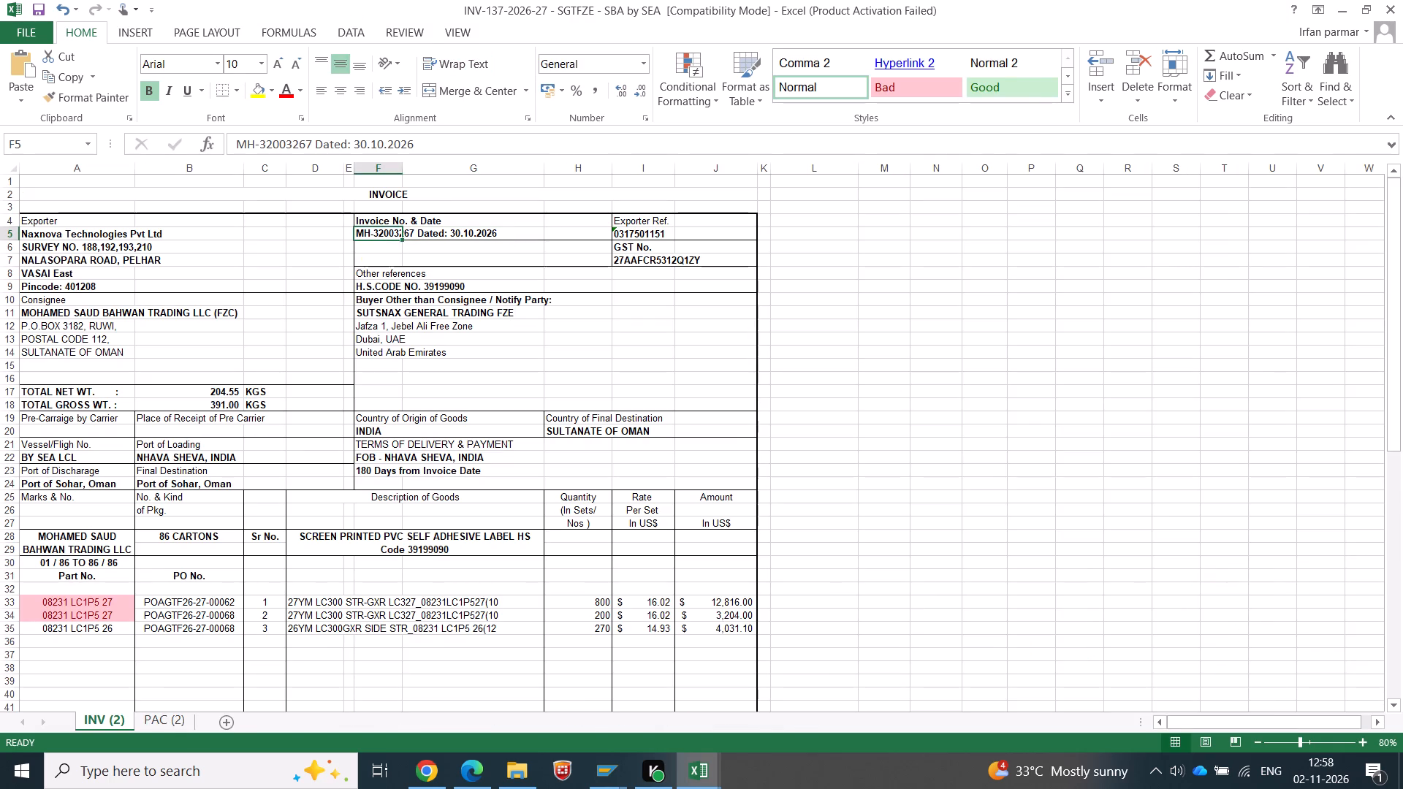
drag(356, 143, 549, 149)
key(ctrl+c)
key(Tab)
key(alt+Tab)
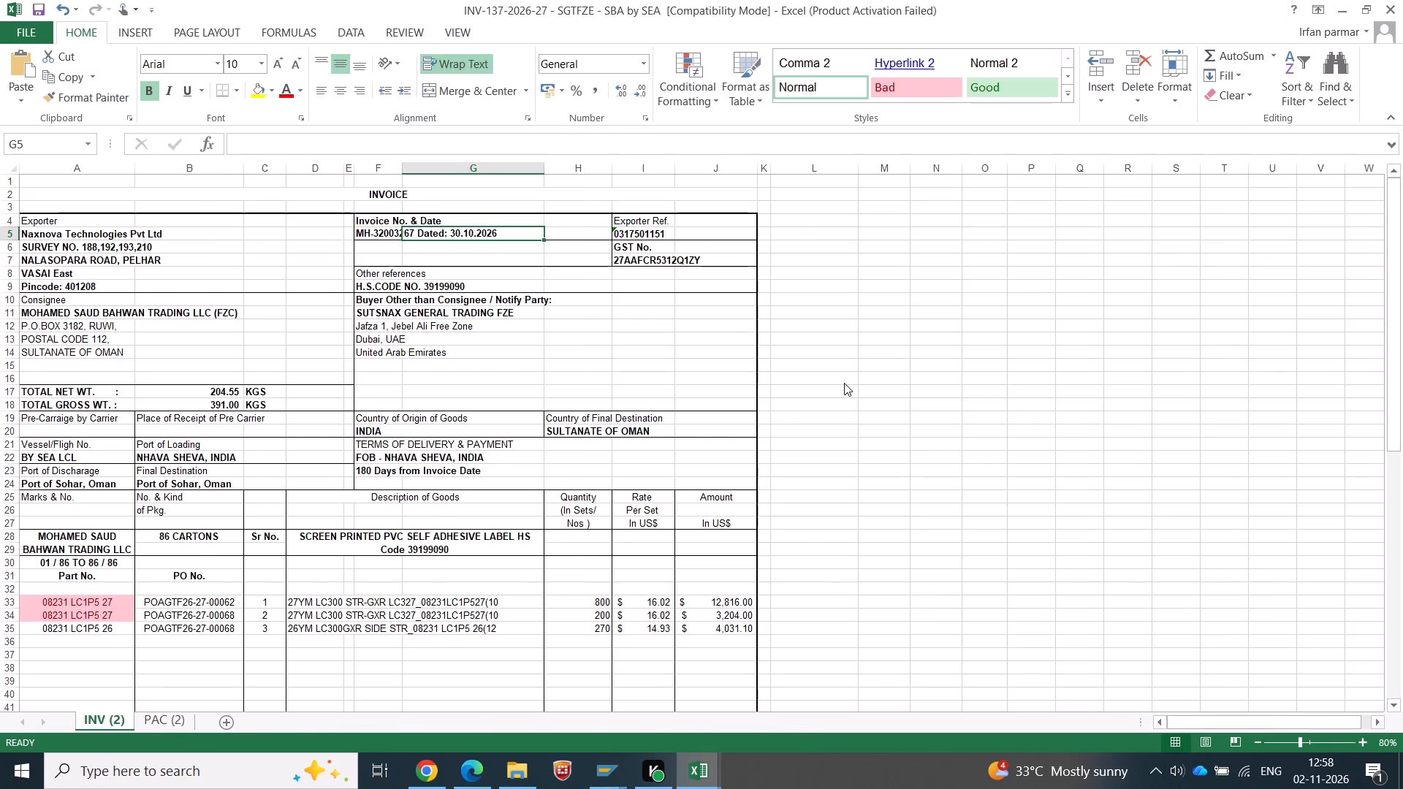
double_click(465, 517)
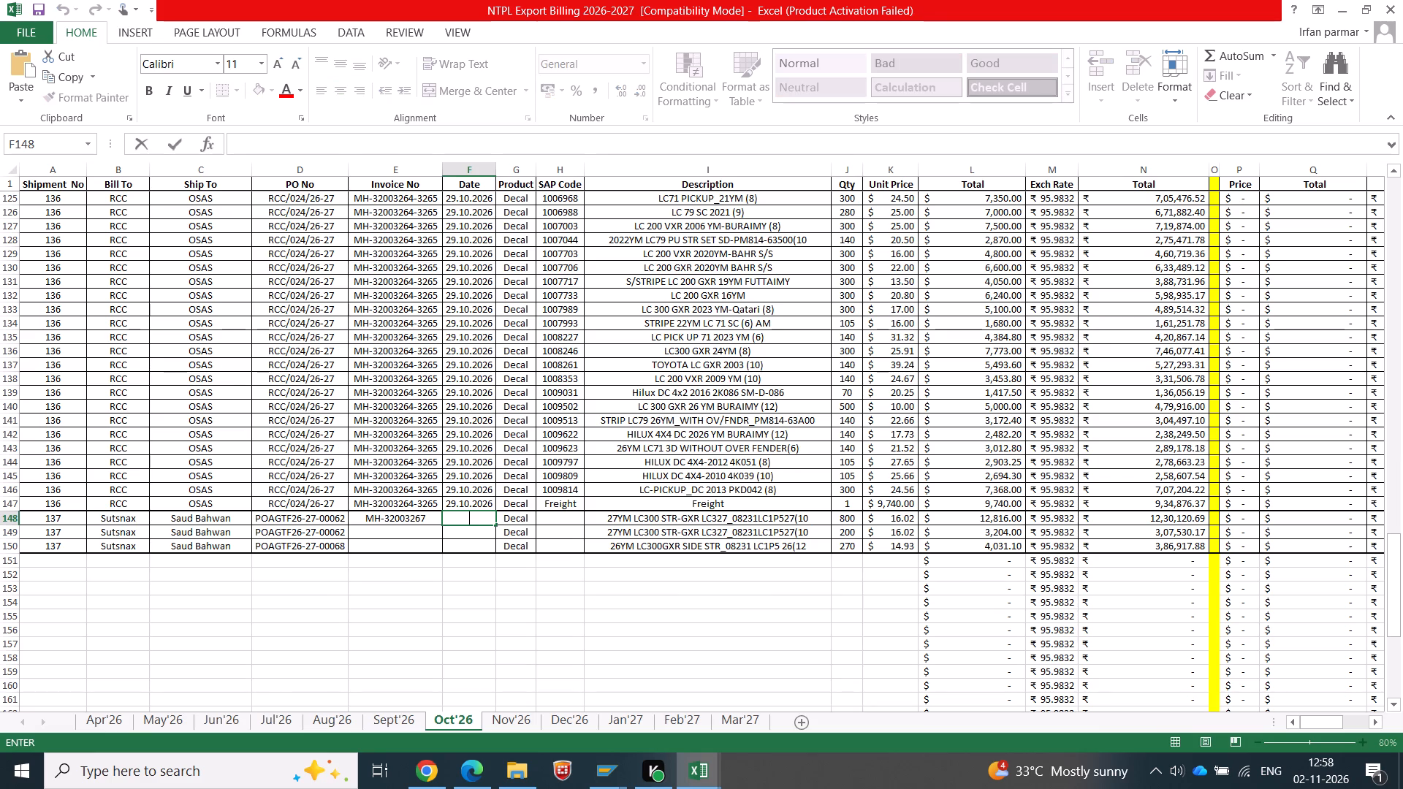
key(ctrl+v)
key(Tab)
Copy row 148's invoice number and date into the other shipment 137 rows, 149 and 150, and save the billing workbook.
drag(396, 514, 452, 517)
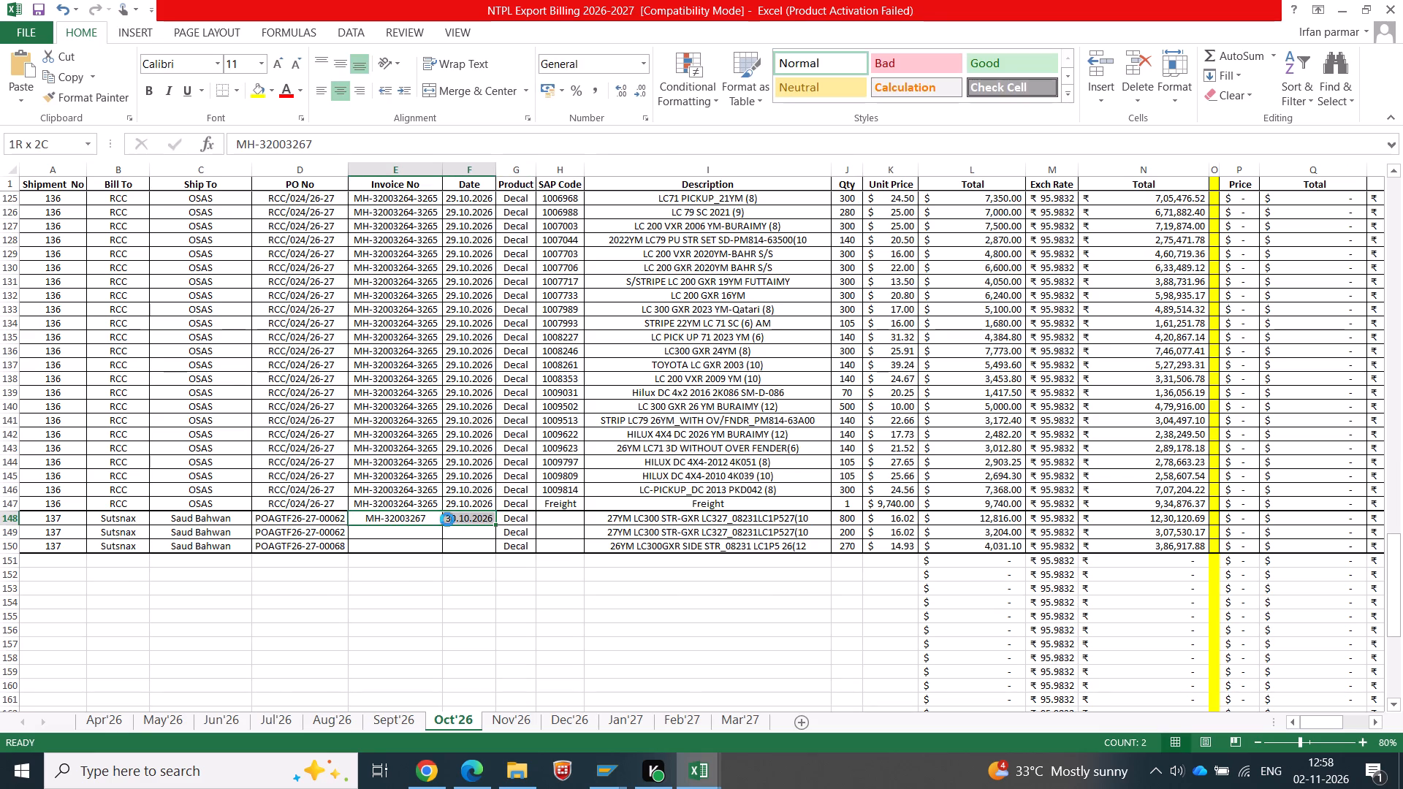
key(ctrl+c)
drag(408, 520, 453, 547)
right_click(450, 546)
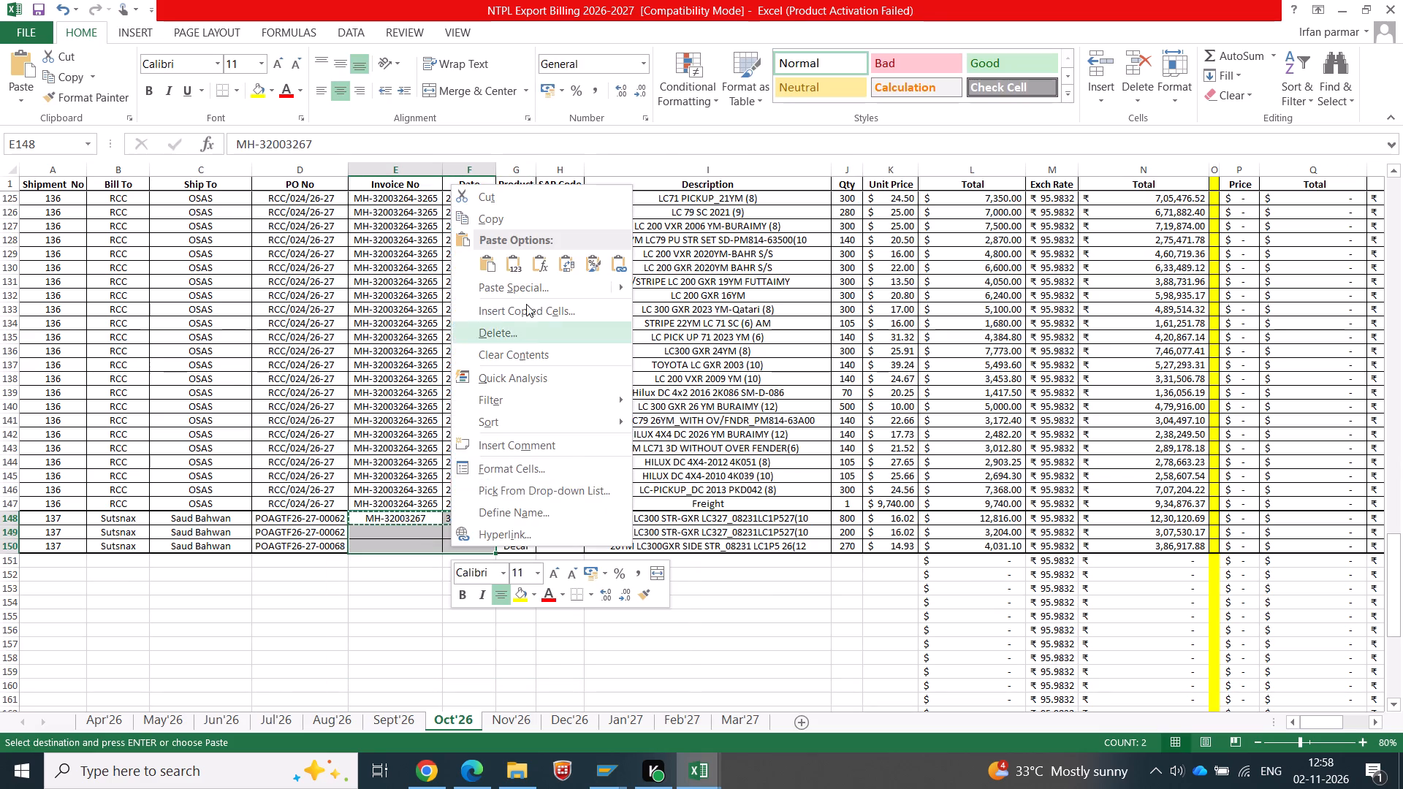
click(517, 260)
key(ctrl+s)
Look across the Oct'26 sheet's columns out to the shipping bill fields and back to the Shipment No column.
click(741, 457)
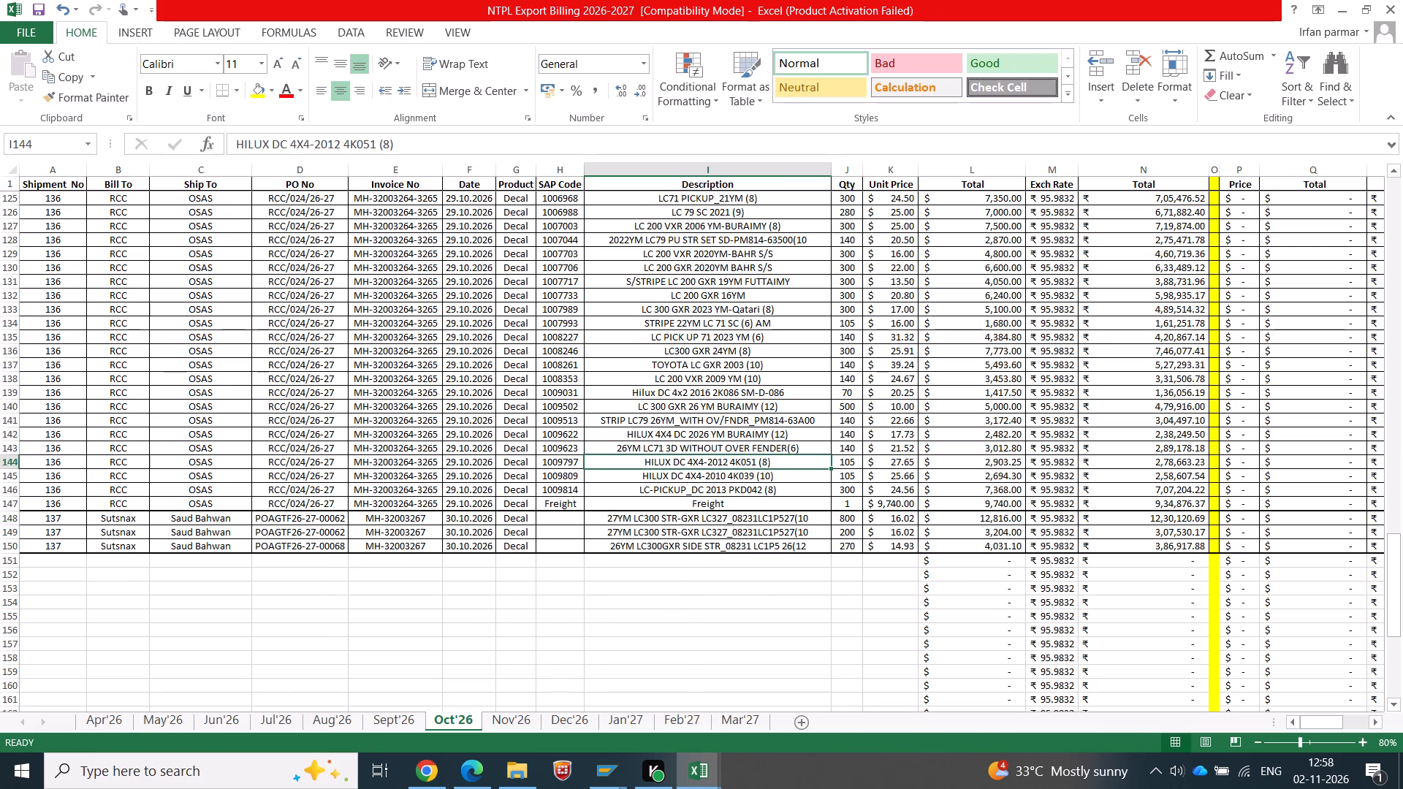
key(Right)
key(Right)
key(Right)
key(Right)
key(Right)
key(Right)
key(Right)
key(Right)
key(Right)
key(Right)
key(Right)
key(Right)
key(Right)
key(Right)
key(Right)
key(Right)
key(Right)
key(Right)
key(Right)
key(Right)
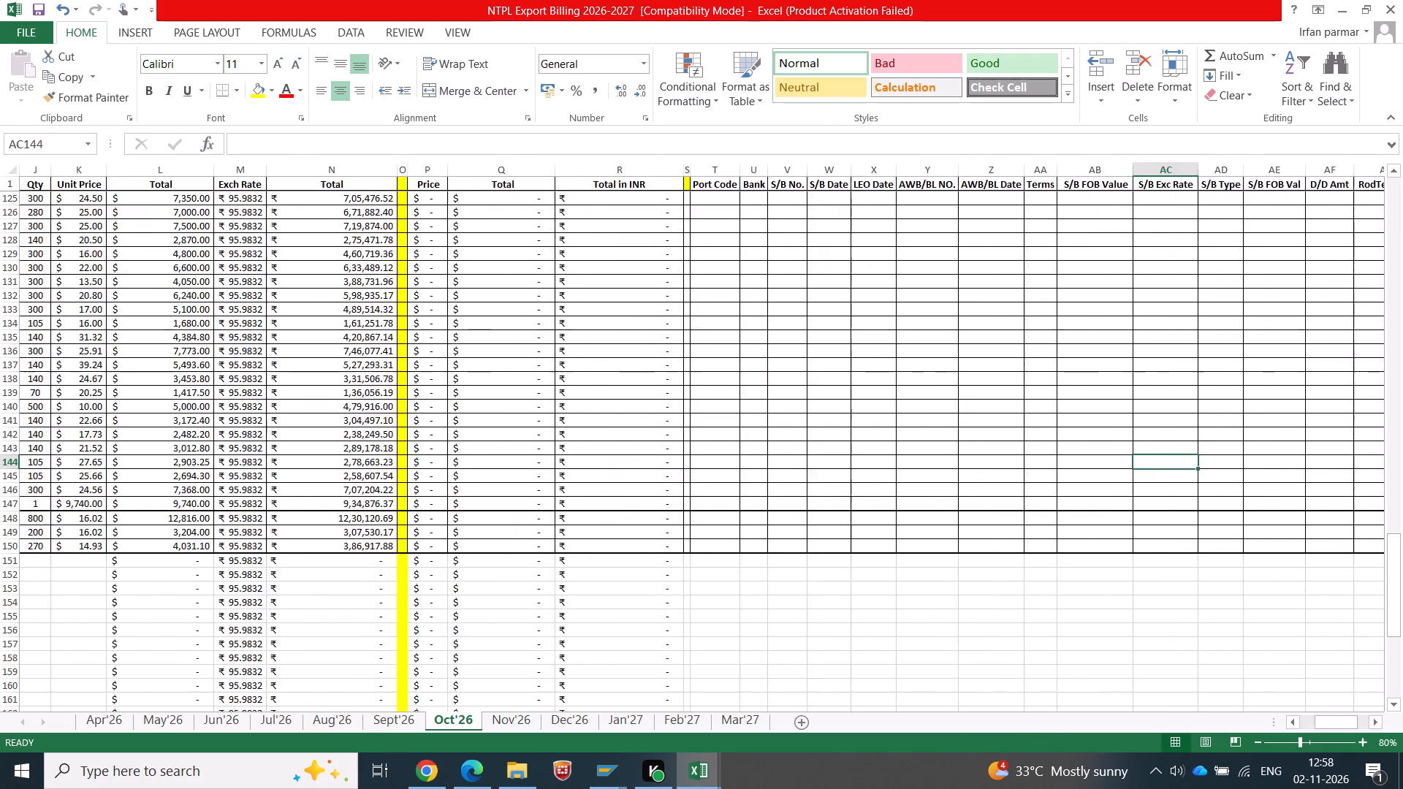
key(Left)
key(Left)
key(Left)
key(Left)
key(Left)
key(Left)
key(Left)
key(Left)
key(Left)
key(Left)
key(Left)
key(Left)
key(Left)
key(Left)
key(Left)
key(Left)
key(Left)
key(Left)
key(Left)
key(Left)
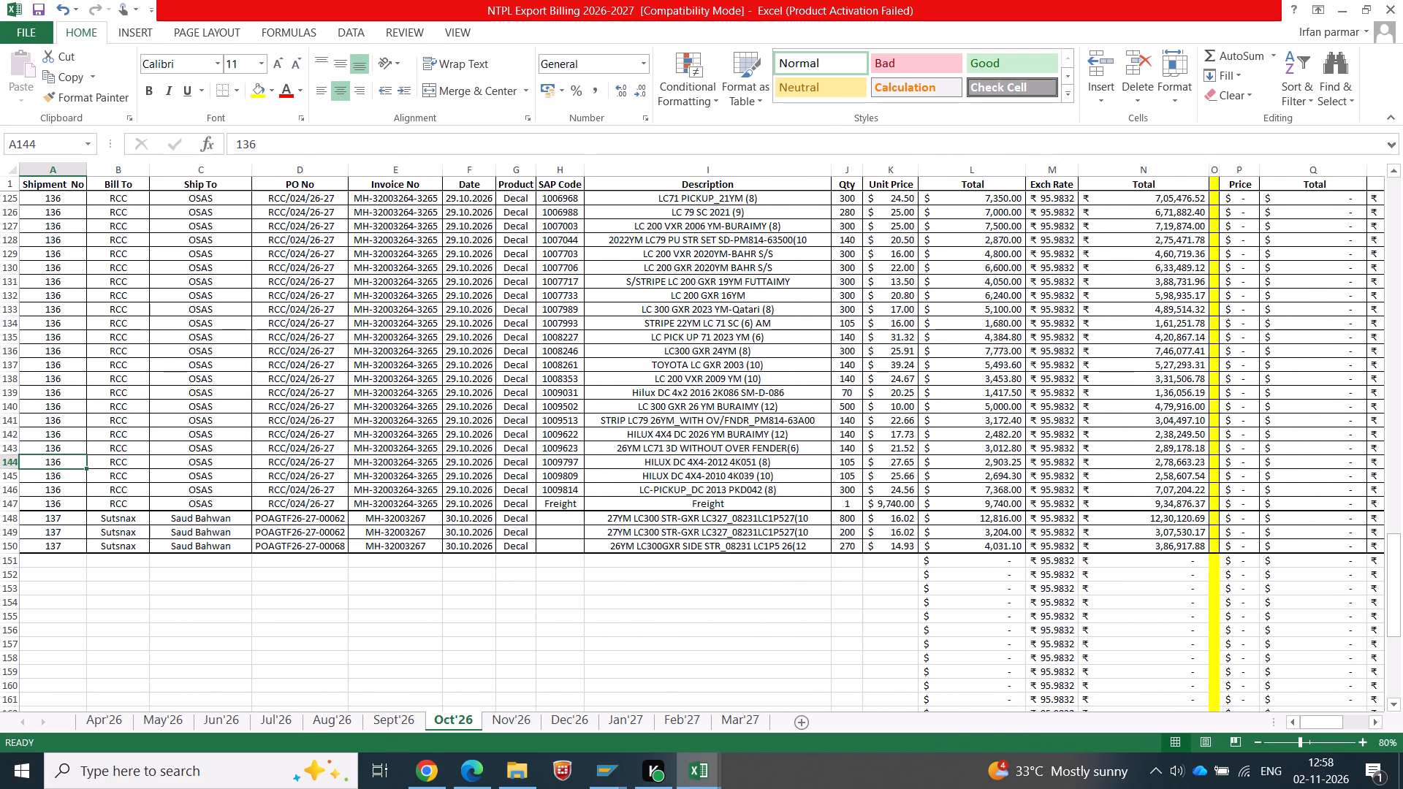
Close the INV-137 workbook without saving its changes.
click(65, 568)
key(alt+Tab)
click(1394, 1)
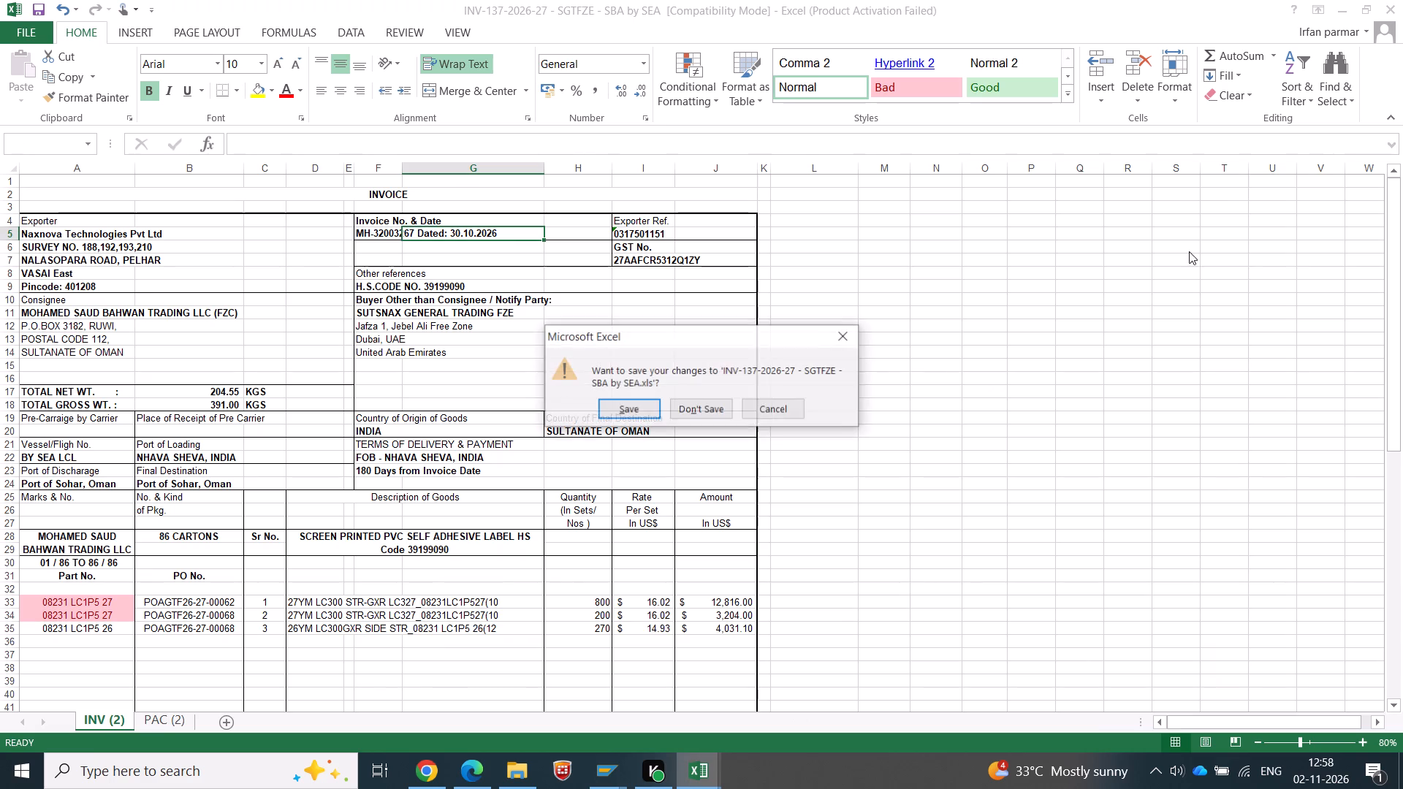
click(692, 407)
Check the next invoice file in the Export Invoice folder and enter 138 as the shipment number in row 151 of the billing sheet.
key(alt+Tab)
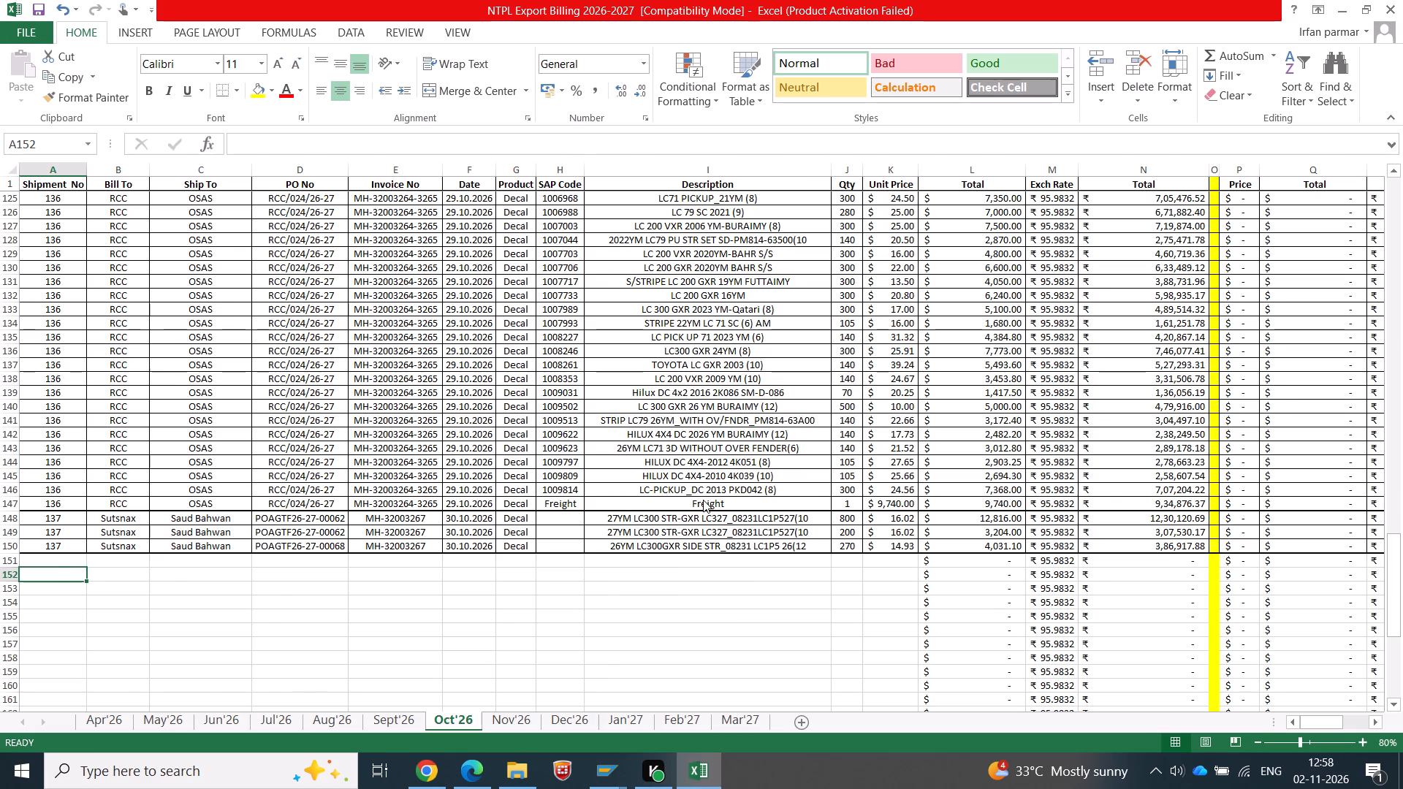
click(798, 494)
key(alt+Tab)
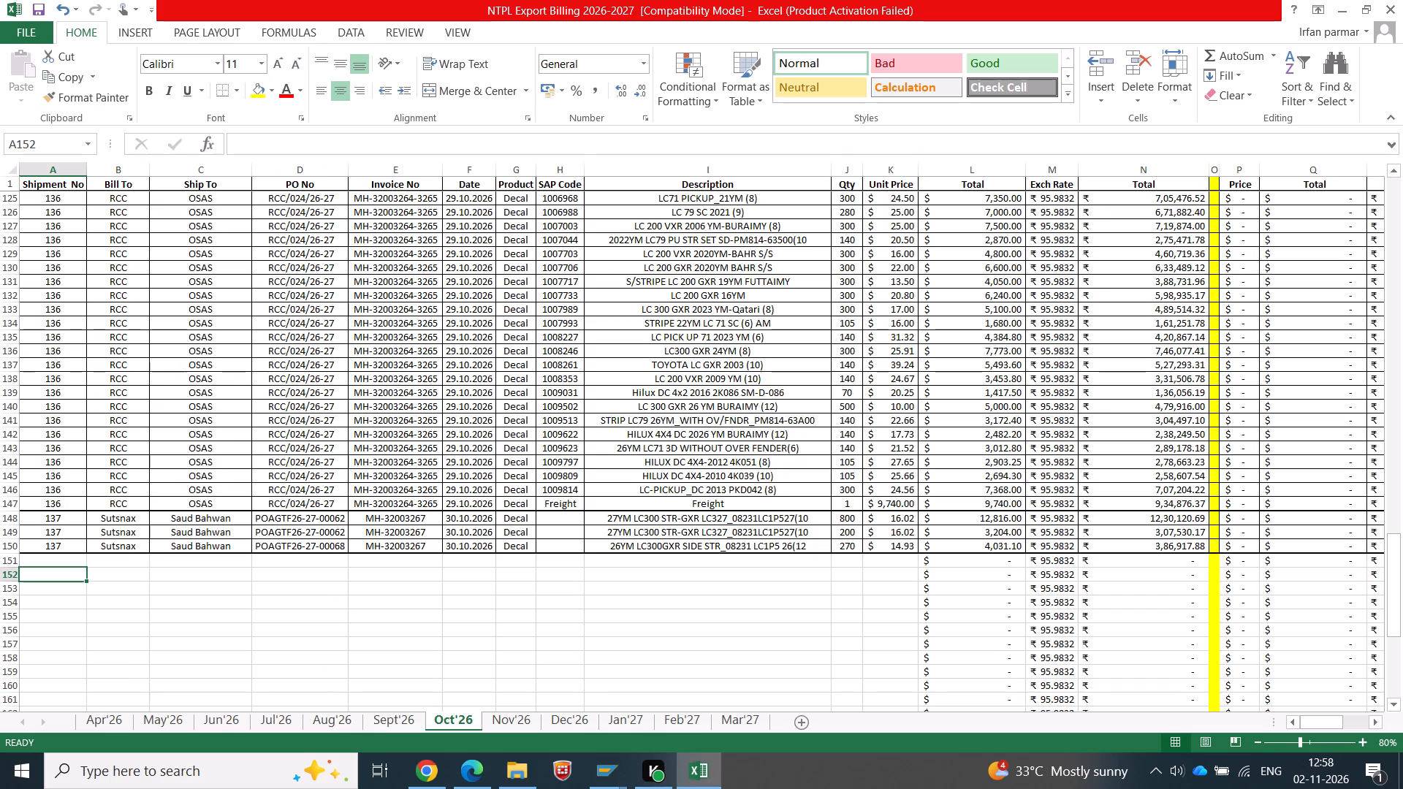
key(Up)
text(138)
key(Tab)
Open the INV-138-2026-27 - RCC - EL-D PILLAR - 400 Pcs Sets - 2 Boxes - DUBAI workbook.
key(alt+Tab)
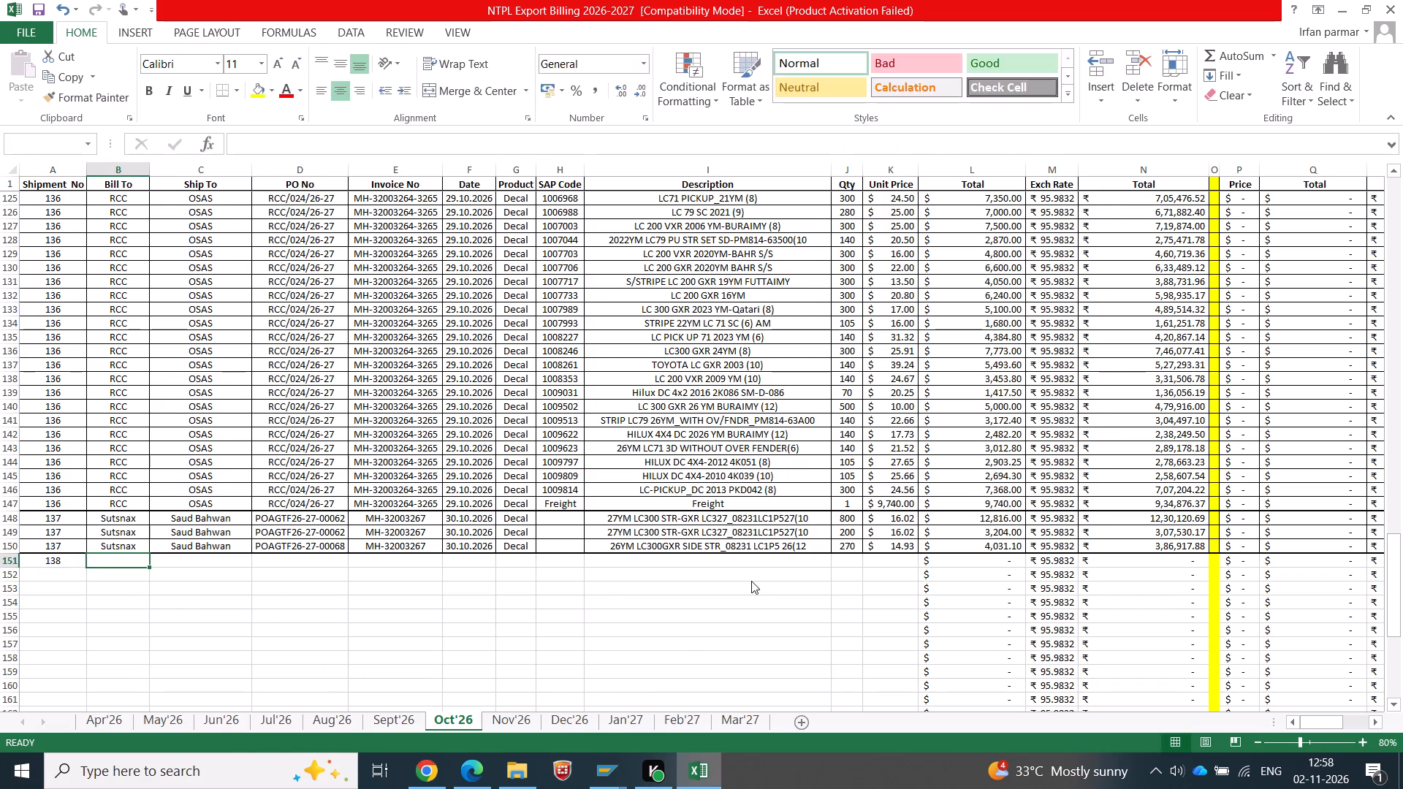
double_click(872, 494)
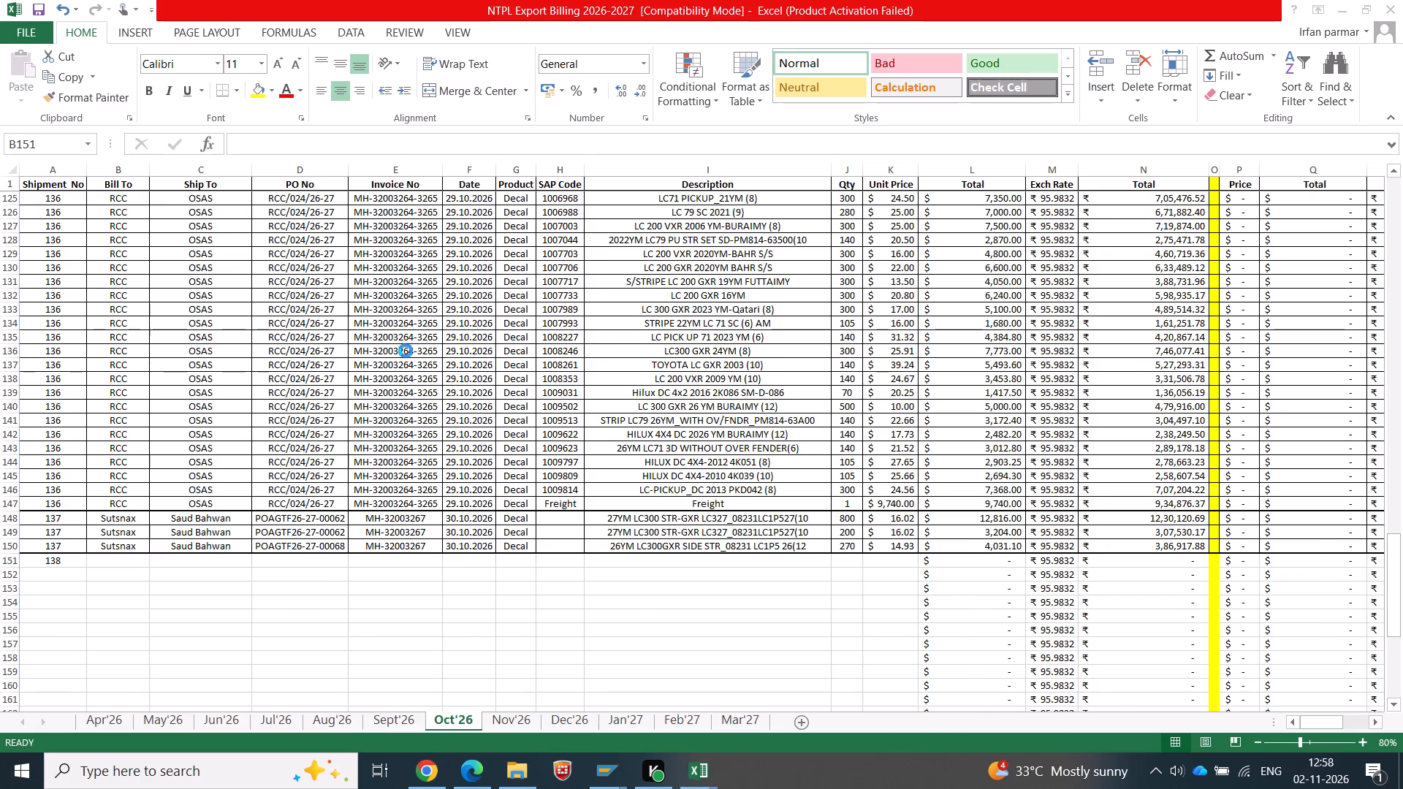
scroll(420, 392, up, 5)
Enter RCC as both Bill To and Ship To in row 151 of the billing sheet.
key(alt+Tab)
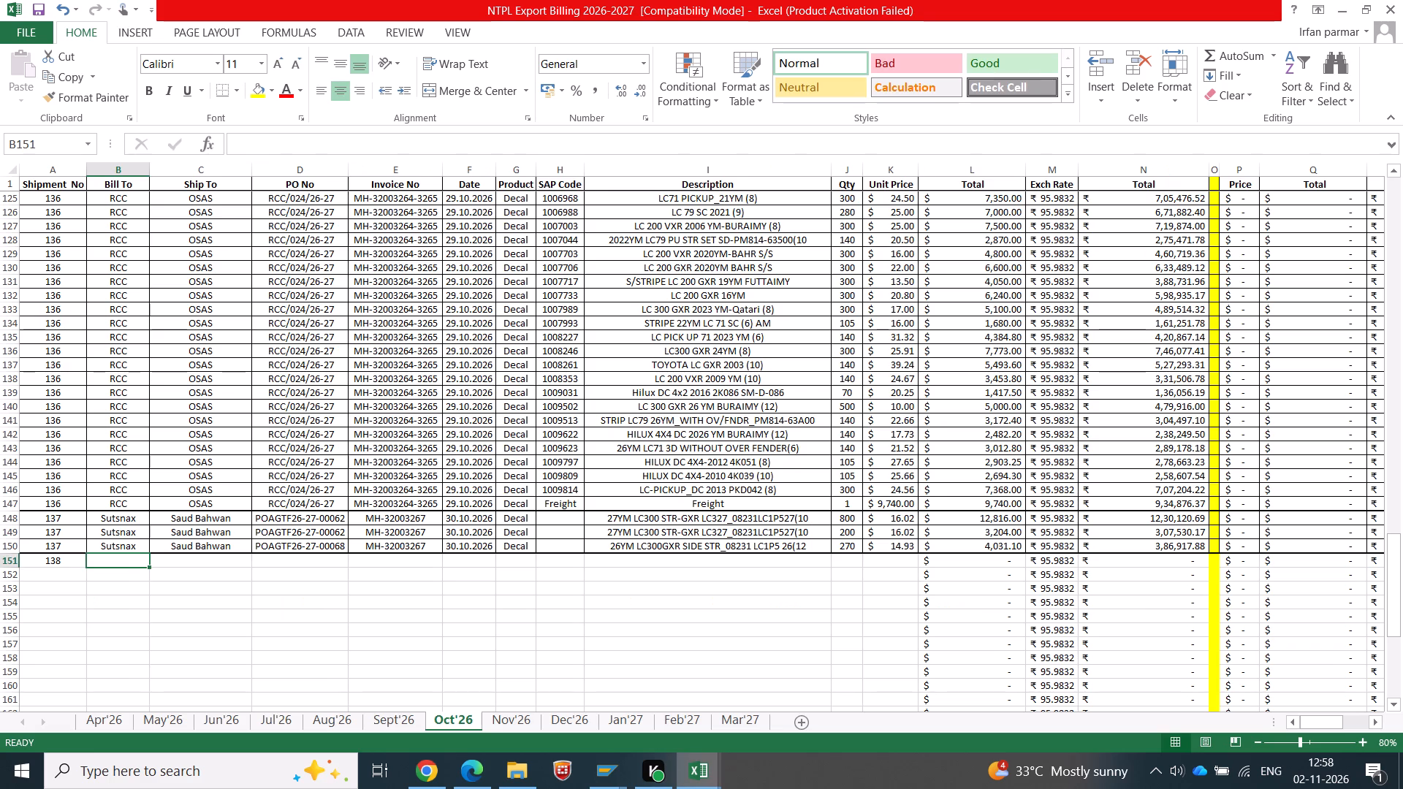
text(RCC)
key(Tab)
text(RCC)
key(Tab)
Copy PO number RCC/025/26-27 from the INV-138 packing list and paste it as values into row 151's PO No cell.
key(alt+Tab)
scroll(203, 566, down, 5)
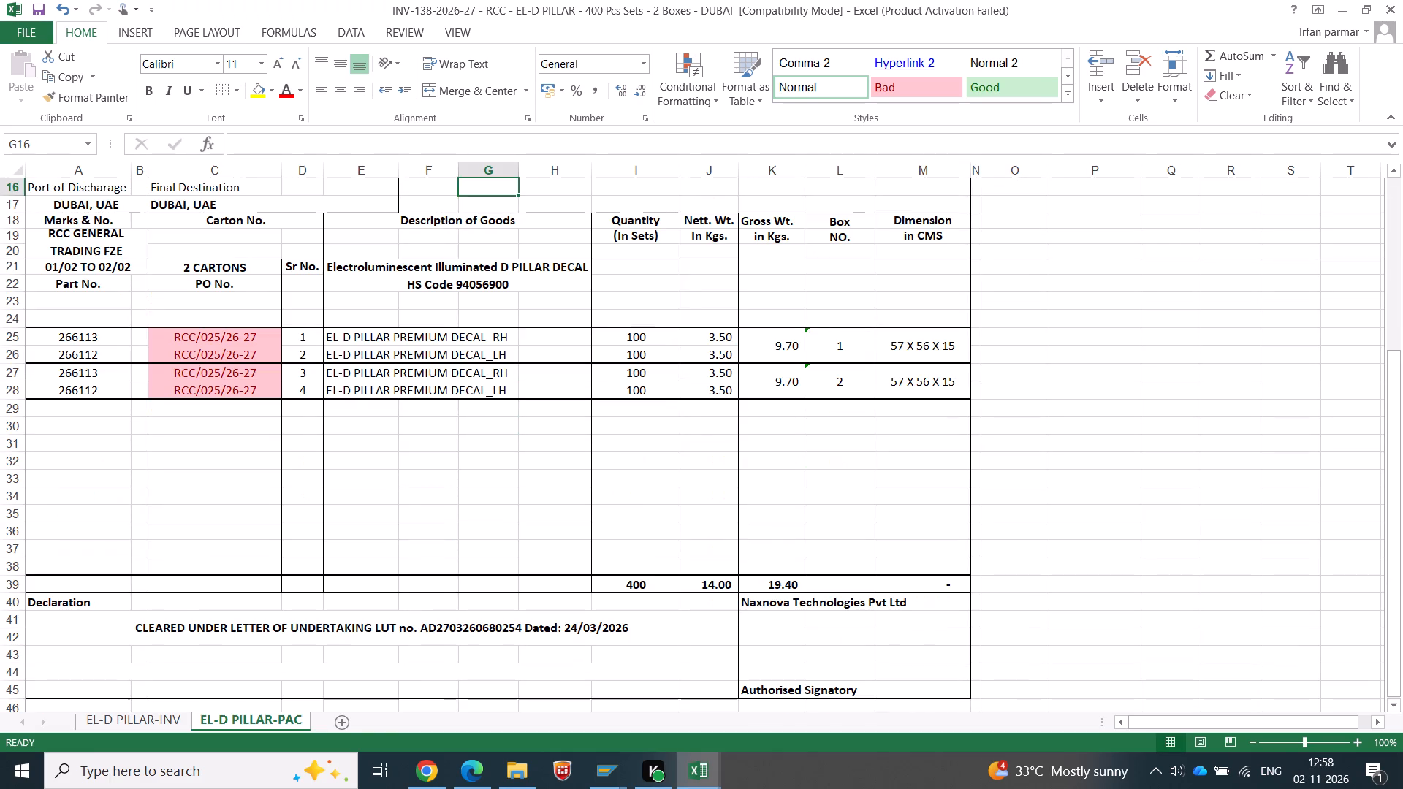
click(198, 386)
key(ctrl+c)
key(alt+Tab)
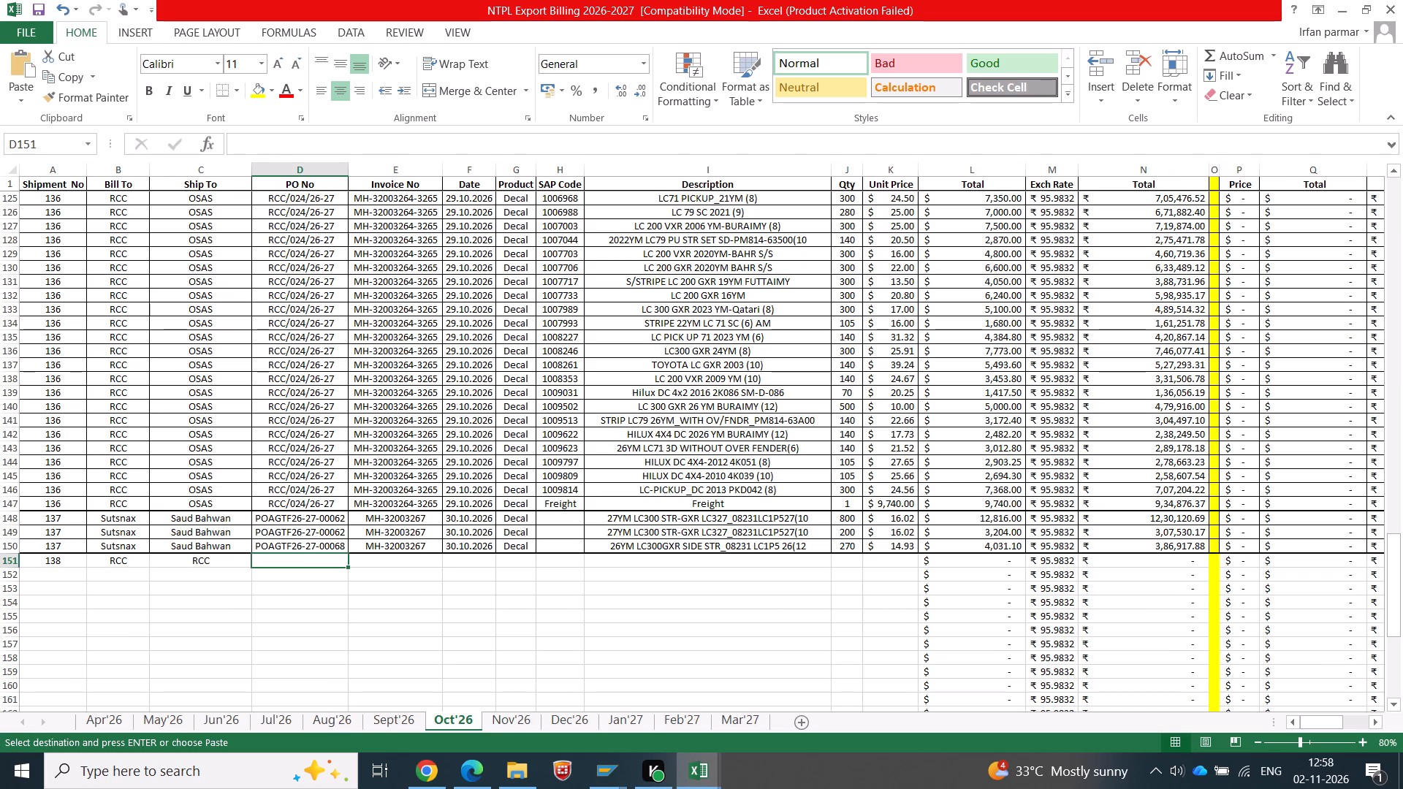
right_click(273, 563)
click(338, 278)
key(Tab)
Copy invoice number MH-32003268 from the INV-138 packing list into the Invoice No cell of row 151.
key(alt+Tab)
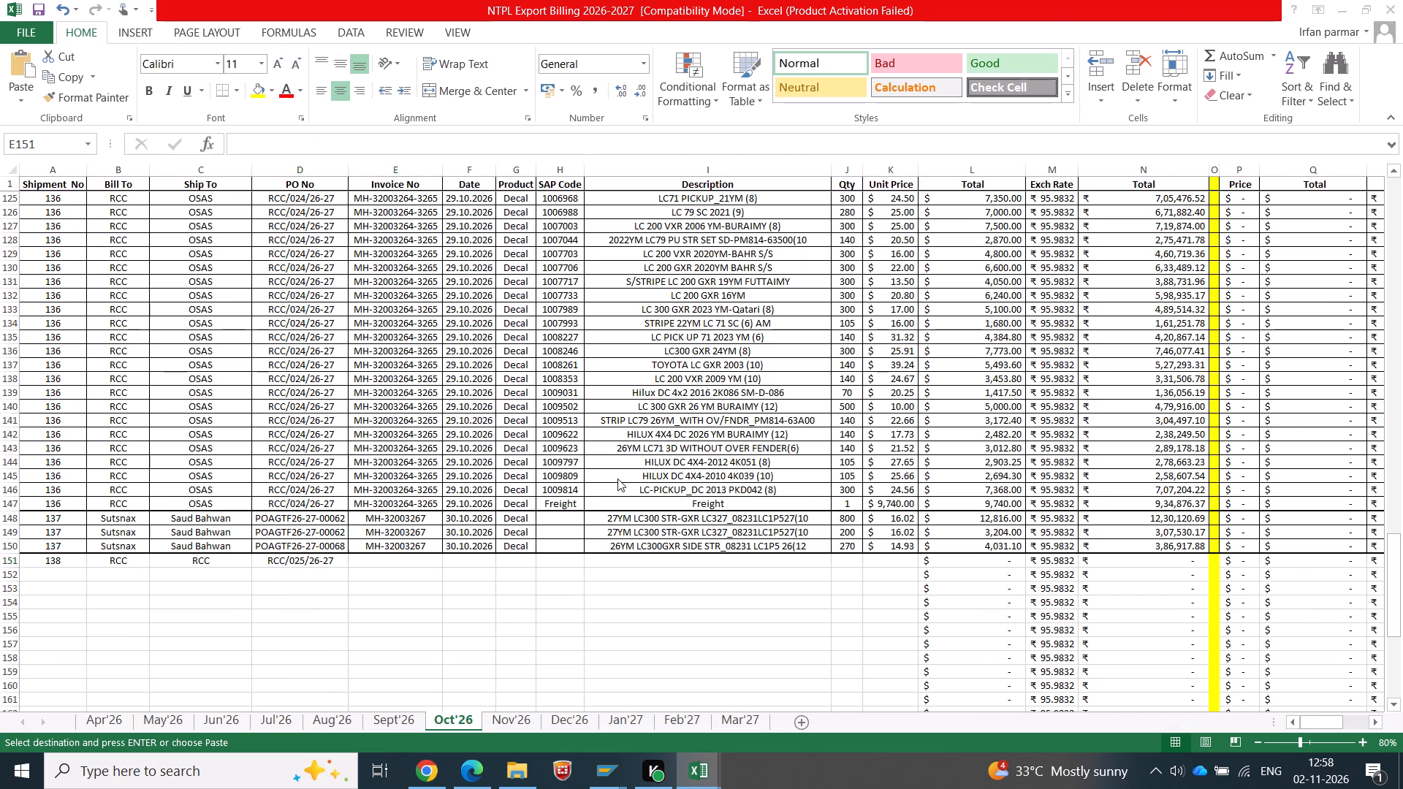
scroll(251, 327, up, 19)
click(412, 239)
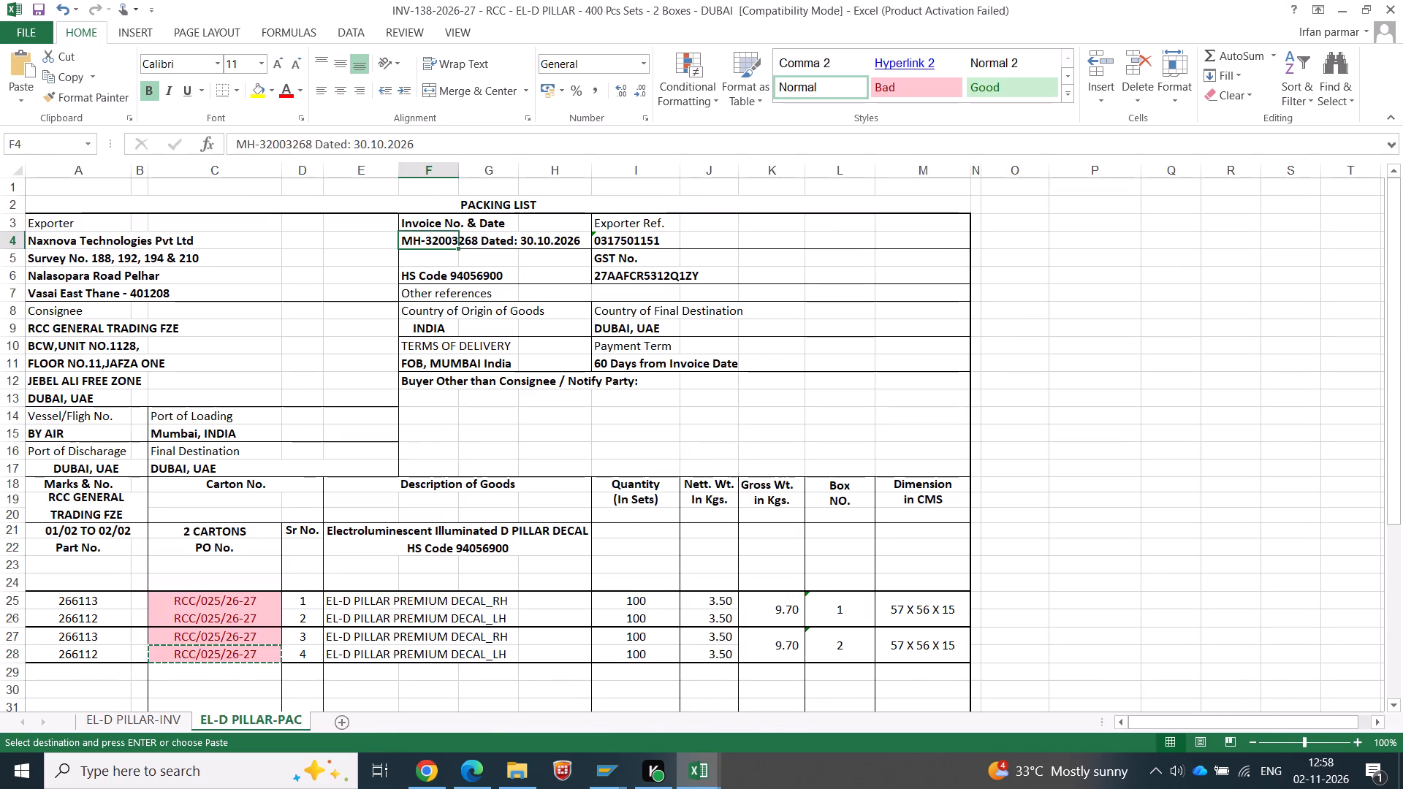
drag(313, 147, 0, 117)
key(ctrl+c)
key(Tab)
key(alt+Tab)
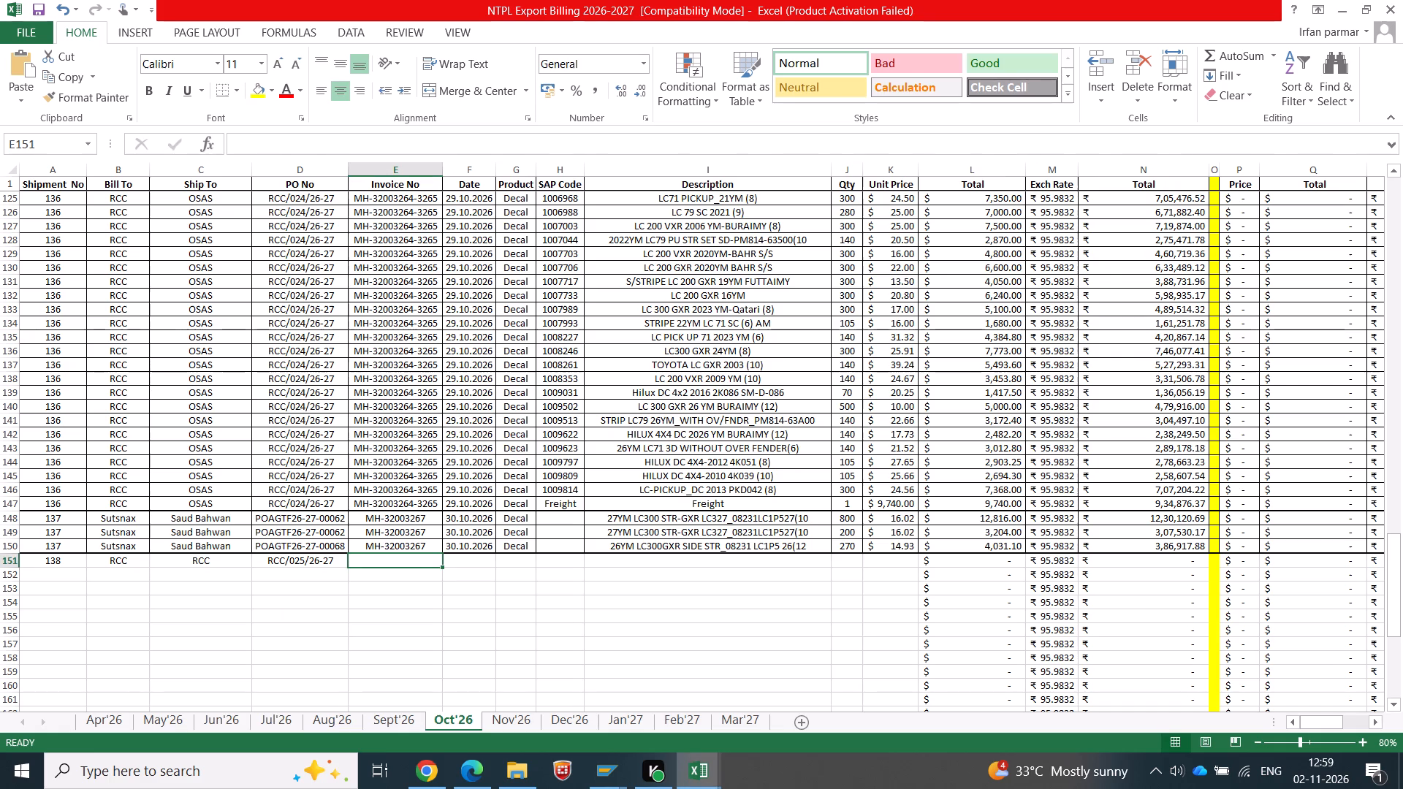
double_click(400, 561)
key(ctrl+v)
key(Tab)
Copy the invoice date 30.10.2026 from the INV-138 packing list into the Date cell of row 151.
key(alt+Tab)
scroll(556, 441, up, 2)
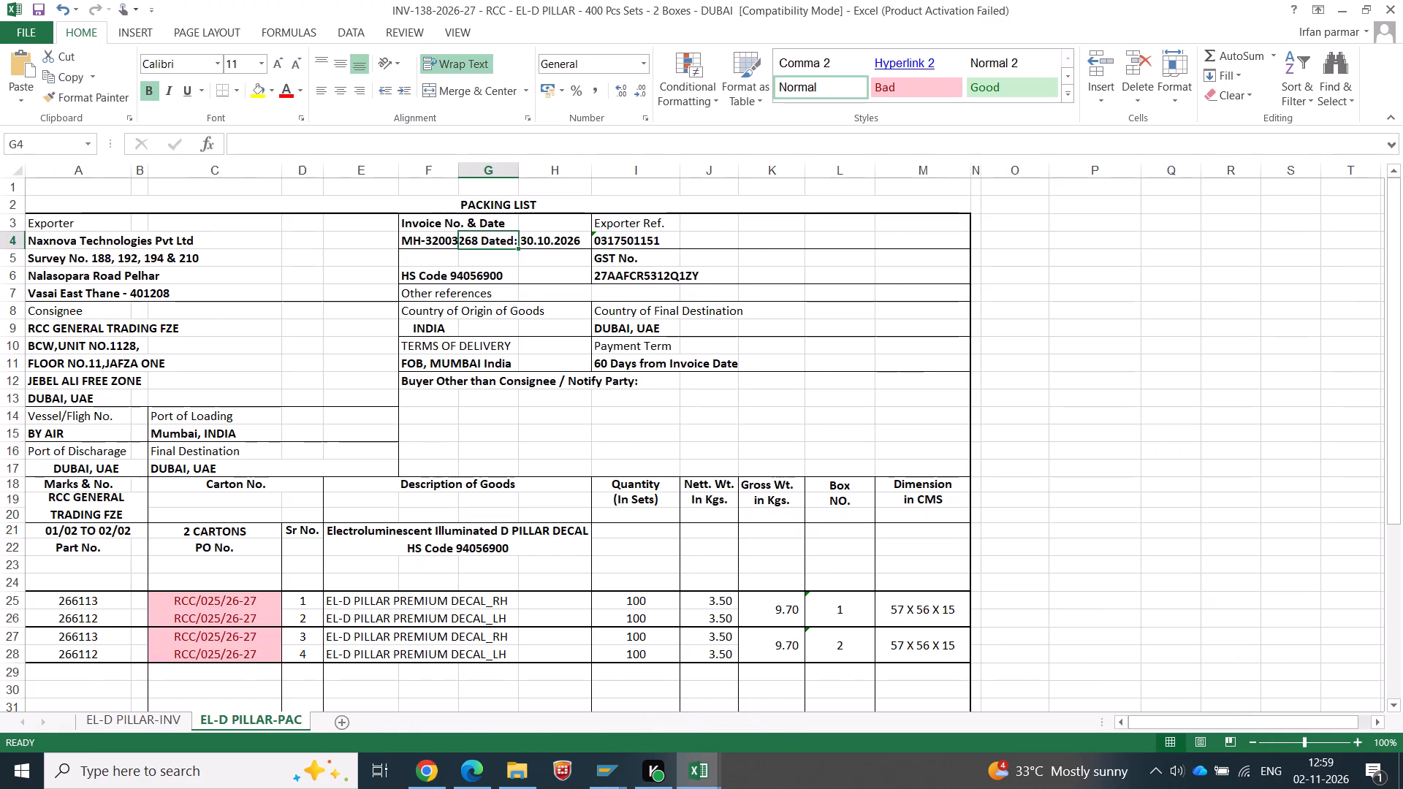
click(413, 241)
drag(354, 148, 494, 148)
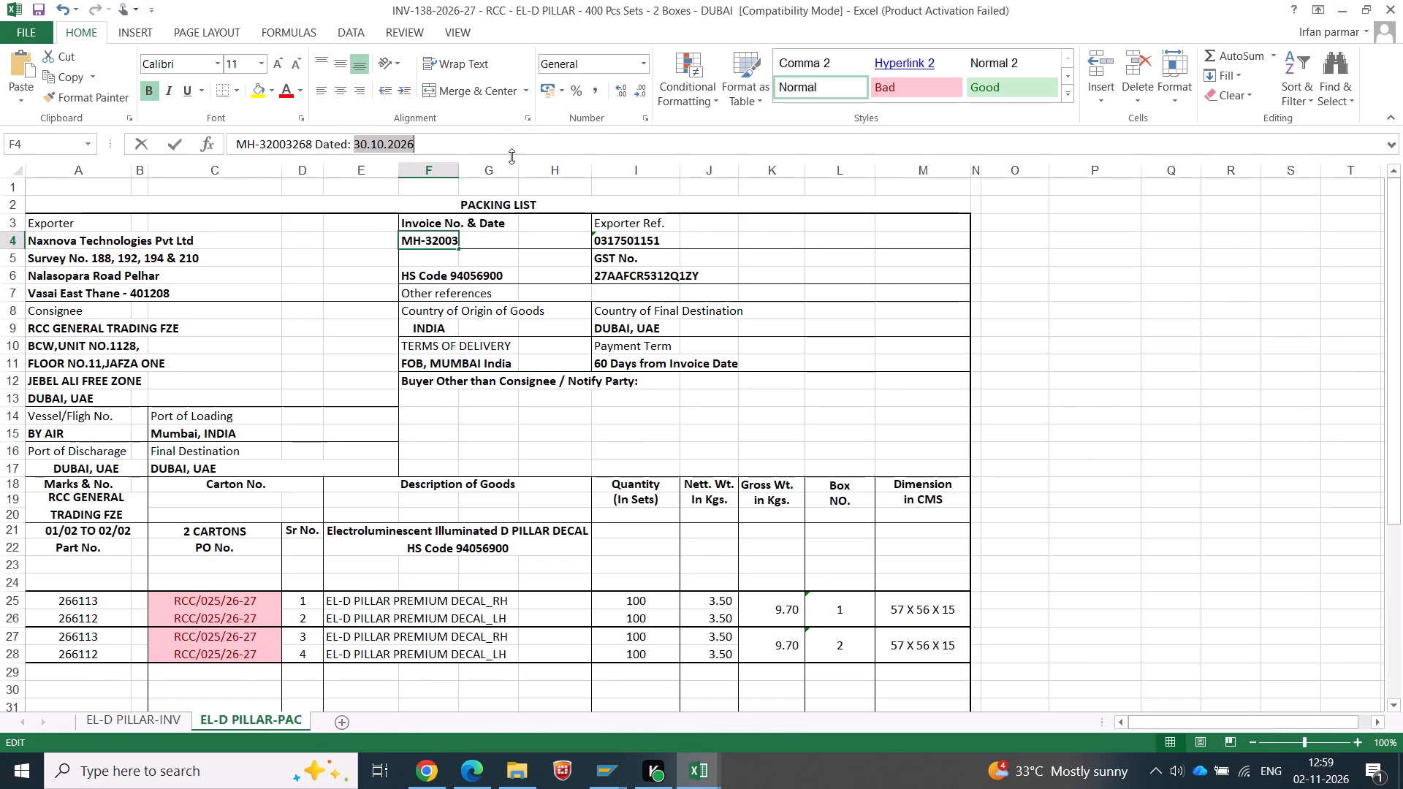
key(ctrl+c)
key(alt+Tab)
click(474, 554)
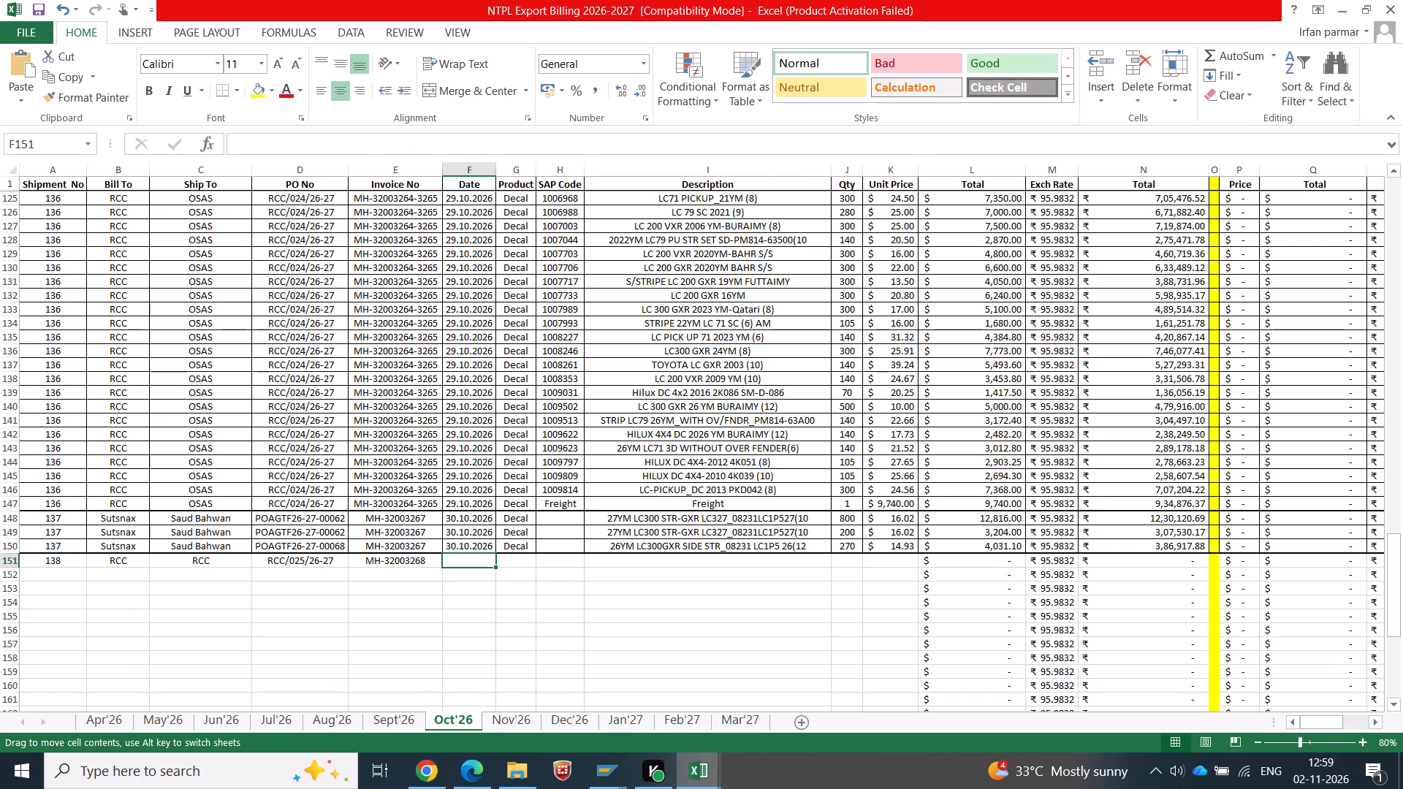
double_click(474, 562)
key(v)
drag(468, 560, 484, 560)
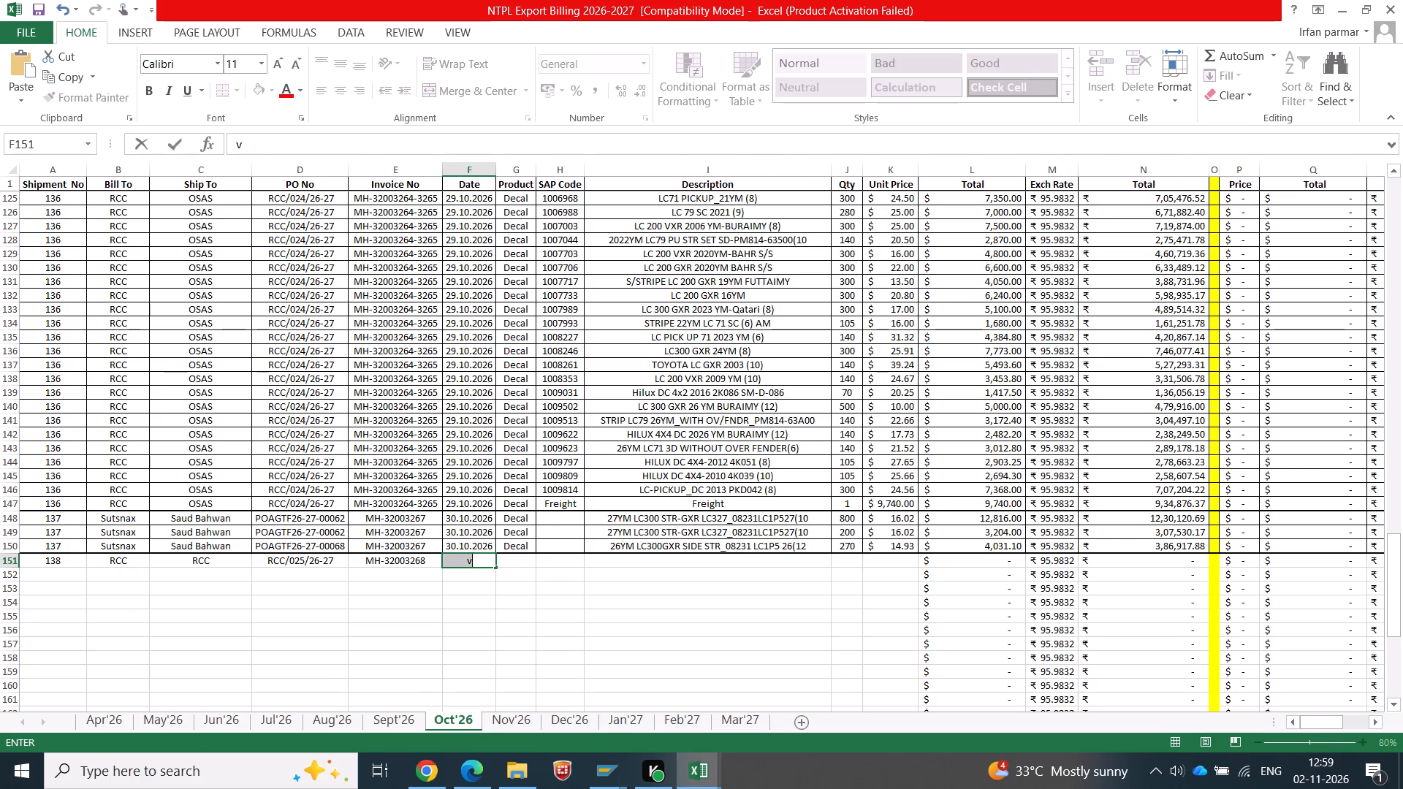
key(ctrl+v)
key(Tab)
Enter EL as the product in row 151.
text(EL)
key(Tab)
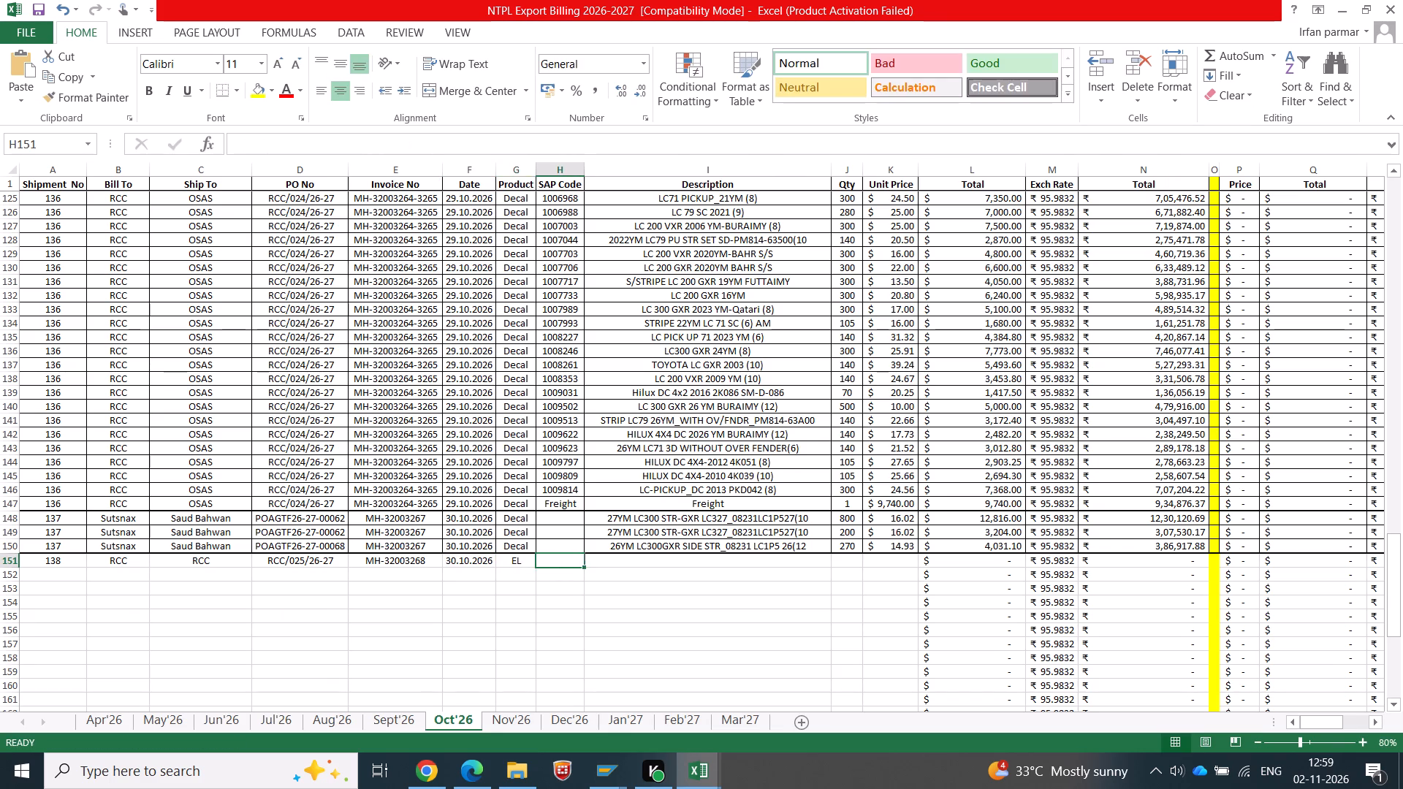
Copy EL-D PILLAR PREMIUM DECAL_RH and EL-D PILLAR PREMIUM DECAL_LH from the EL-D PILLAR-INV sheet as values into the Description cells of rows 151 and 152.
key(Tab)
key(alt+Tab)
scroll(520, 595, down, 2)
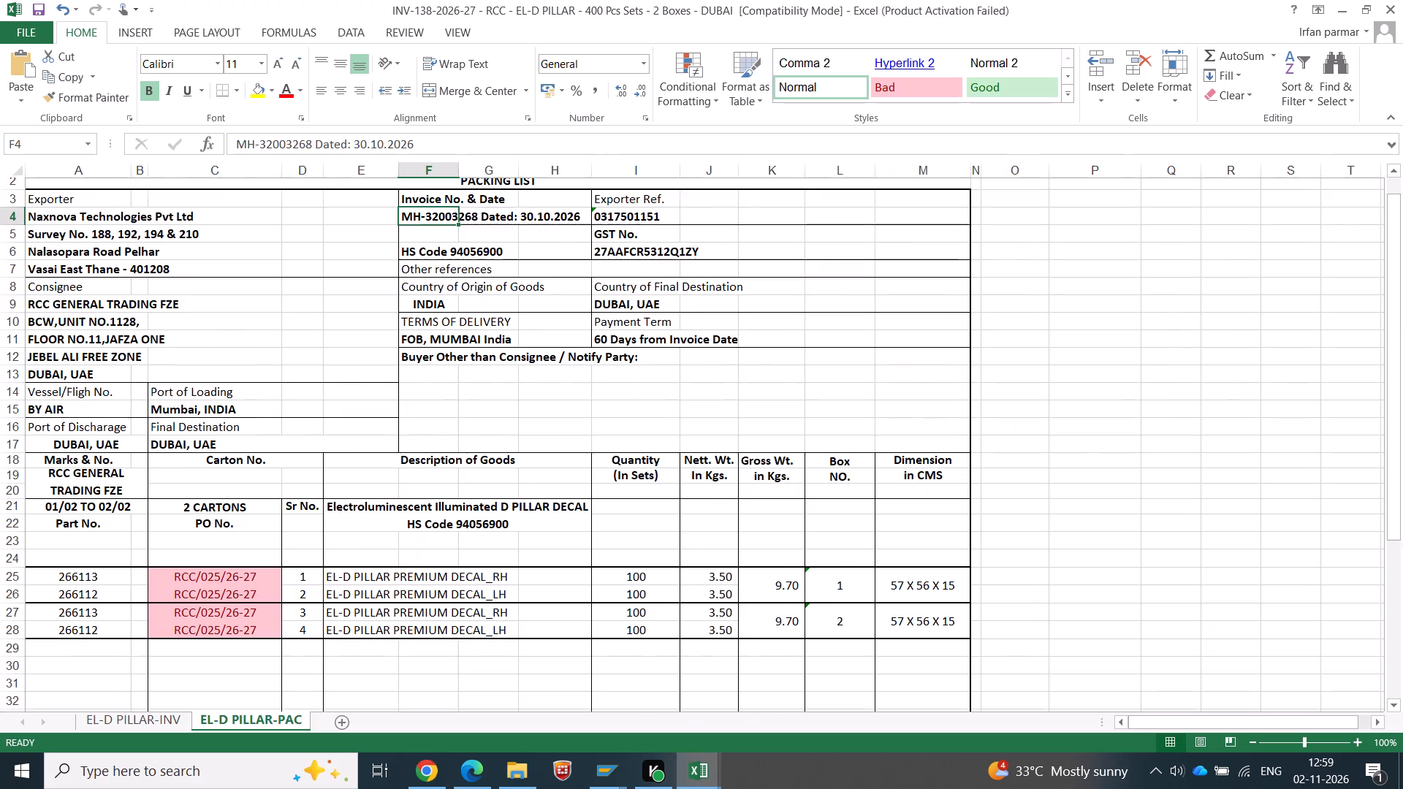
scroll(503, 582, down, 2)
click(115, 734)
click(118, 726)
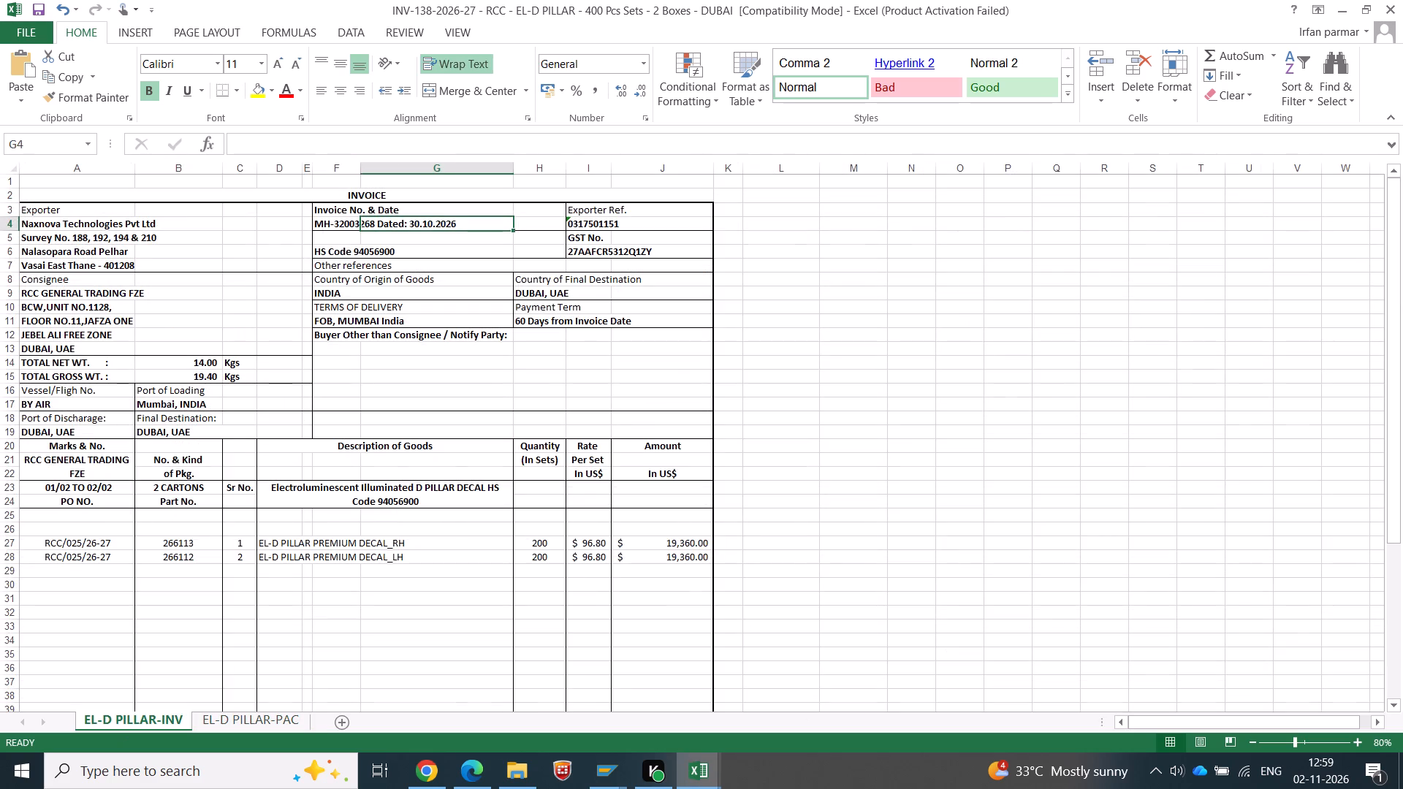
drag(271, 543, 270, 563)
key(ctrl+c)
key(alt+Tab)
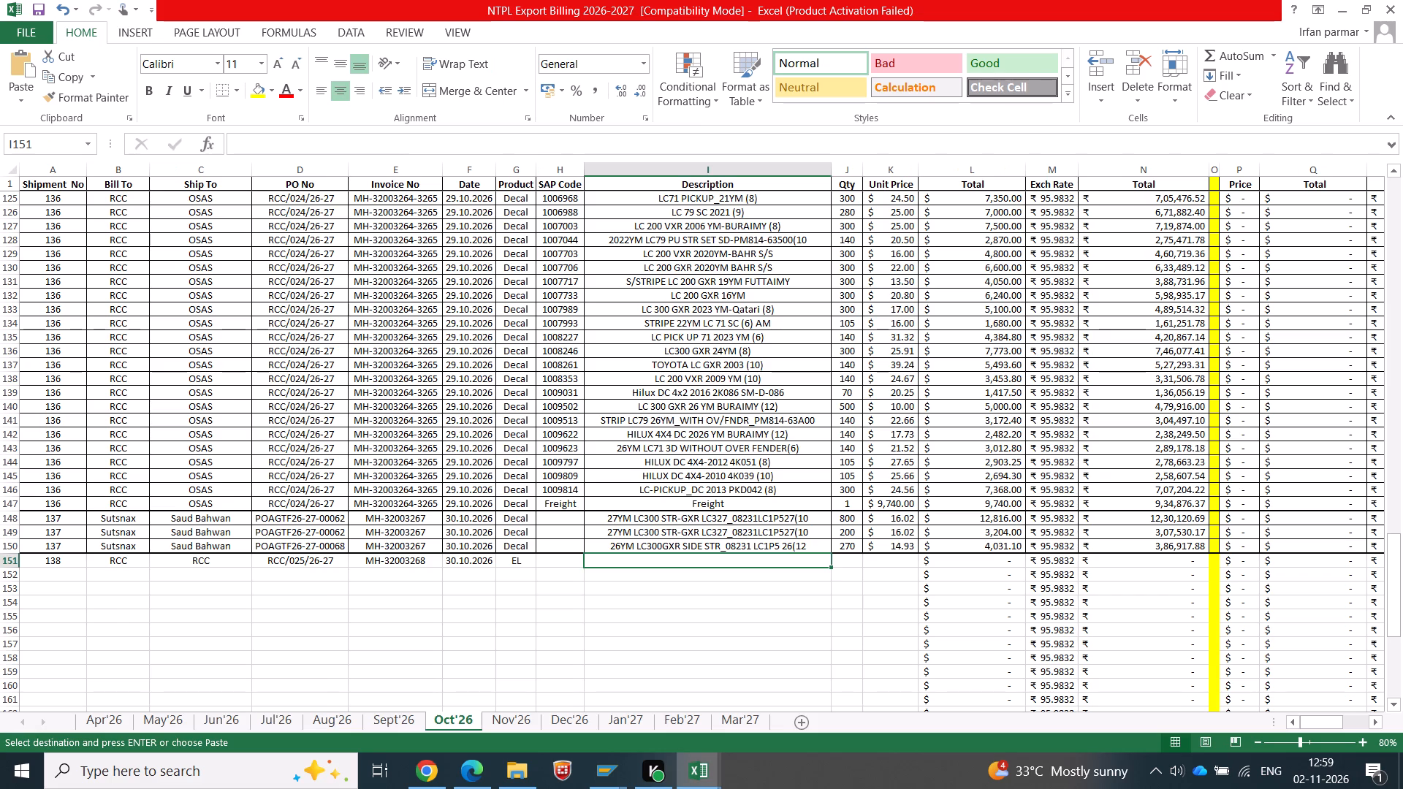
right_click(626, 560)
click(691, 276)
key(alt+Tab)
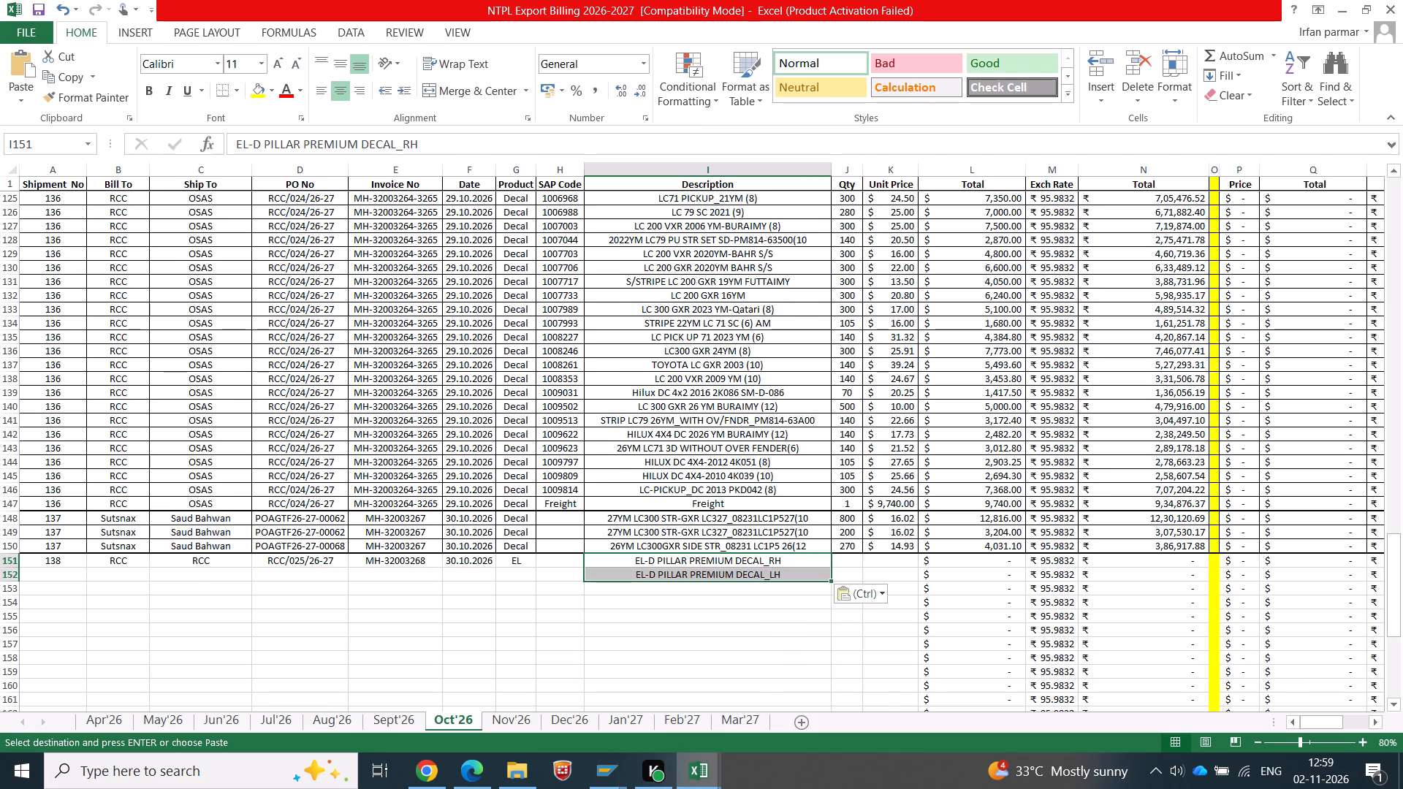
Copy part numbers 266113 and 266112 from the INV-138 invoice sheet as values into the SAP Code cells of rows 151 and 152.
drag(177, 549, 180, 555)
key(ctrl+c)
key(alt+Tab)
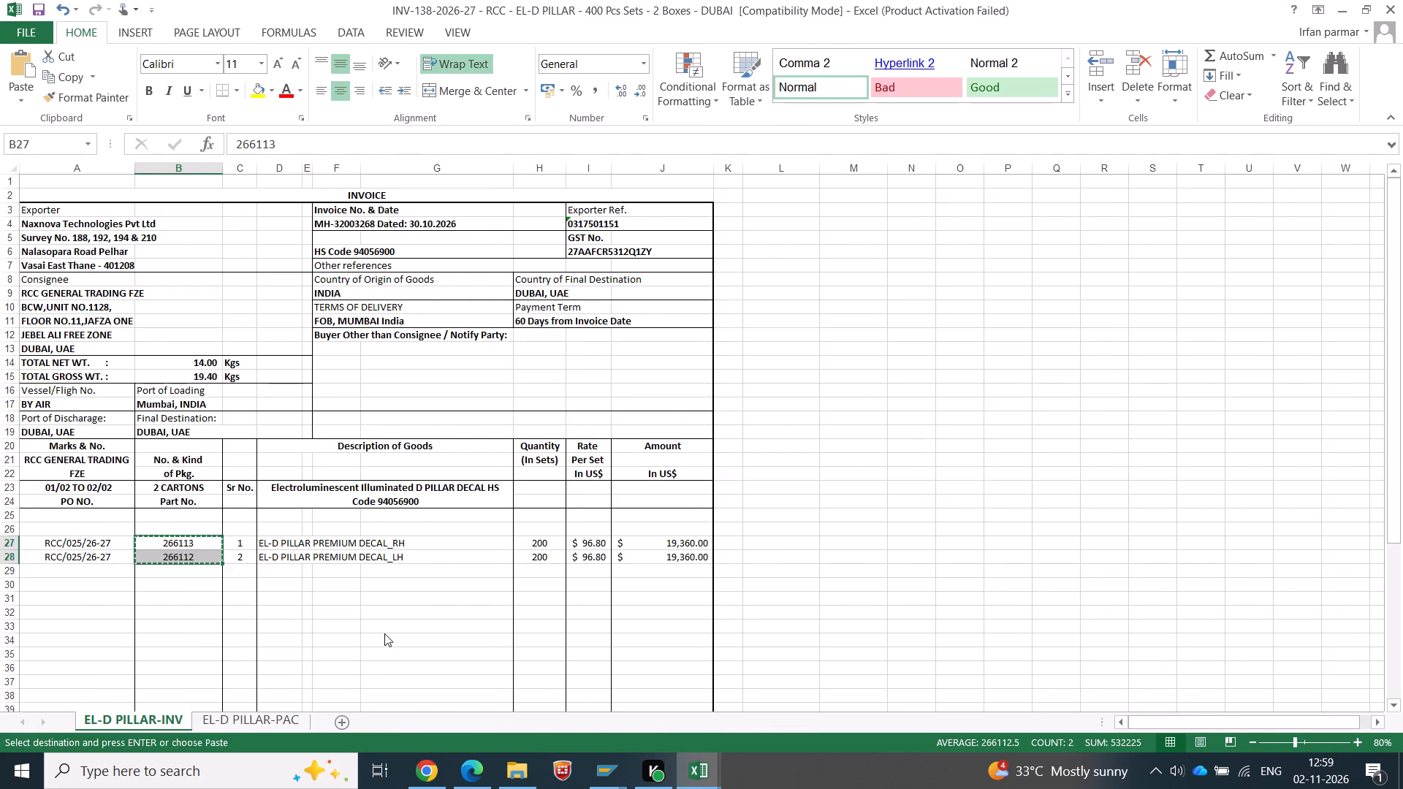
right_click(551, 564)
click(622, 277)
Copy the two quantities of 200 from the INV-138 invoice sheet as values into the Qty cells of rows 151 and 152.
key(alt+Tab)
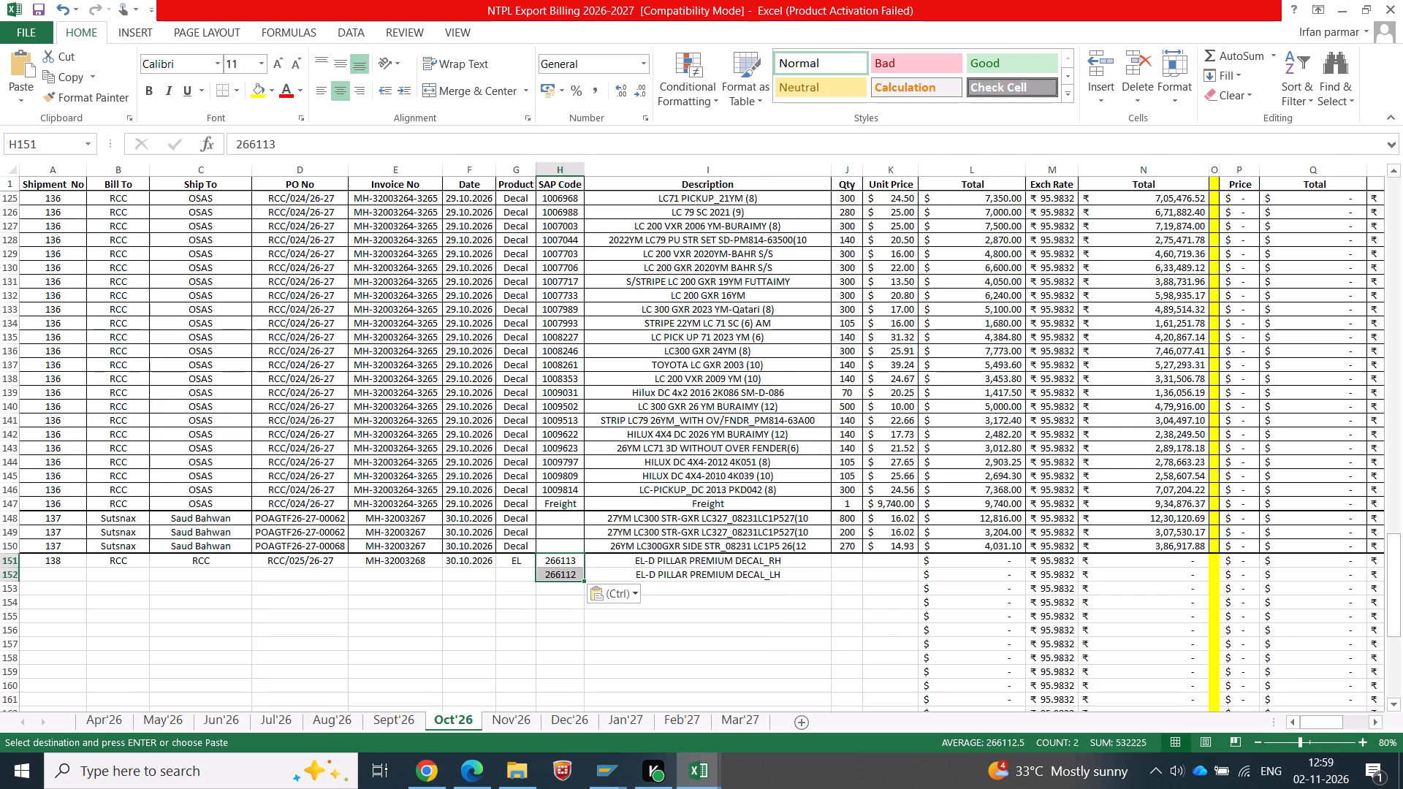
drag(539, 535, 539, 552)
drag(539, 541, 569, 550)
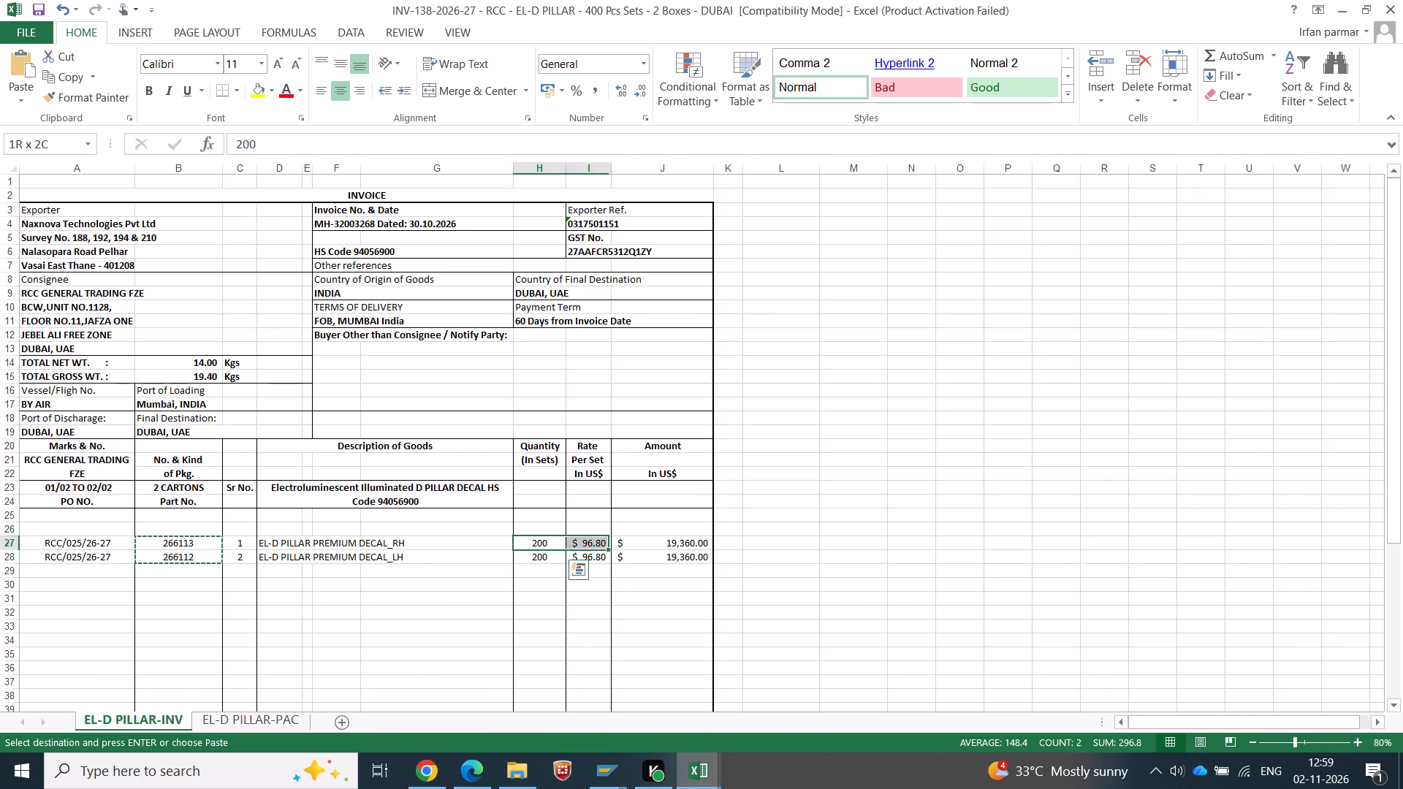
drag(569, 550, 574, 551)
drag(547, 546, 548, 555)
key(ctrl+c)
key(alt+Tab)
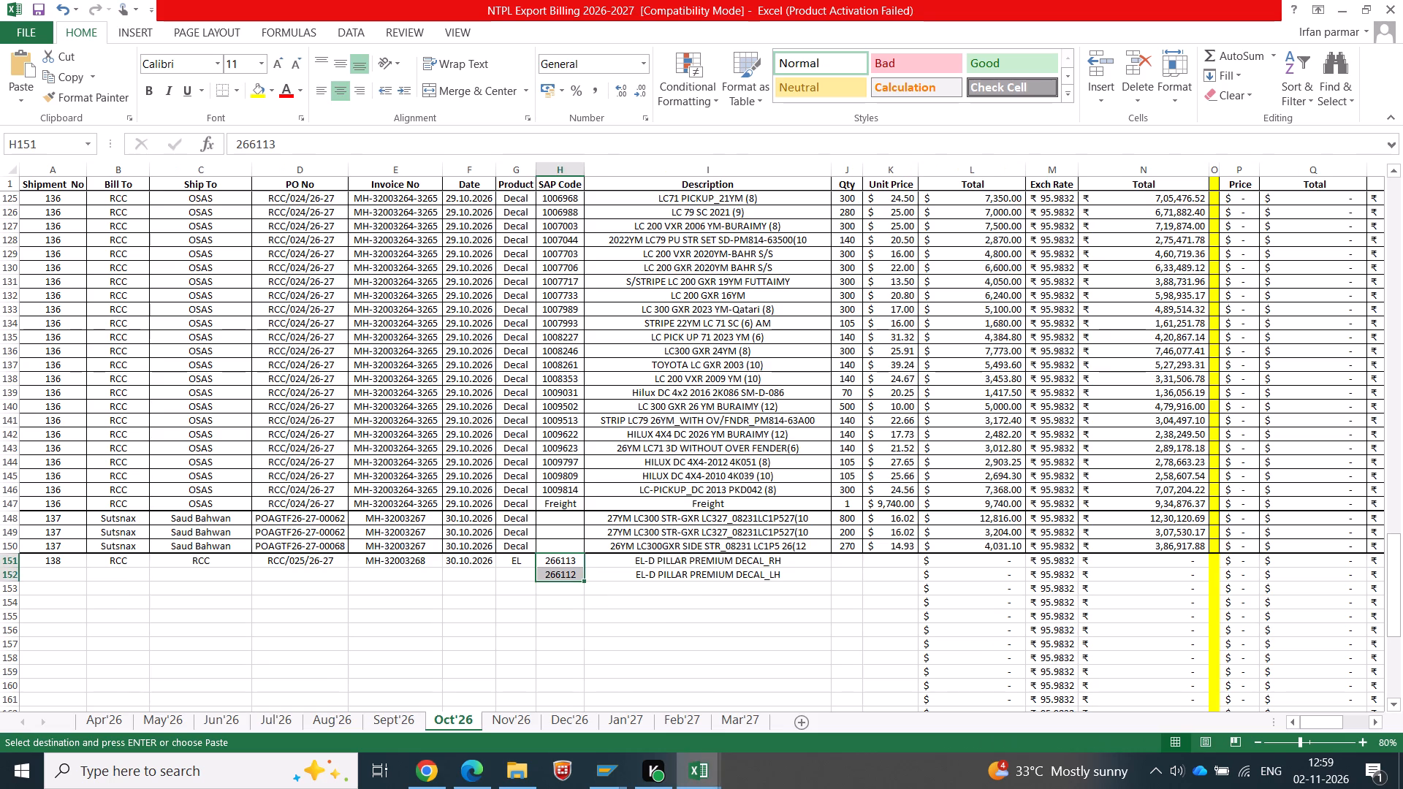
right_click(856, 562)
click(924, 282)
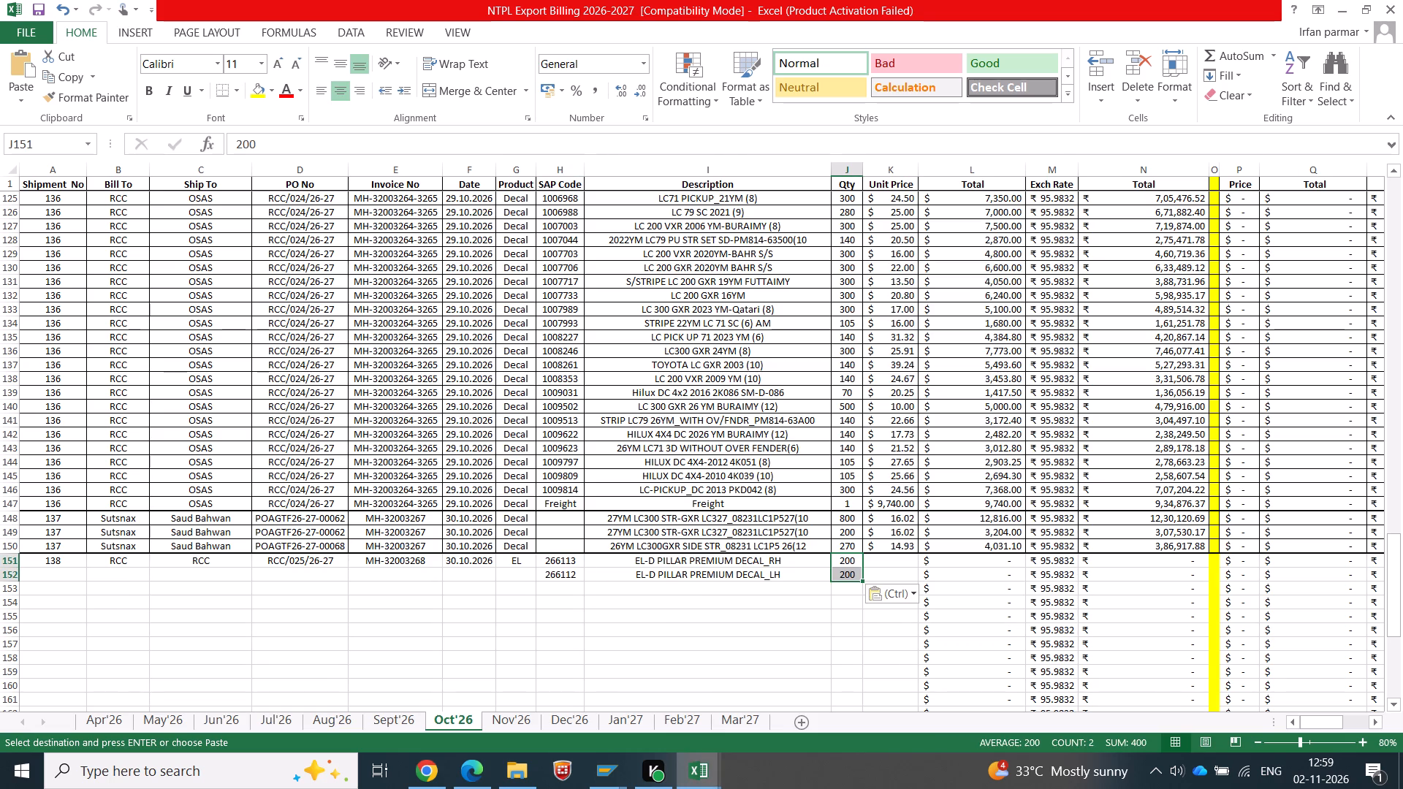
Enter 0 as the Unit Price in rows 151 and 152.
click(893, 565)
key(0)
key(Return)
key(0)
key(Return)
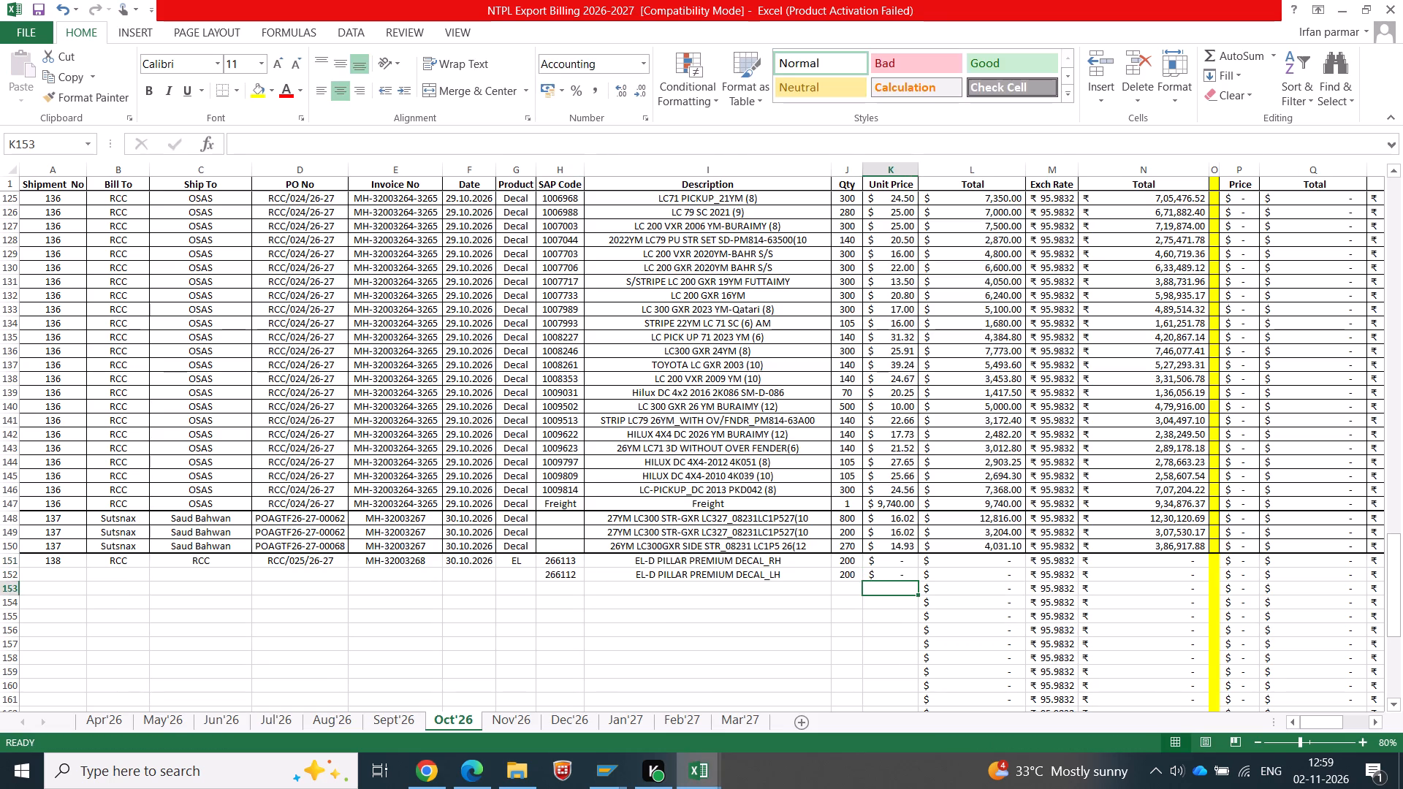
Copy the two $96.80 rates from the INV-138 invoice sheet as values into the Price cells of rows 151 and 152, column P.
key(Right)
key(Right)
key(Right)
key(Up)
key(Up)
key(Right)
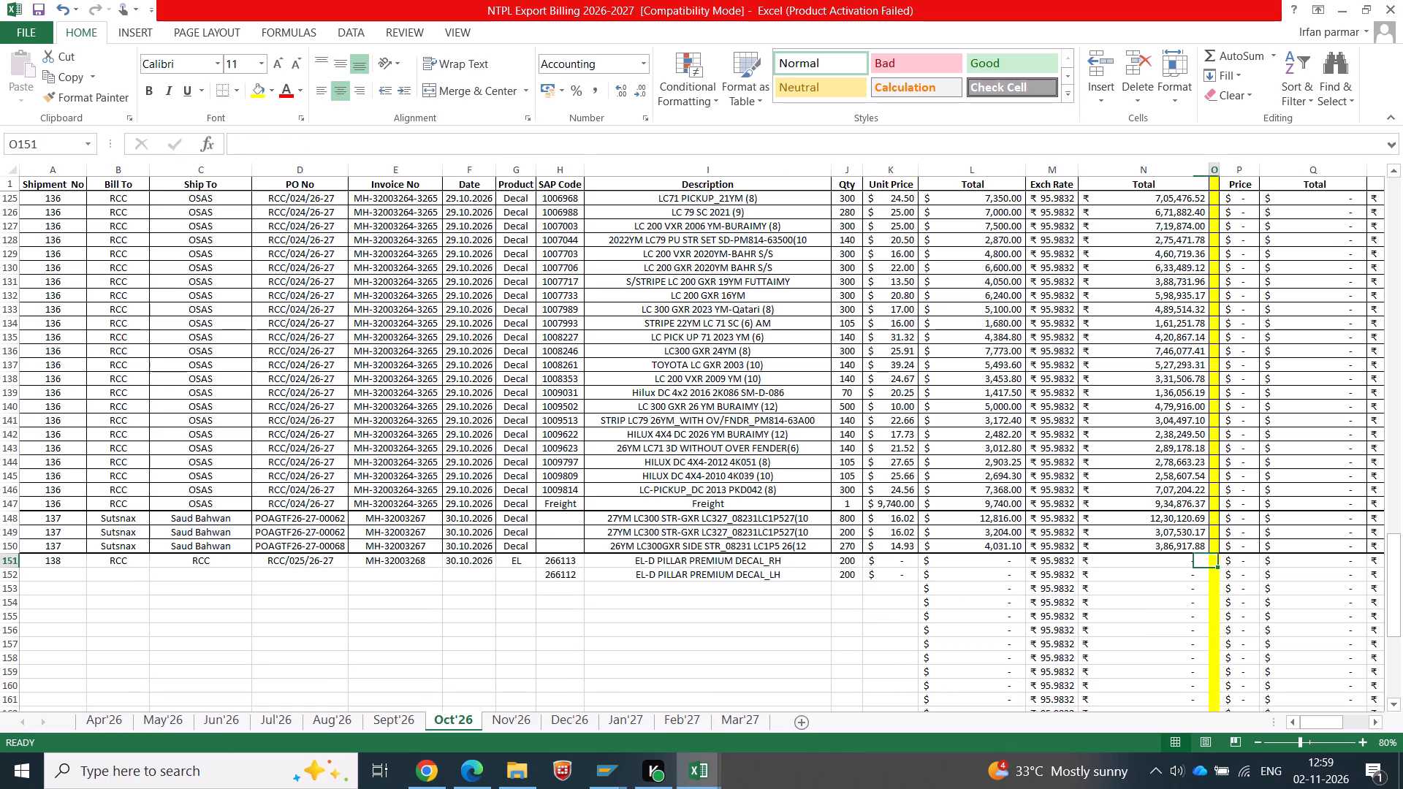
key(Tab)
key(alt+Tab)
drag(588, 544, 588, 556)
key(ctrl+c)
key(alt+Tab)
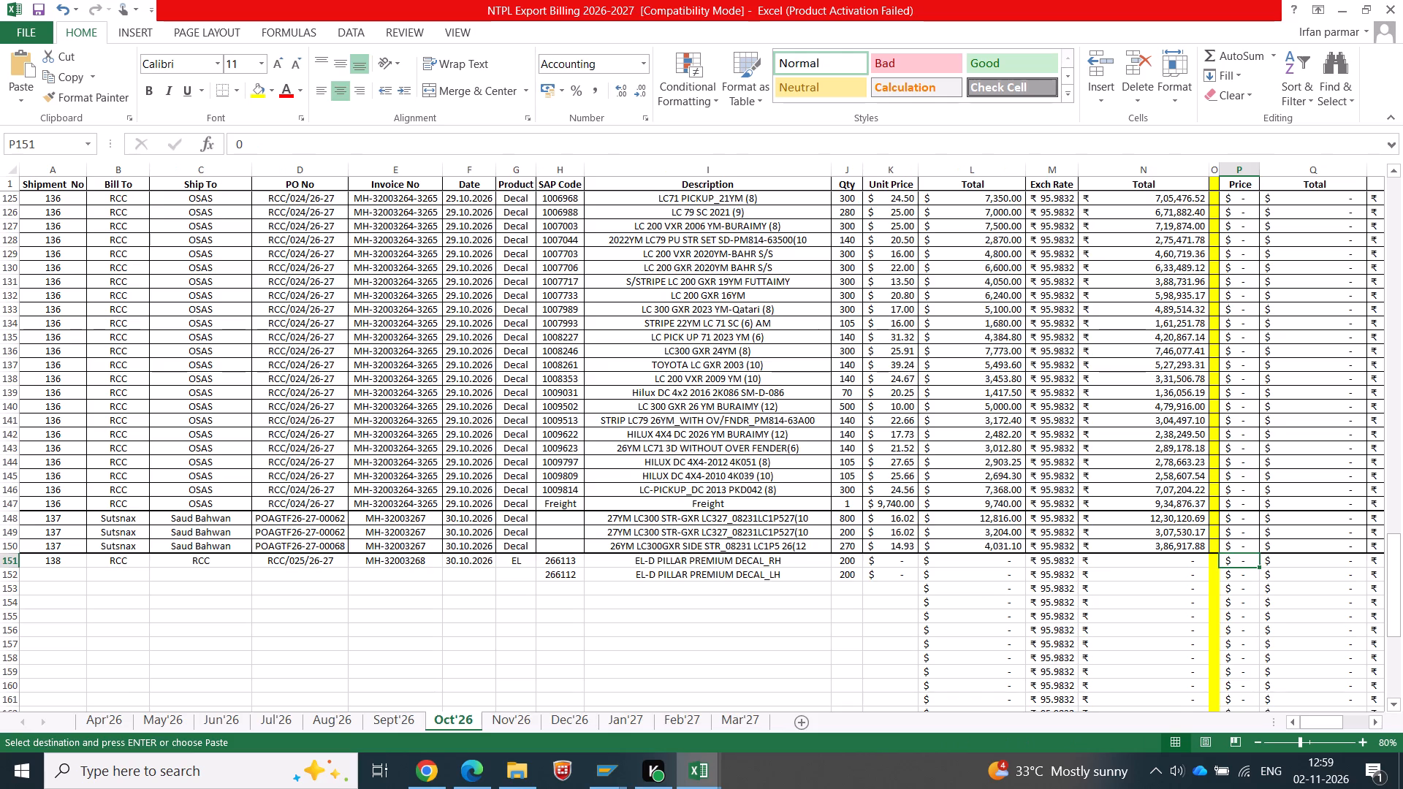
right_click(1242, 559)
click(1125, 278)
click(1111, 335)
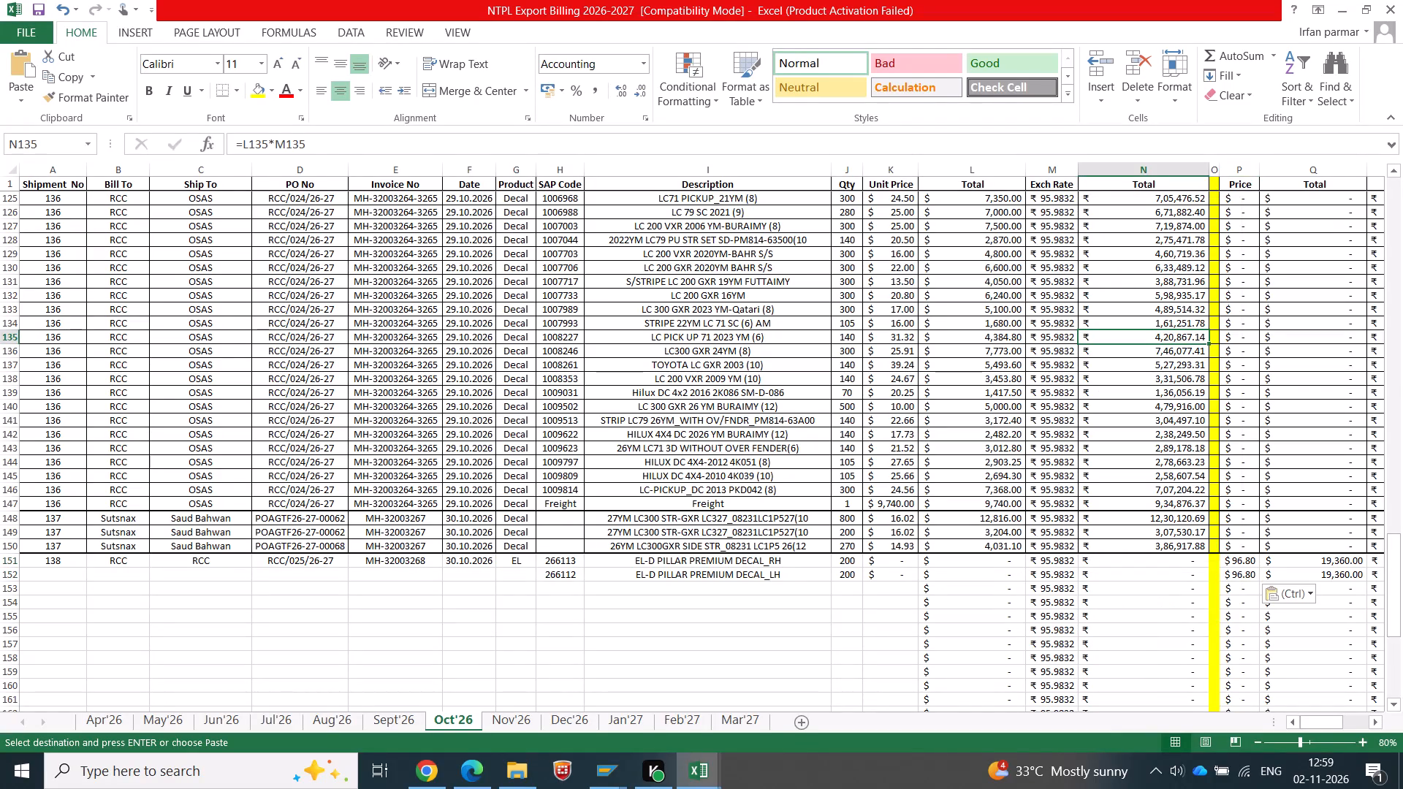
Apply all borders and a thick box border to rows 151 and 152, from Shipment No through EBEC Realised AMT.
click(66, 563)
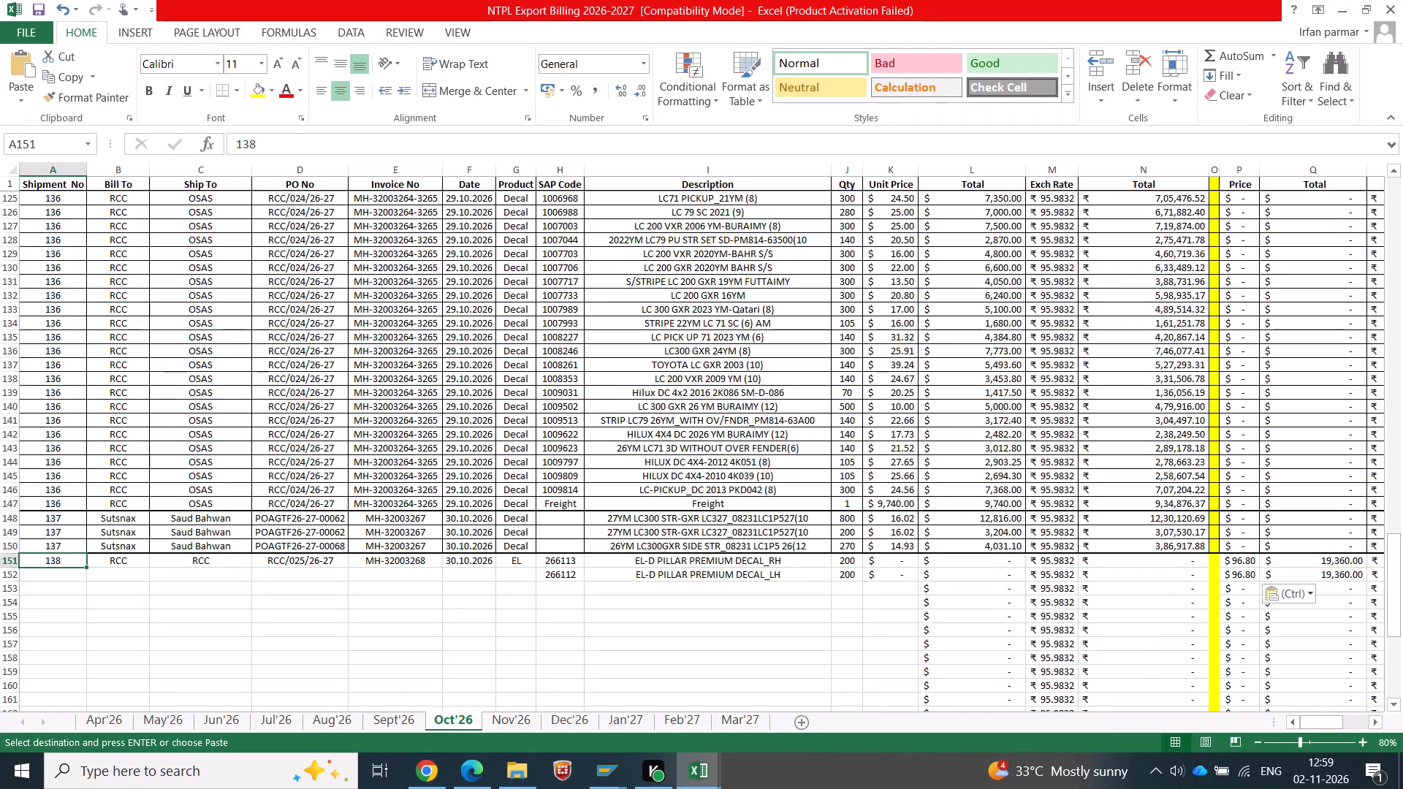
key(shift+Down)
key(shift+Down)
key(shift+Right)
key(shift+Right)
key(shift+Right)
key(shift+Right)
key(shift+Right)
key(shift+Right)
key(shift+Right)
key(shift+Right)
key(shift+Right)
key(shift+Right)
key(shift+Right)
key(shift+Right)
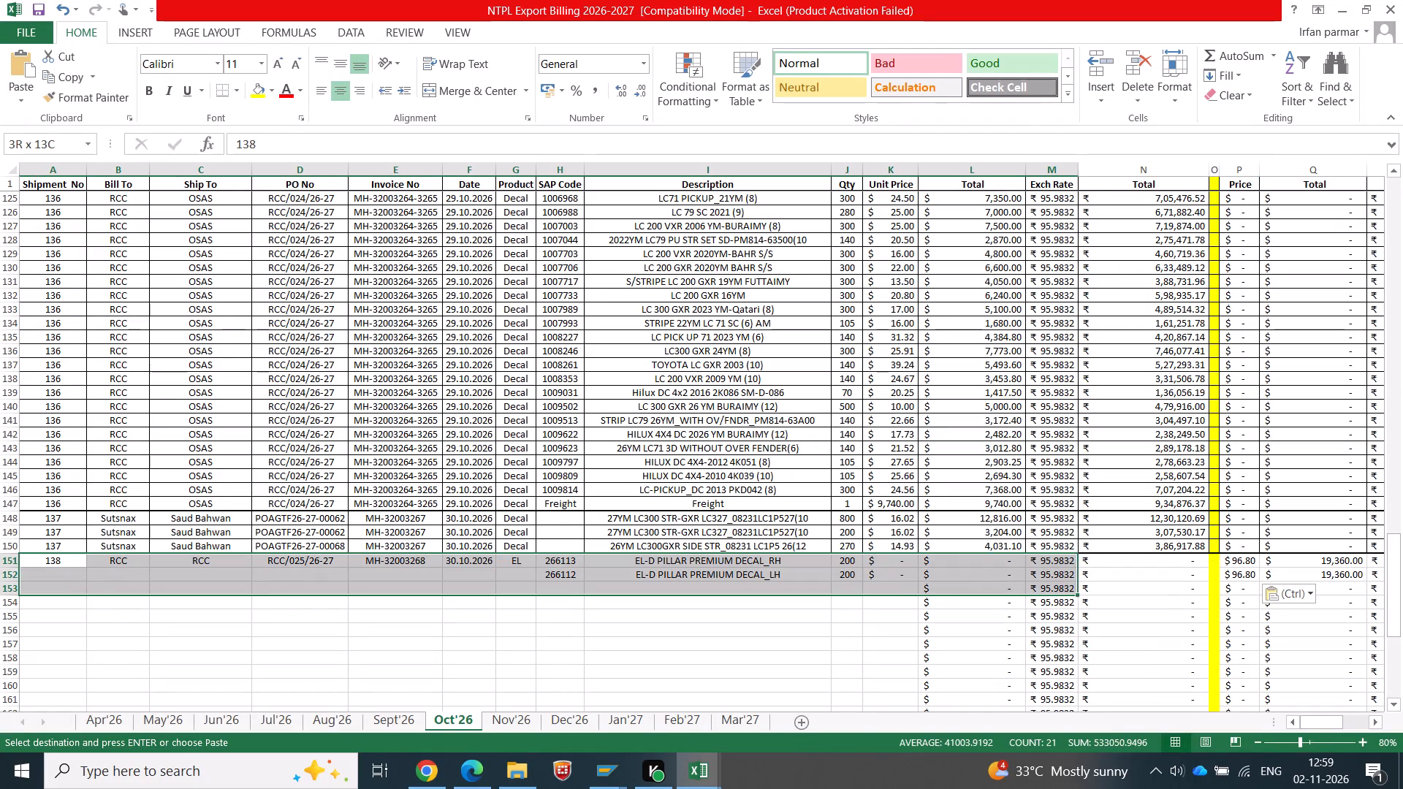
key(shift+Up)
key(shift+Right)
key(shift+Right)
key(shift+Right)
key(shift+Right)
key(shift+Right)
key(shift+Right)
key(shift+Right)
key(shift+Right)
key(shift+Right)
key(shift+Right)
key(shift+Right)
key(shift+Right)
key(shift+Right)
key(shift+Right)
key(shift+Right)
key(shift+Right)
key(shift+Right)
key(shift+Right)
key(shift+Right)
key(shift+Right)
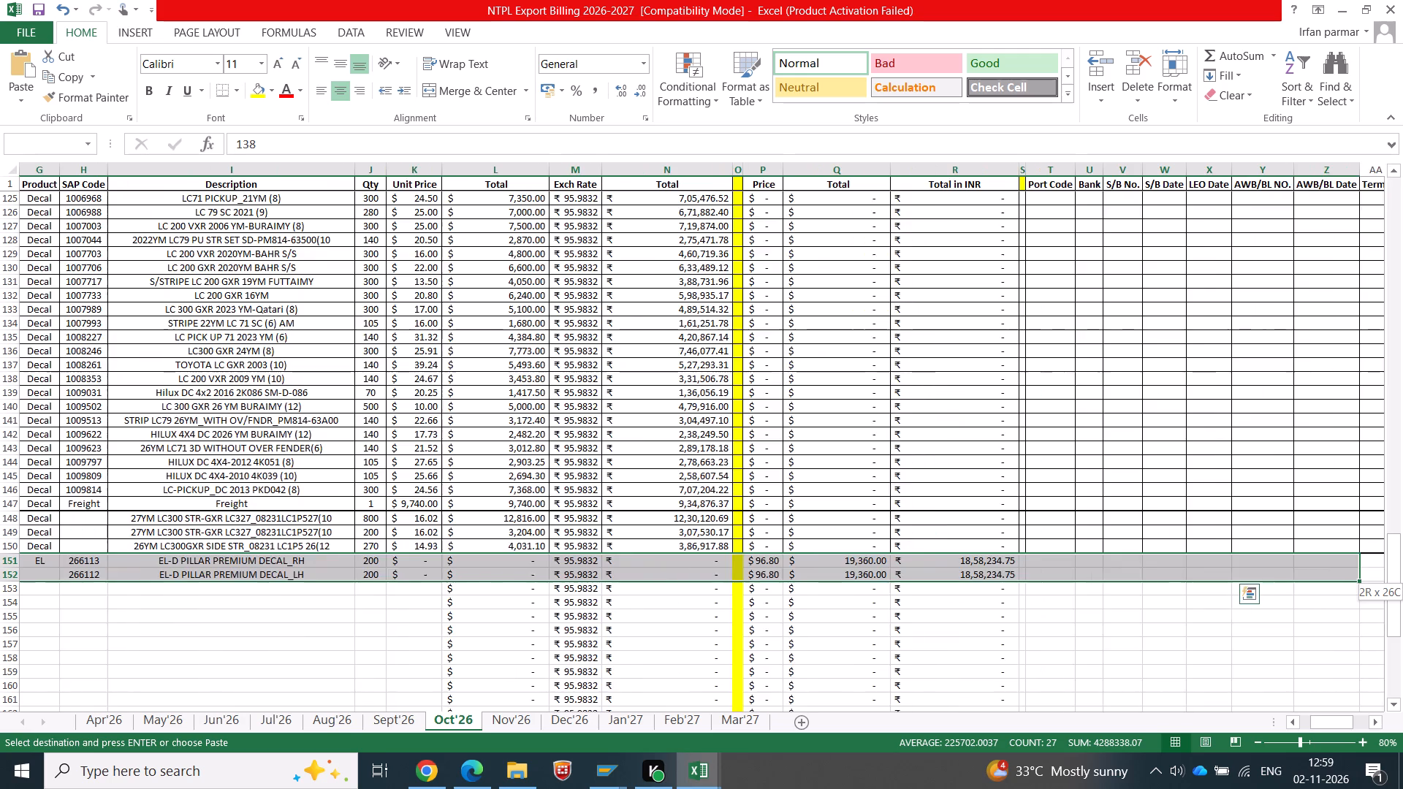
key(shift+Right)
key(shift+Right)
key(shift+Right)
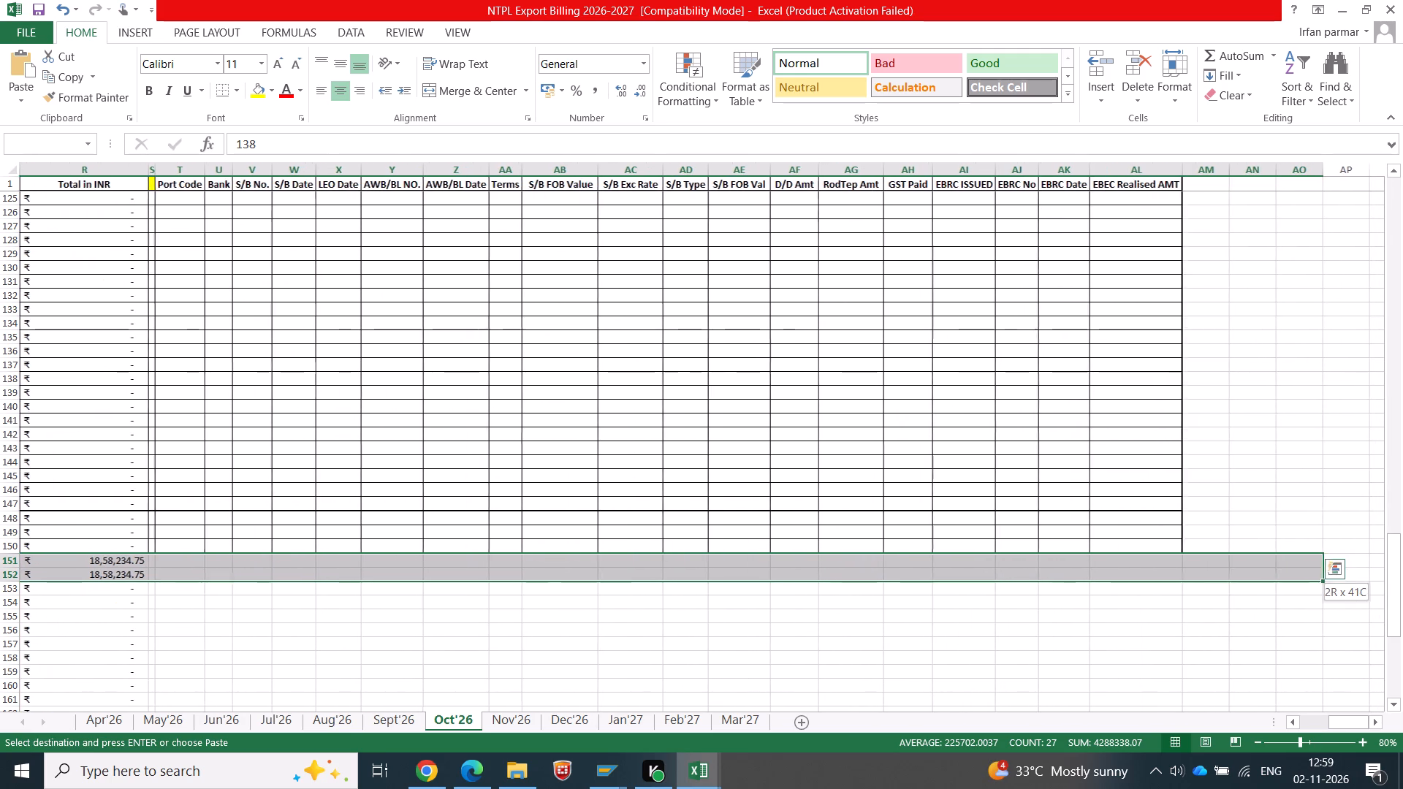
key(shift+Left)
key(shift+Left)
key(shift+Left)
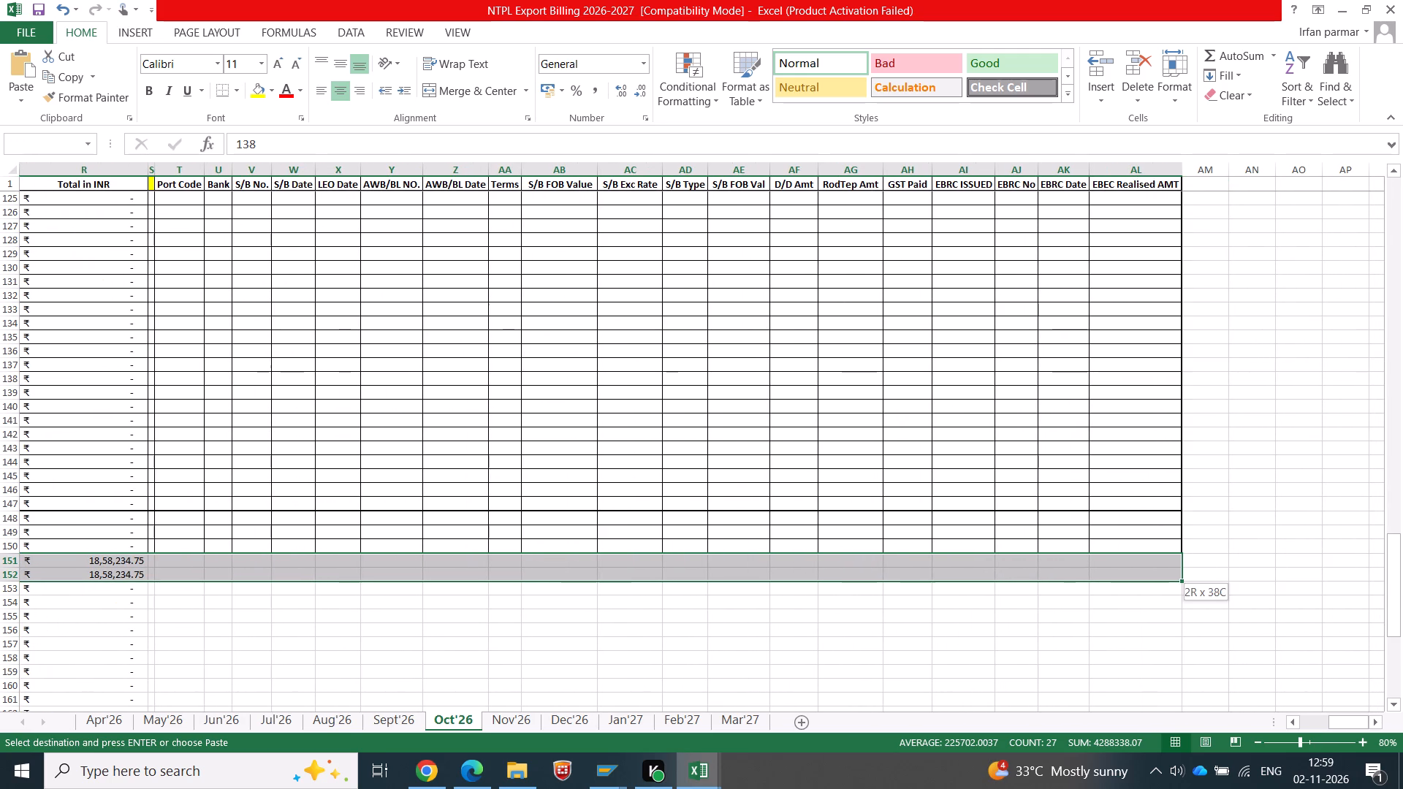
click(237, 91)
click(236, 237)
click(238, 84)
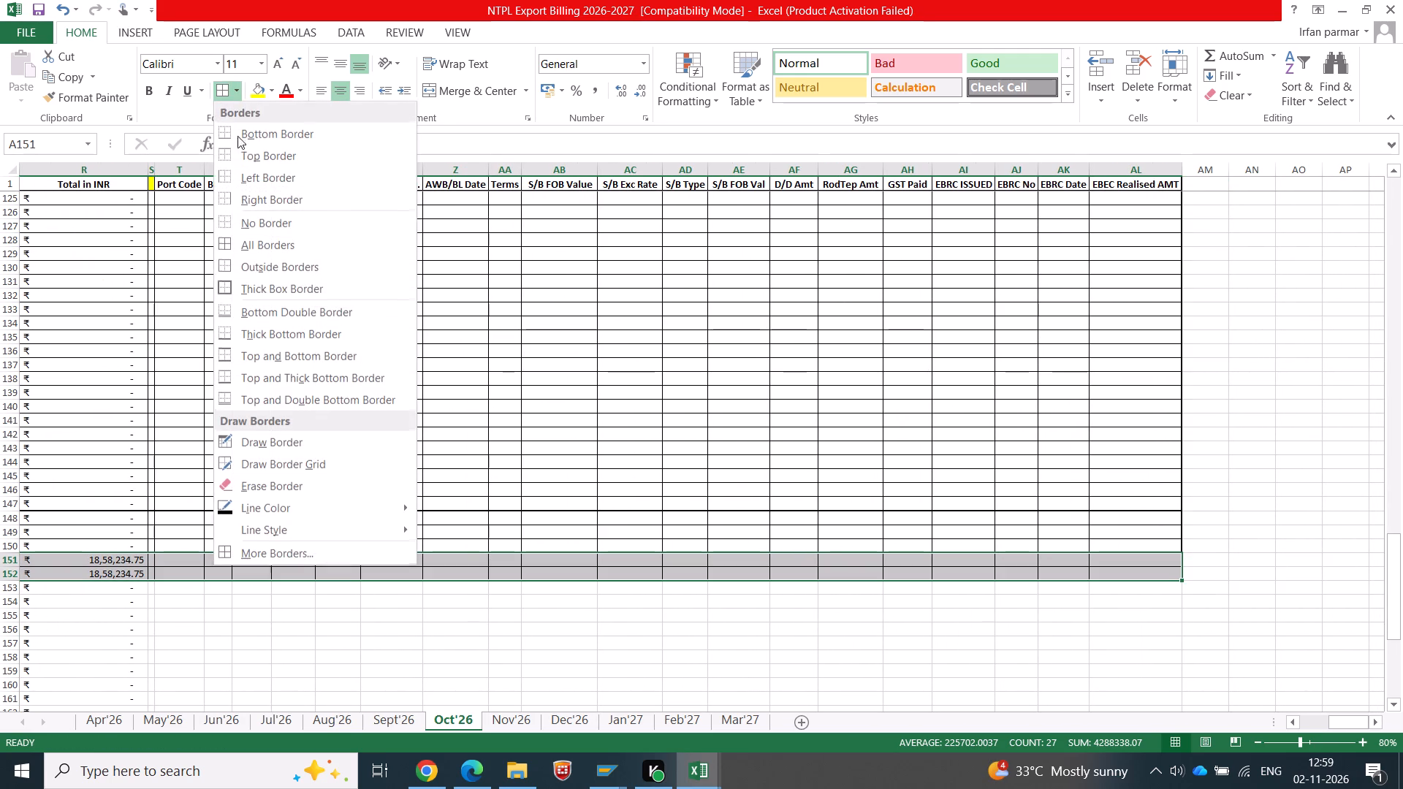
click(249, 291)
click(693, 400)
Copy the Shipment No through Product entries of row 151 as values into the same columns of row 152.
key(Down)
key(Left)
key(Left)
key(Left)
key(Left)
key(Left)
key(Left)
key(Left)
key(Left)
key(Left)
key(Left)
key(Left)
key(Left)
key(Left)
key(Left)
key(Left)
key(Left)
key(Left)
key(Left)
key(Left)
key(Left)
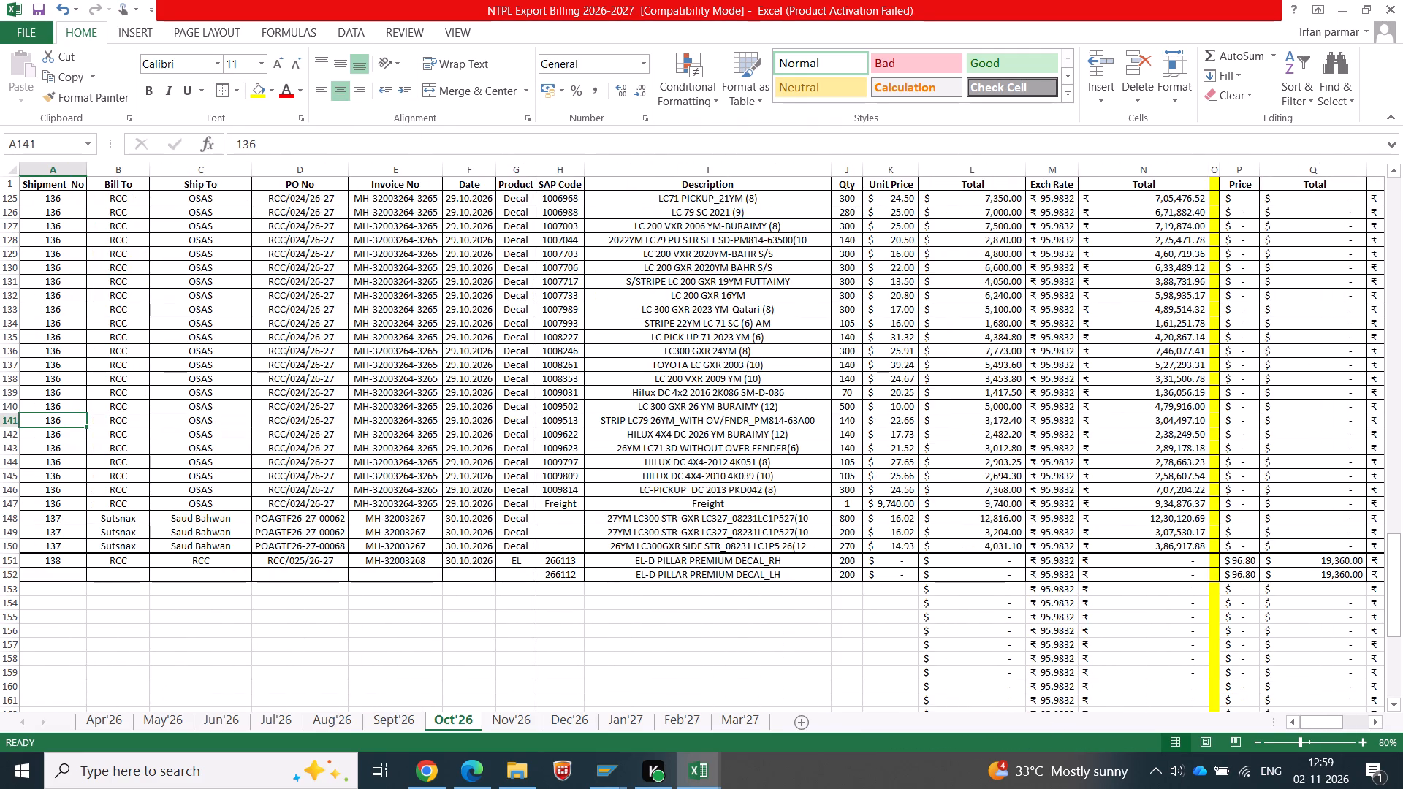
drag(51, 563, 517, 559)
key(ctrl+c)
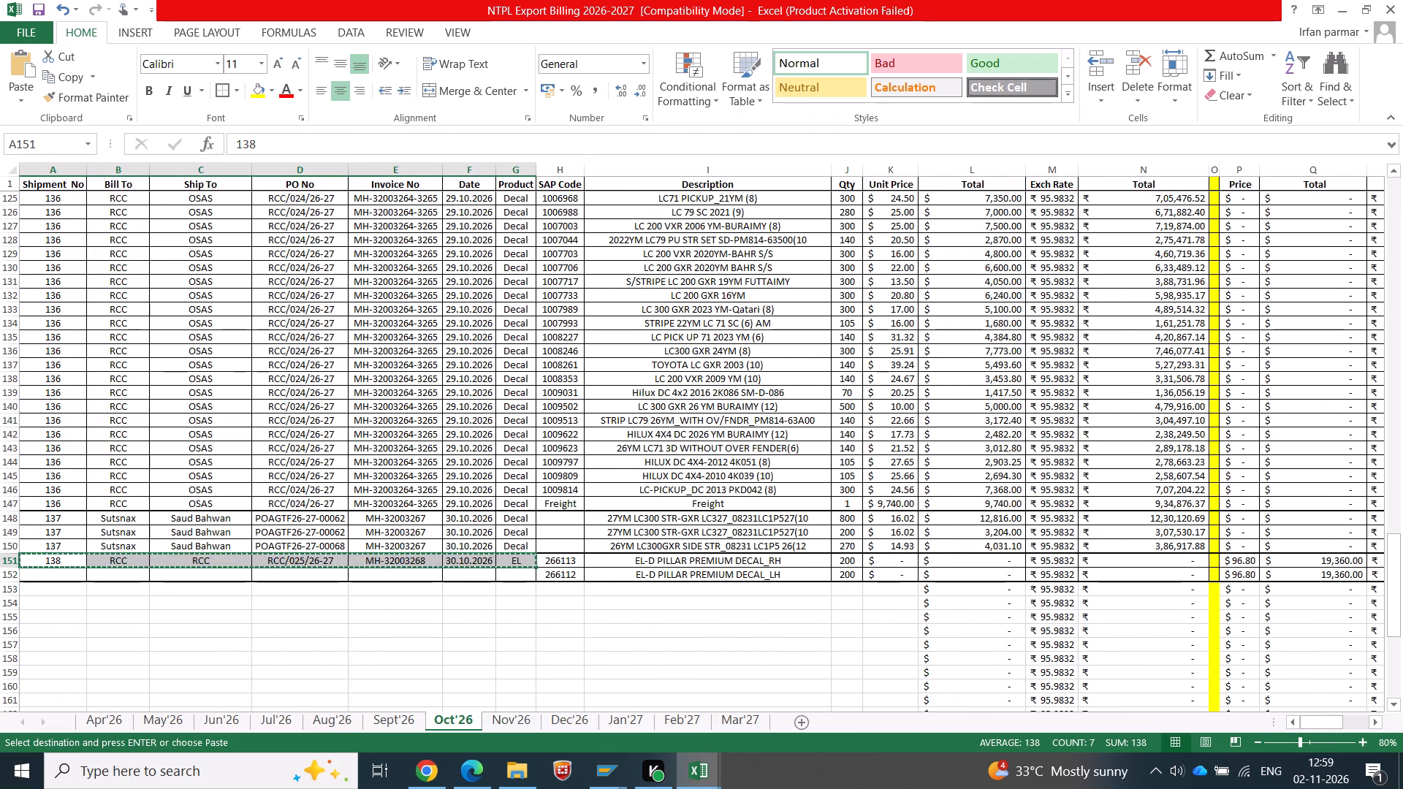
right_click(59, 576)
click(128, 308)
key(Escape)
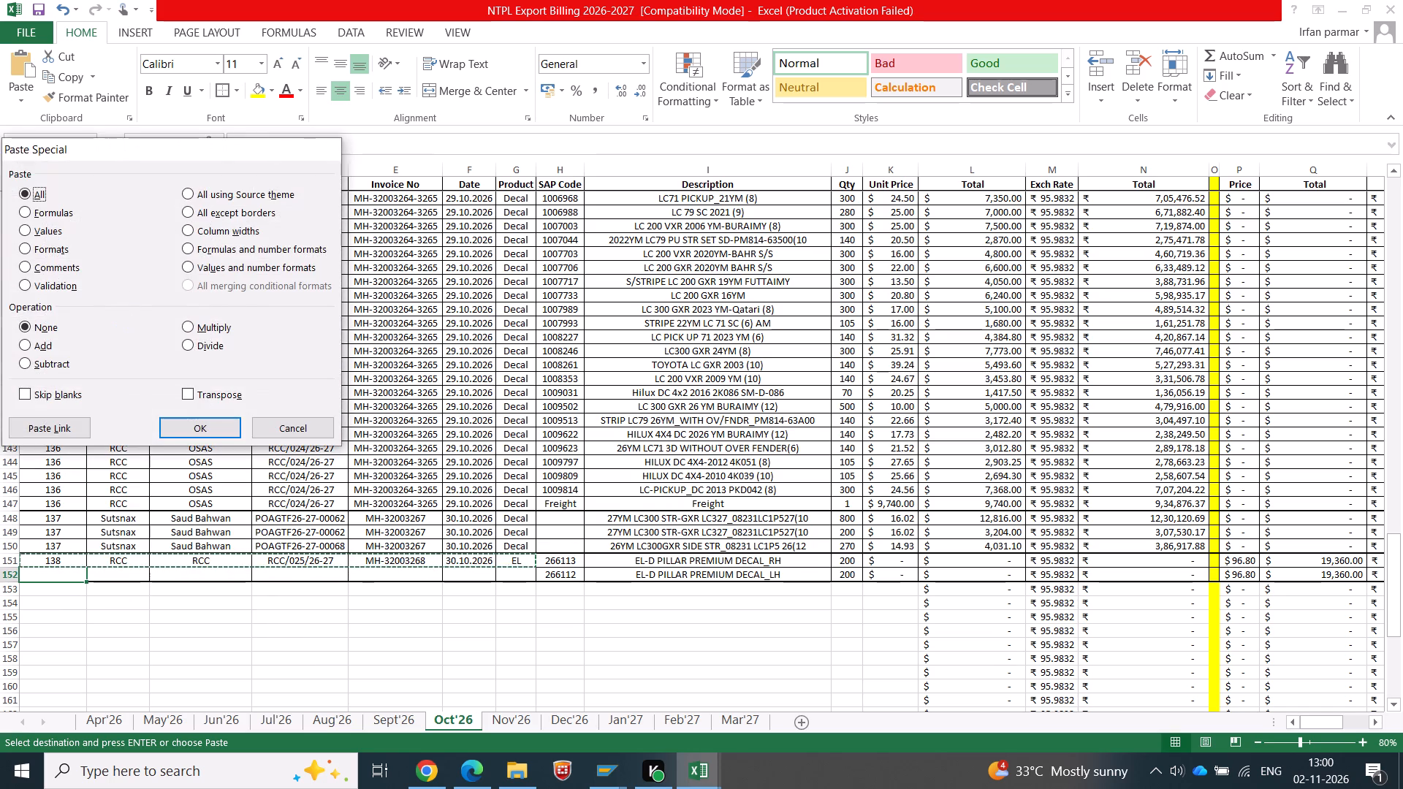
right_click(61, 574)
click(129, 285)
click(386, 331)
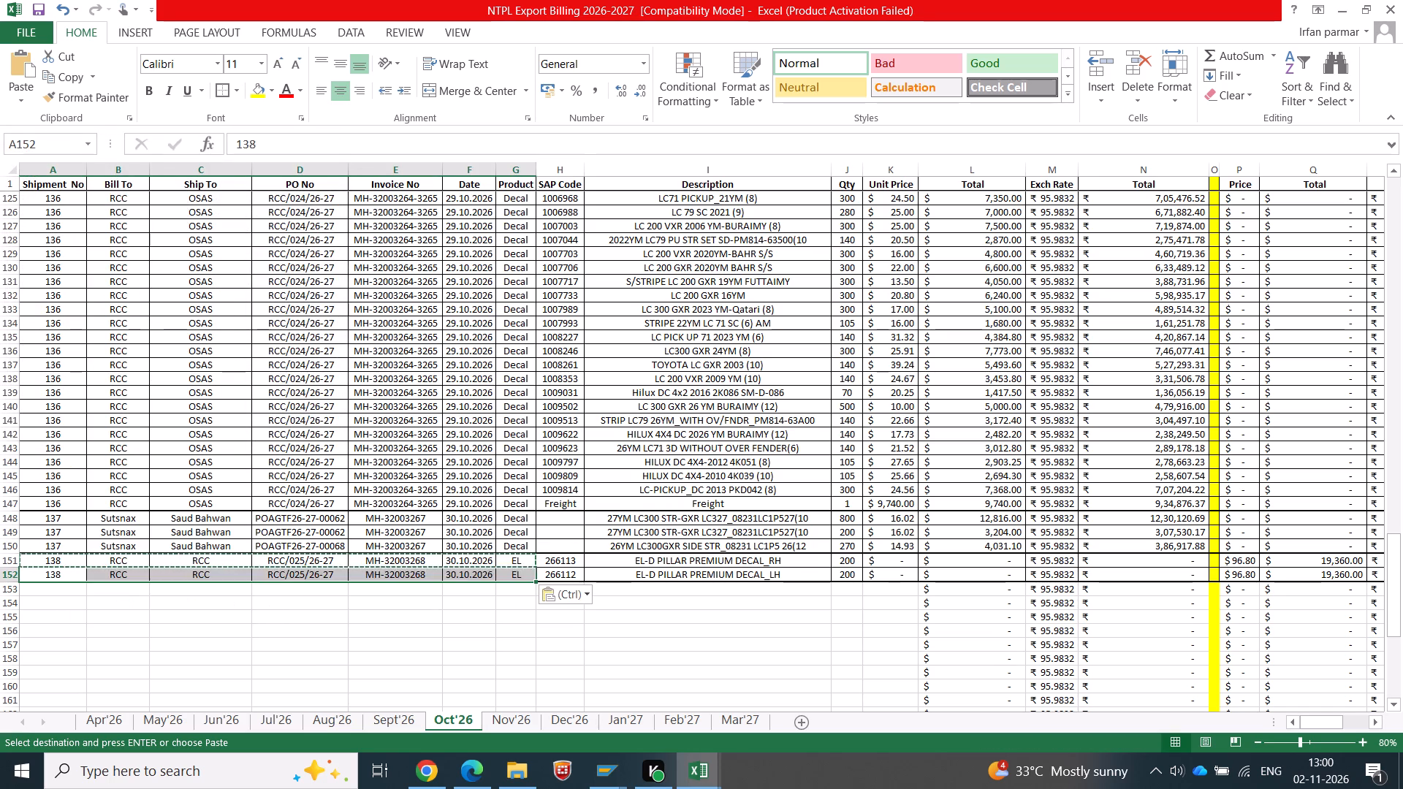
Save the export billing workbook.
key(ctrl+s)
Enter 139 as the Shipment No in row 153.
scroll(816, 420, down, 5)
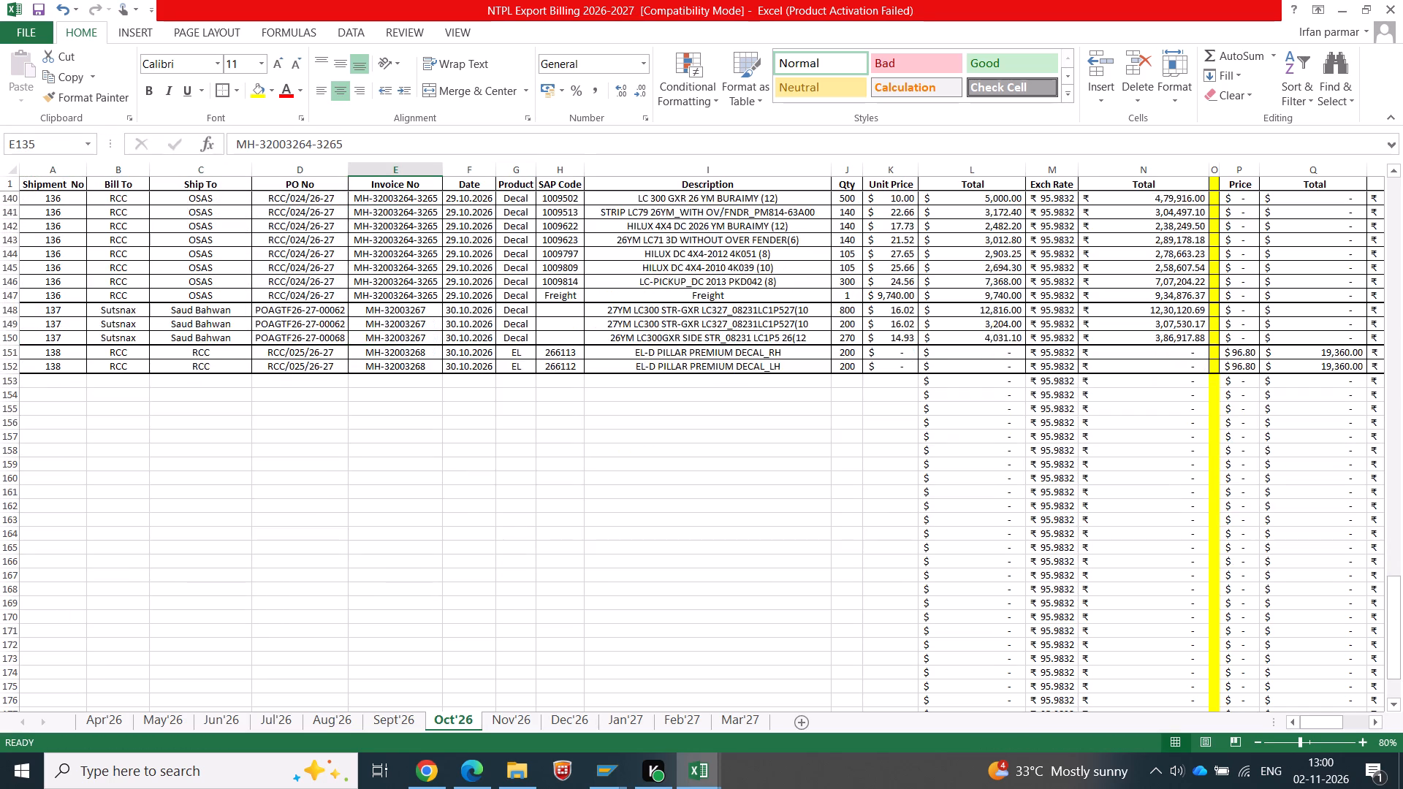
scroll(855, 441, down, 6)
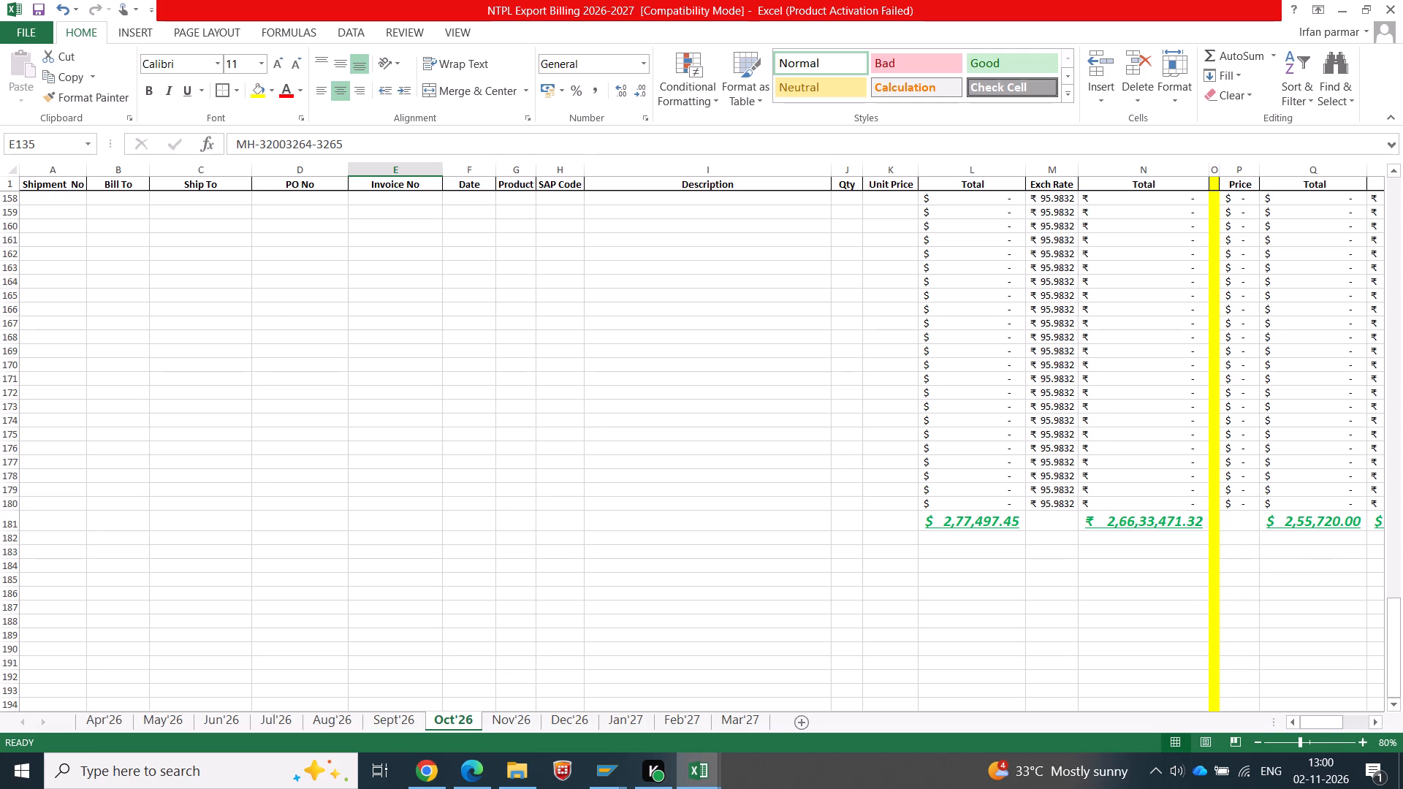
scroll(227, 264, up, 8)
click(39, 466)
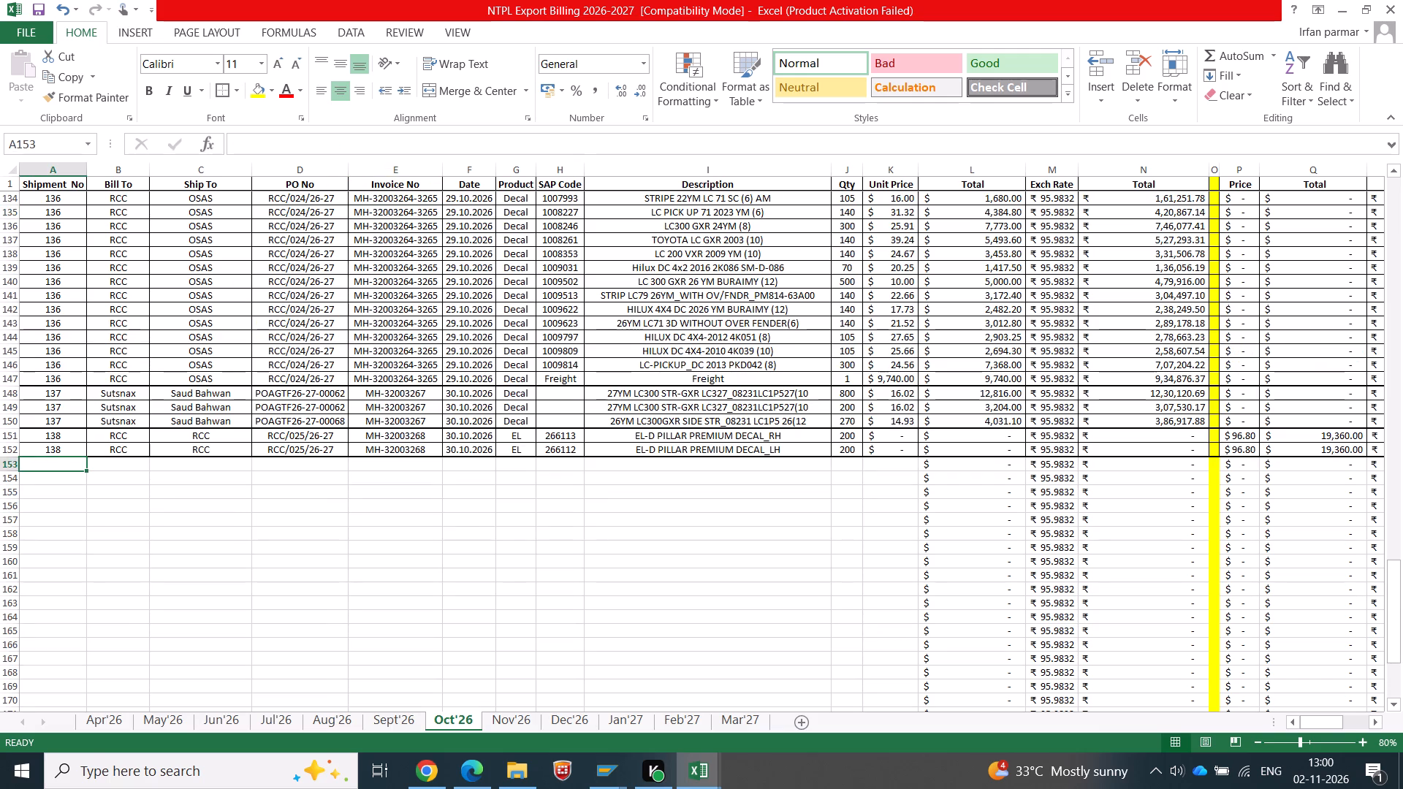
text(139)
key(Tab)
Close the INV-138 invoice workbook.
key(alt+Tab)
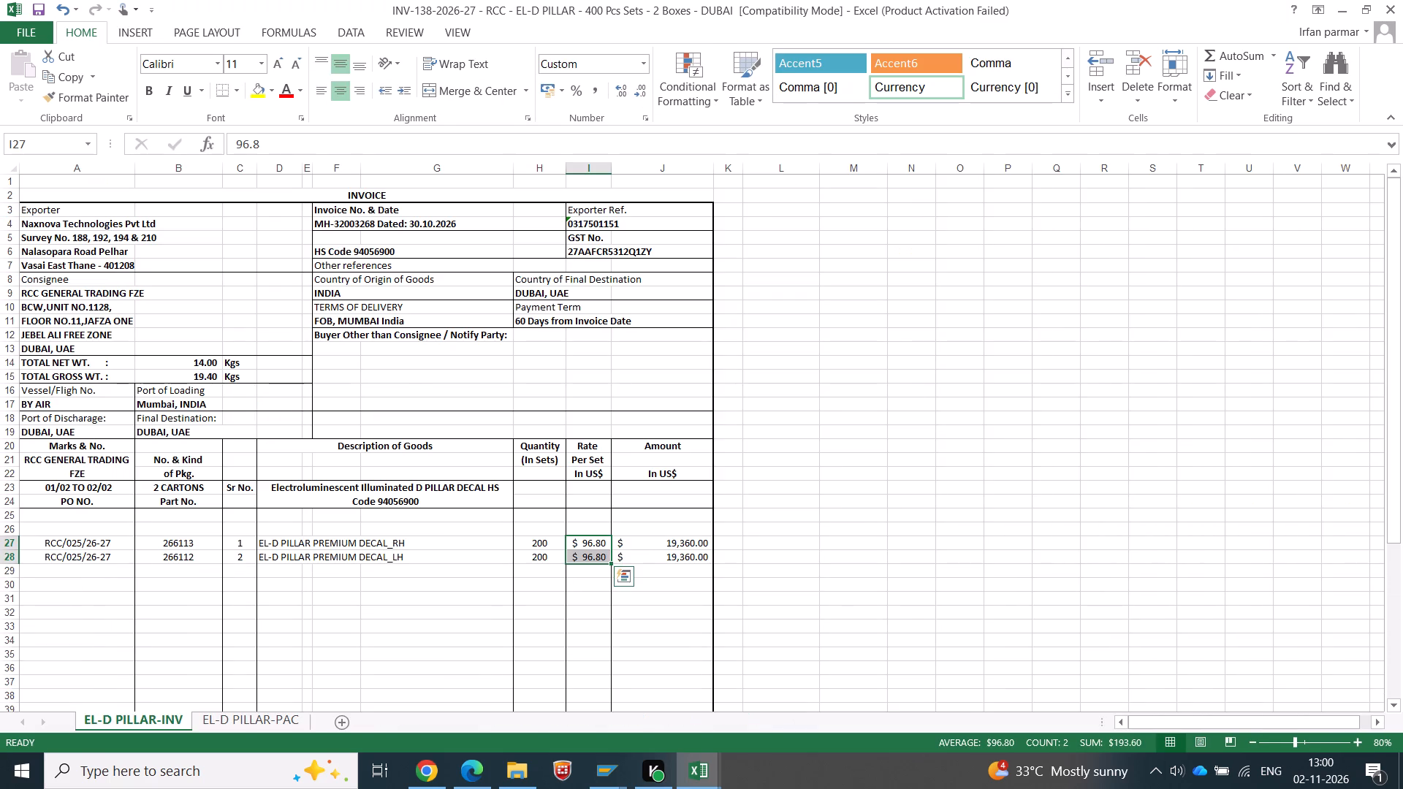
click(1402, 0)
click(685, 404)
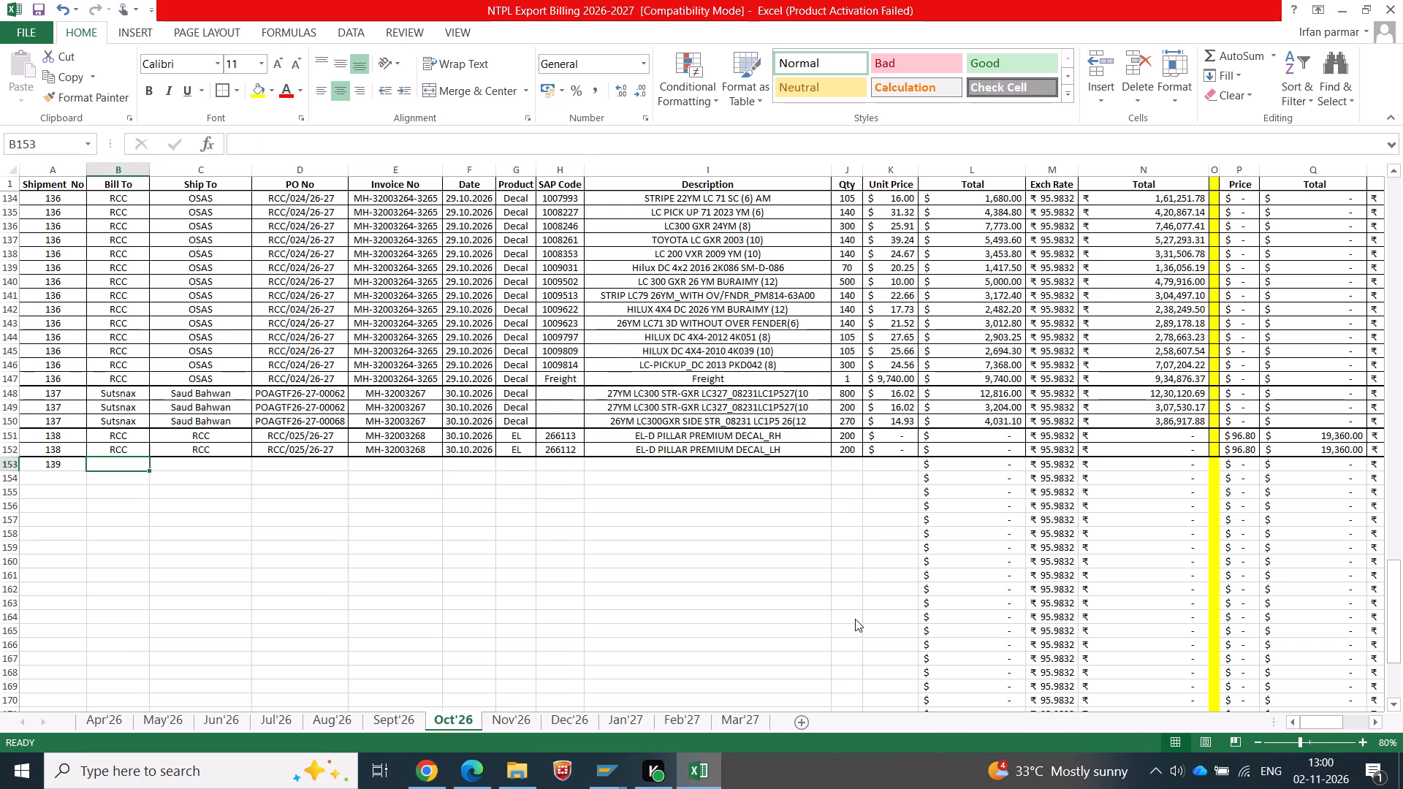
Open the INV-139 RCC EL 1000 Sets workbook from the Export Invoice folder and show its EL-D PILLAR-INV sheet.
key(alt+Tab)
double_click(810, 513)
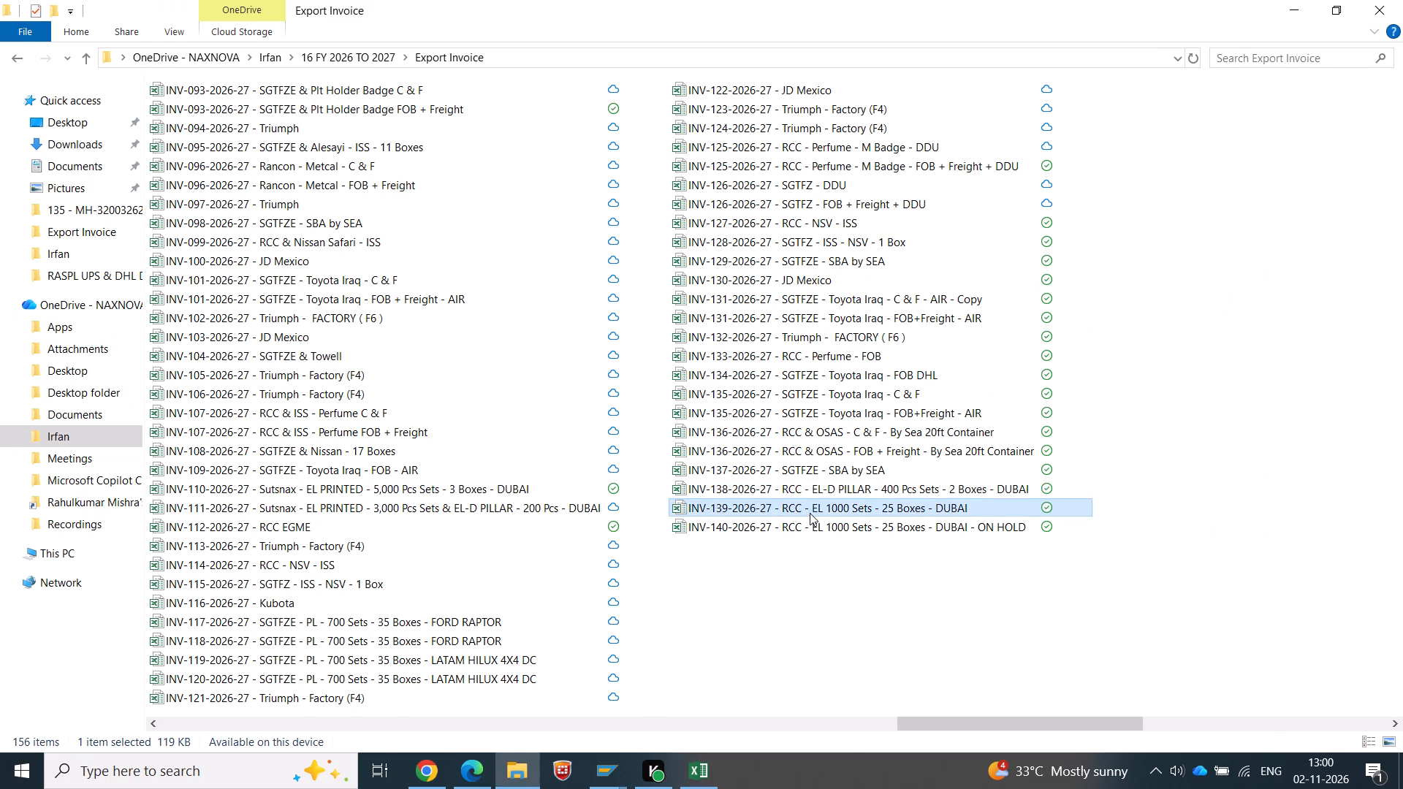
scroll(234, 365, up, 1)
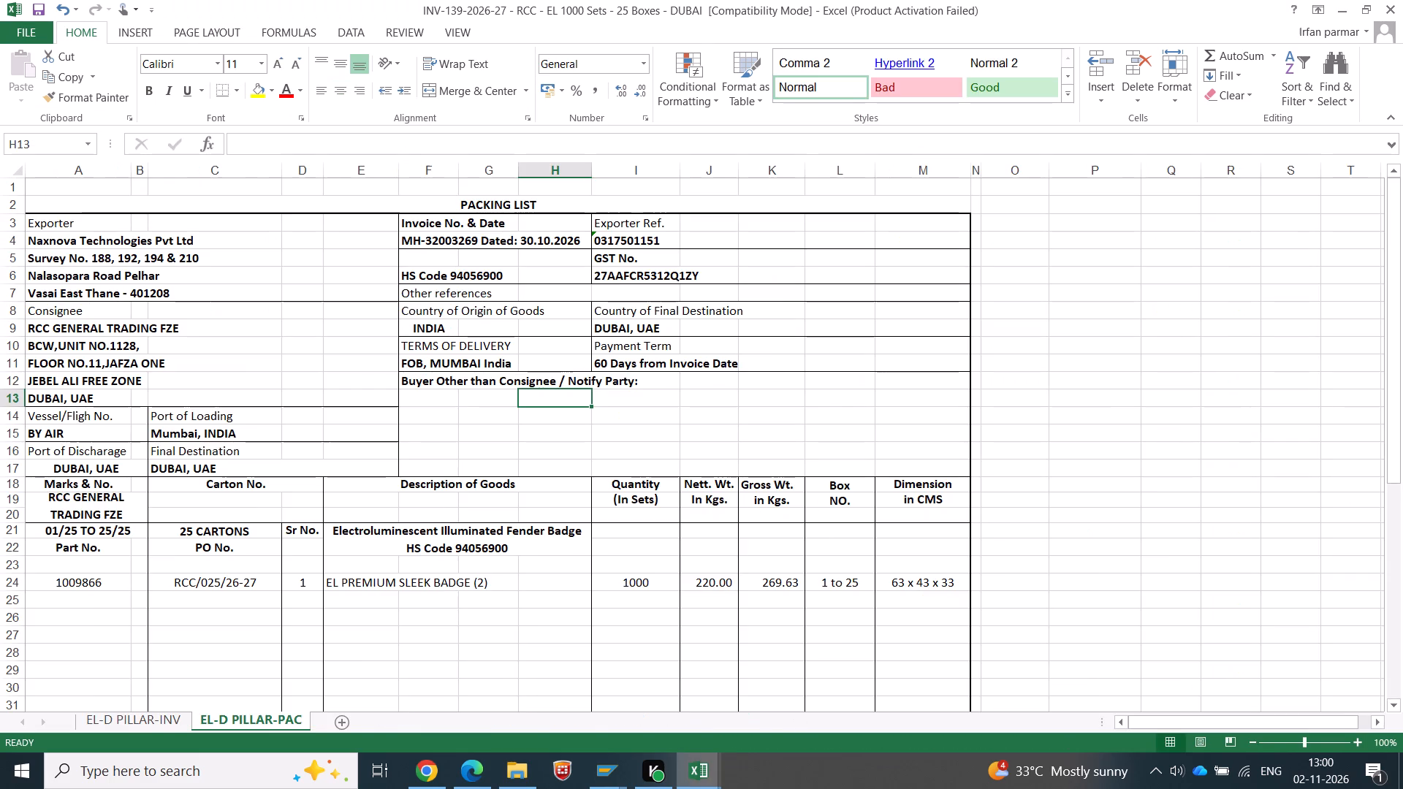
scroll(167, 583, up, 9)
click(125, 731)
scroll(409, 436, up, 11)
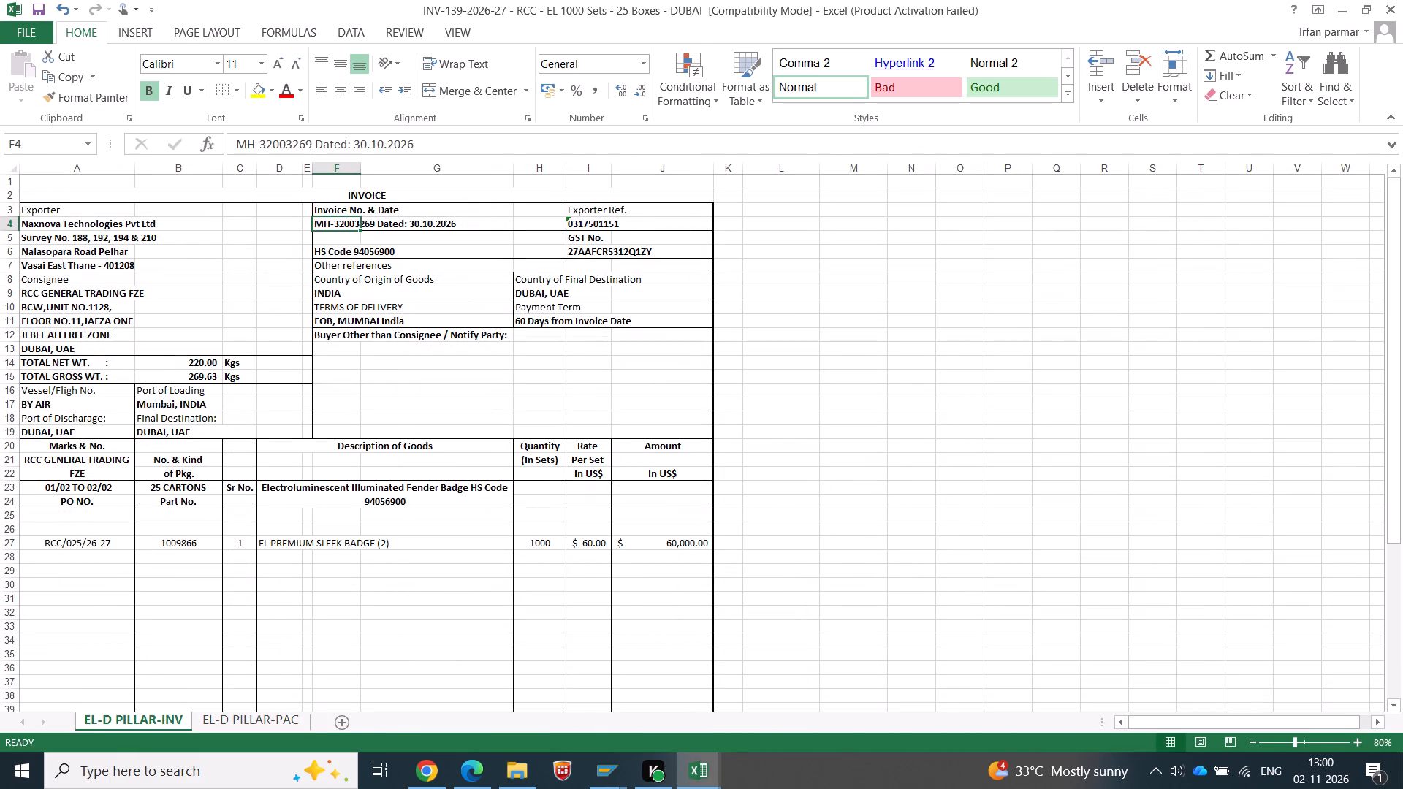
Copy invoice number MH-32003269 from the INV-139 invoice sheet into the Invoice No cell of row 153.
drag(312, 145, 0, 136)
key(ctrl+c)
key(Tab)
key(alt+Tab)
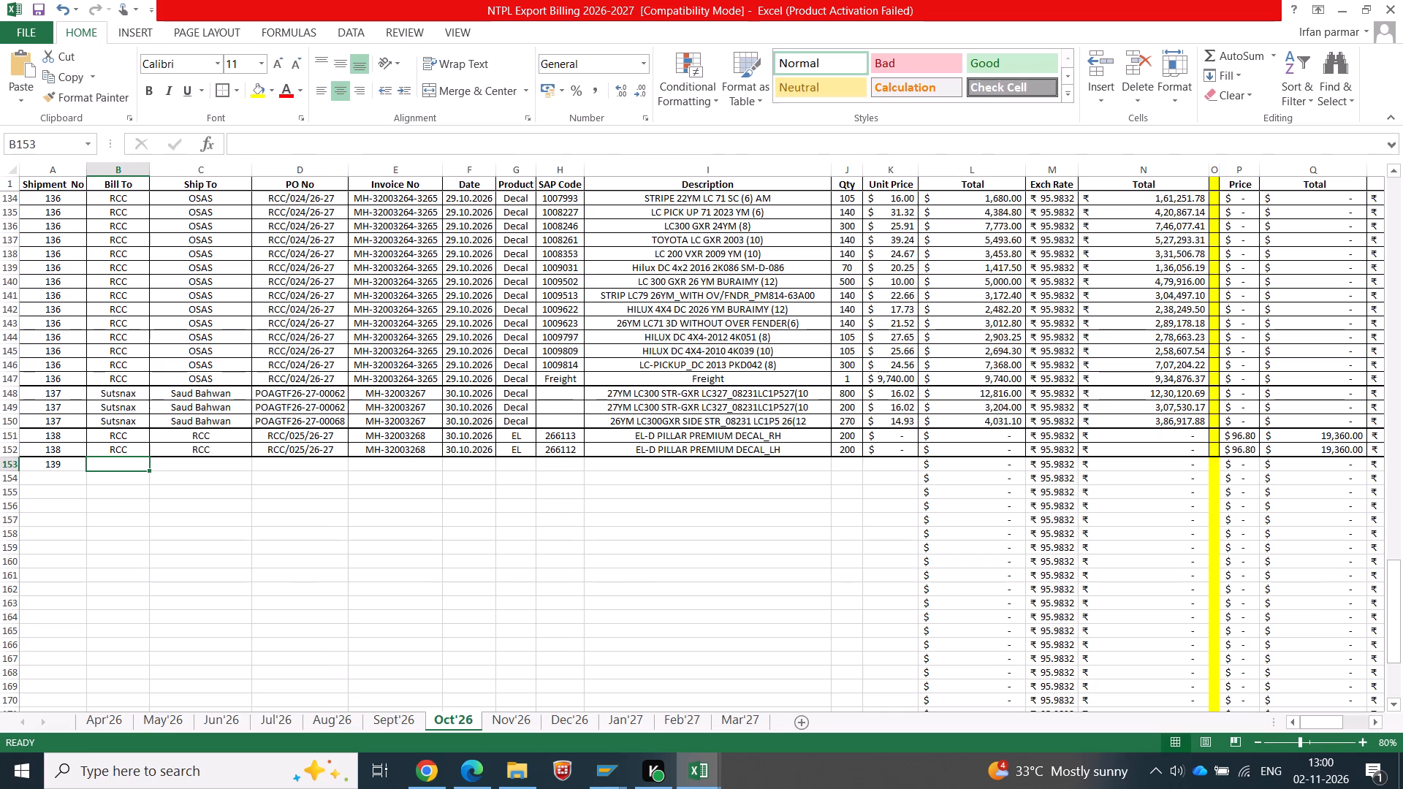
double_click(380, 465)
key(ctrl+v)
key(Tab)
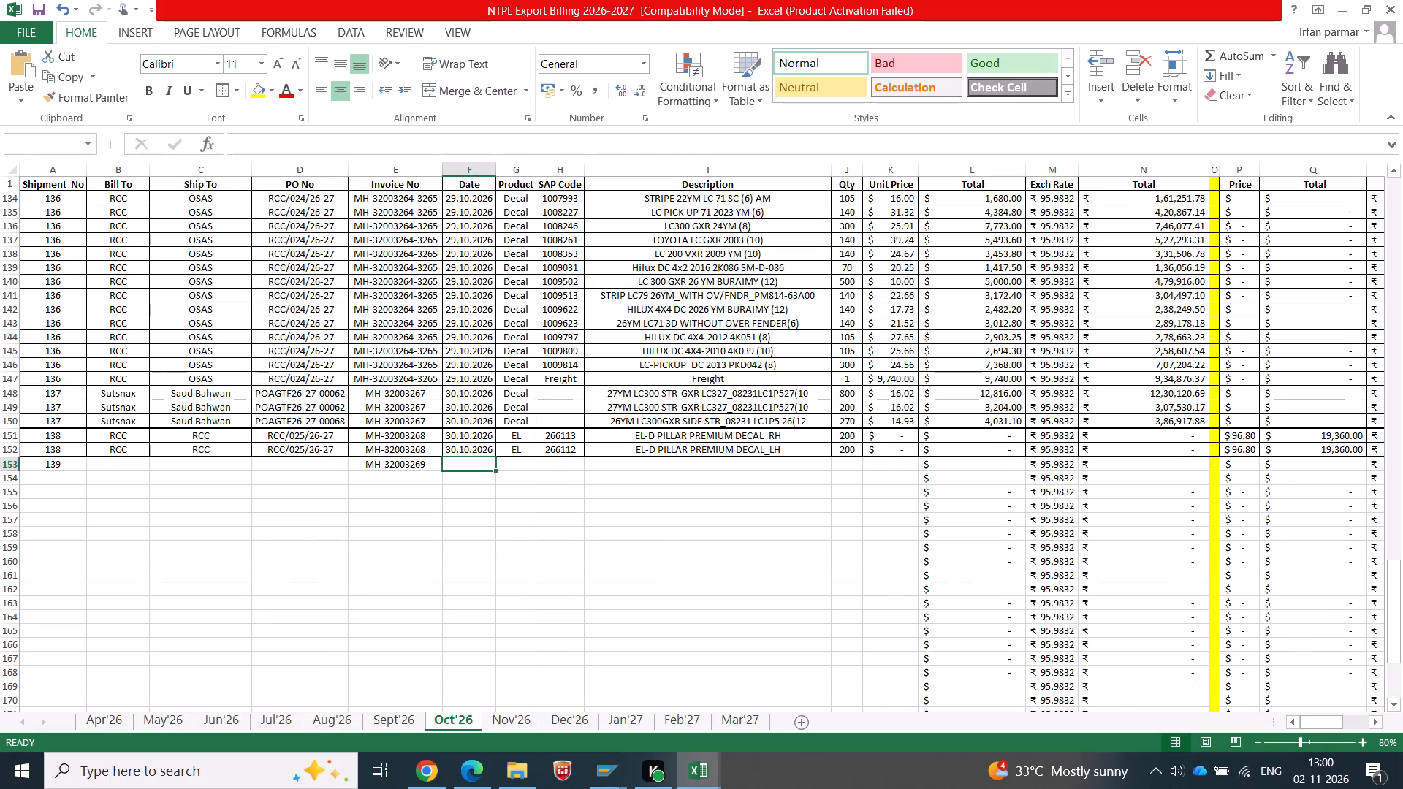
Copy the date 30.10.2026 from row 151 as a value into the Date cell of row 153.
key(alt+Tab)
key(alt+Tab)
click(475, 430)
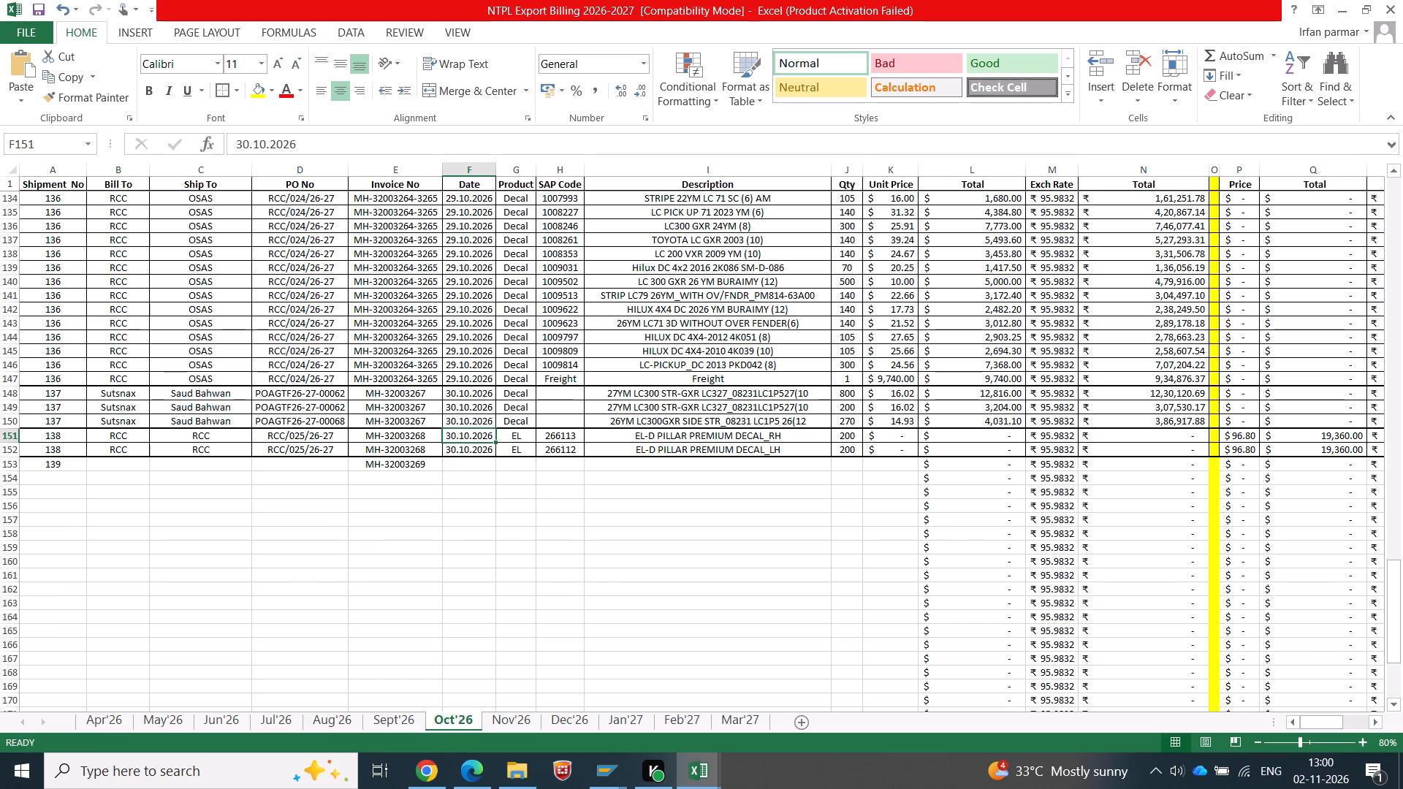
key(ctrl+c)
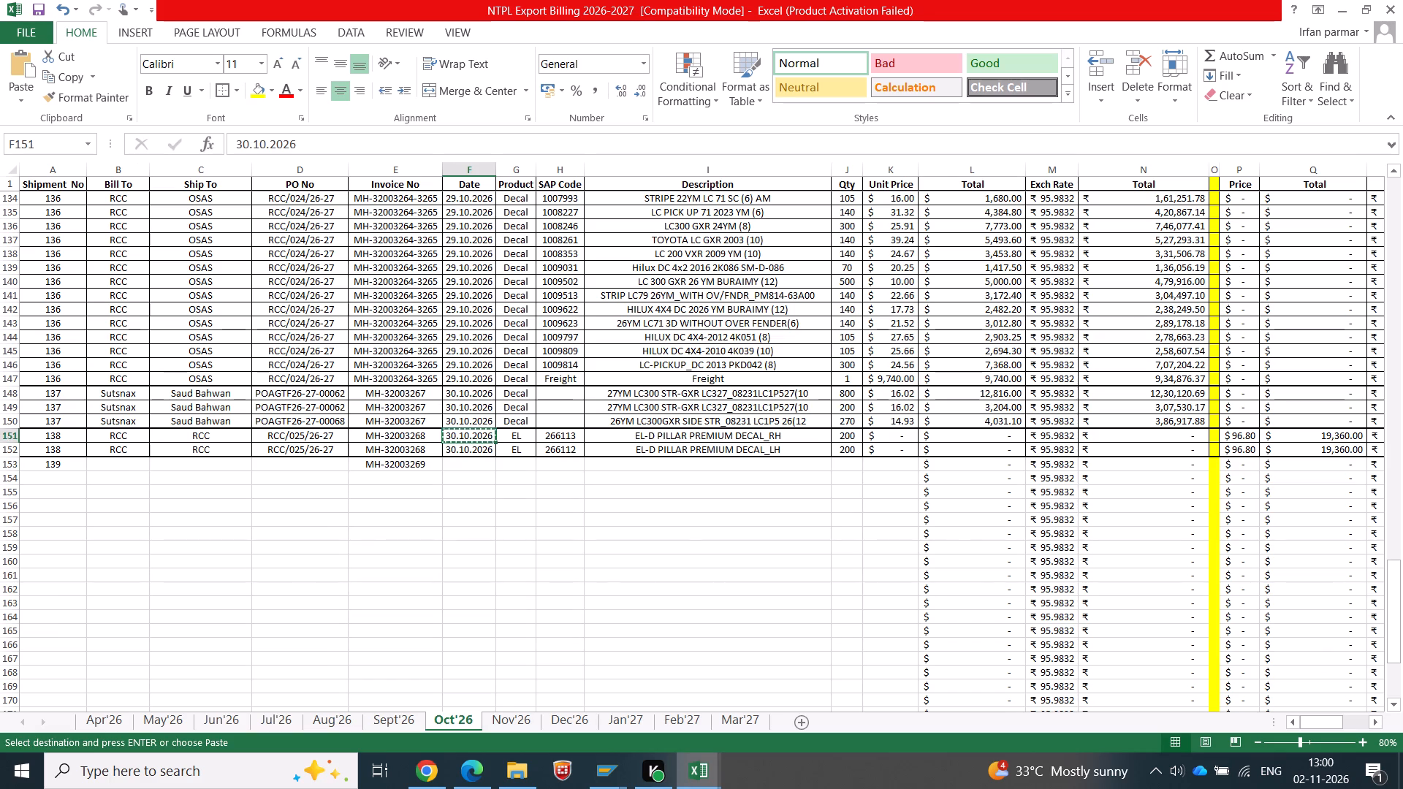
right_click(473, 468)
click(544, 188)
key(Escape)
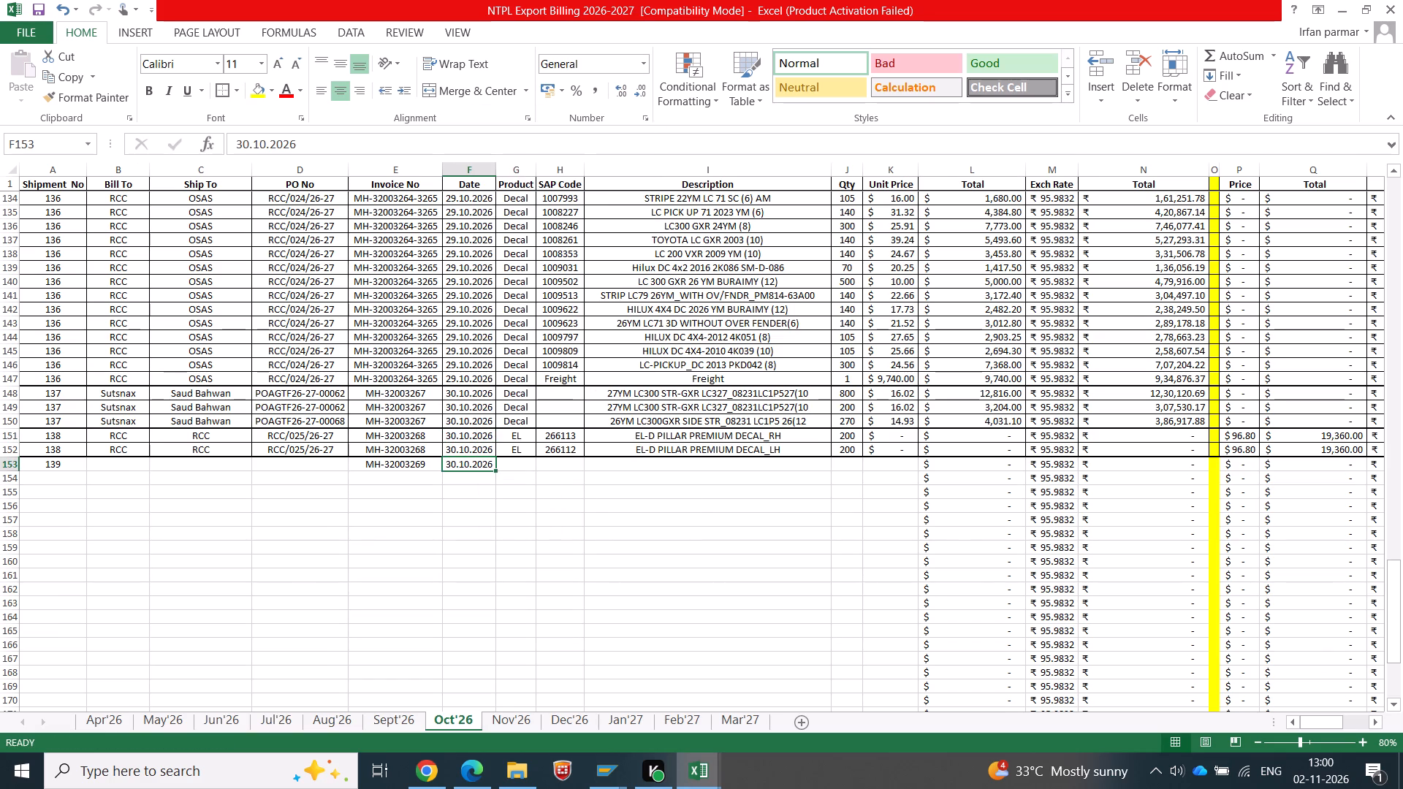
Copy the RCC Bill To and Ship To entries from row 152 as values into row 153.
click(218, 524)
click(116, 448)
drag(123, 449, 194, 445)
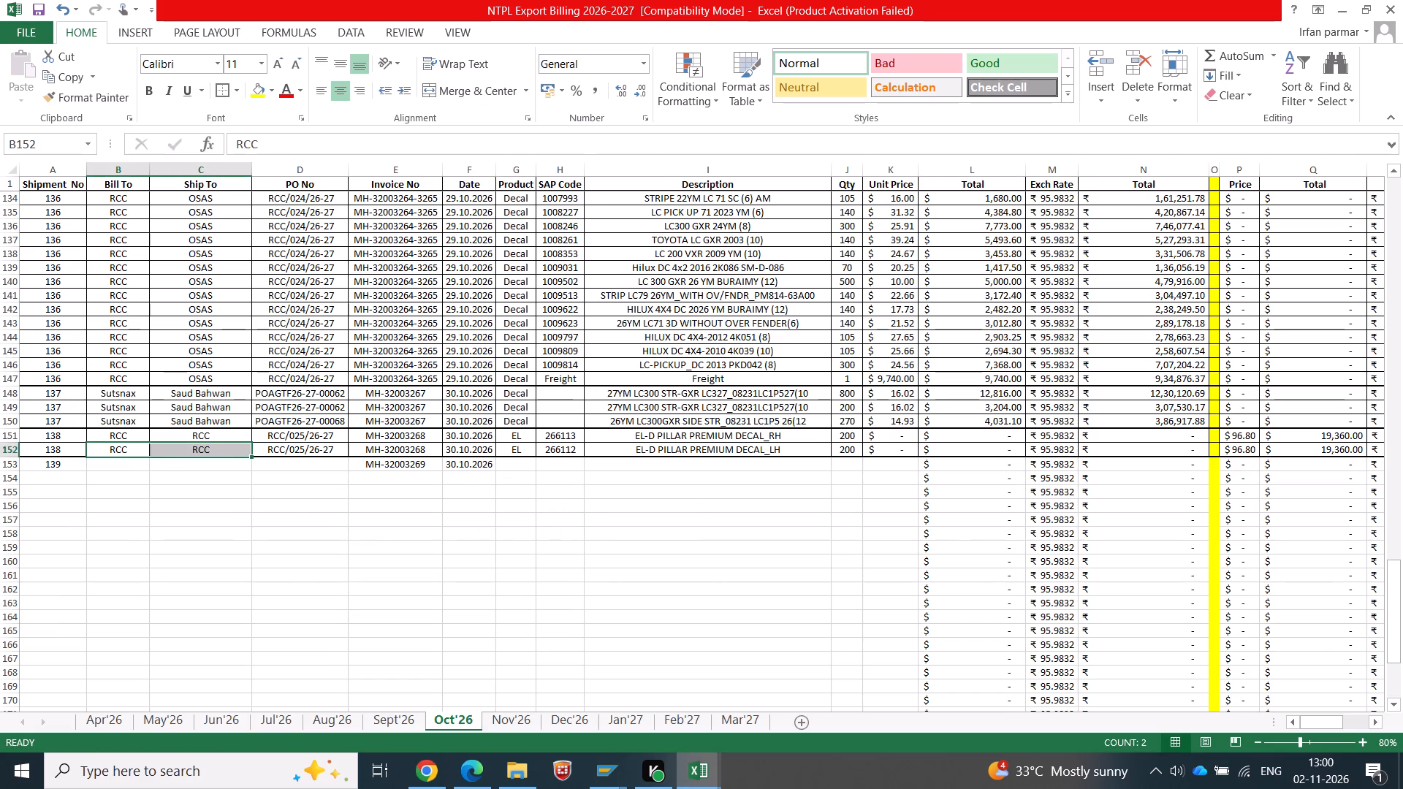
key(ctrl+c)
right_click(132, 465)
click(199, 183)
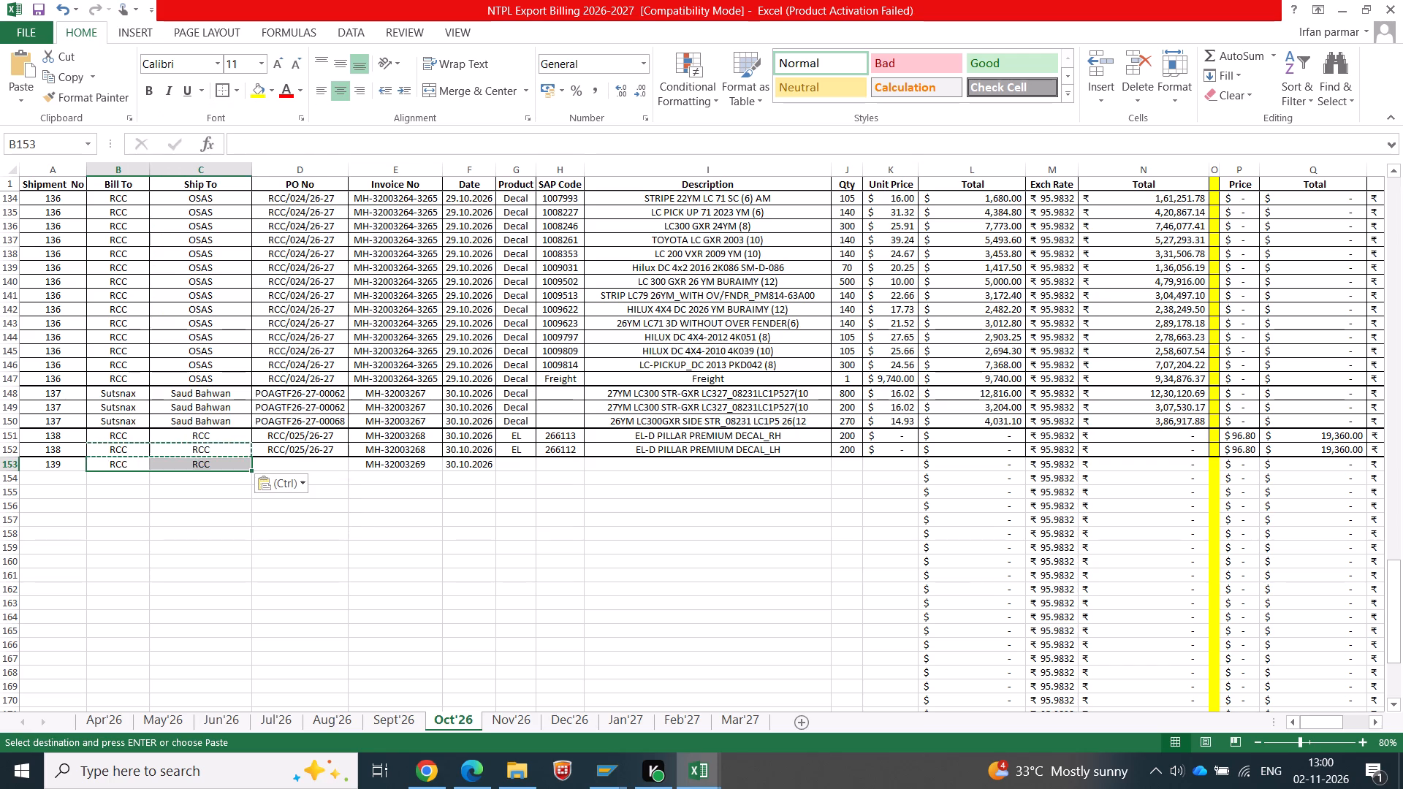
Copy the PO number RCC/025/26-27 from row 152 as a value into the PO No cell of row 153.
click(302, 447)
key(ctrl+c)
right_click(305, 464)
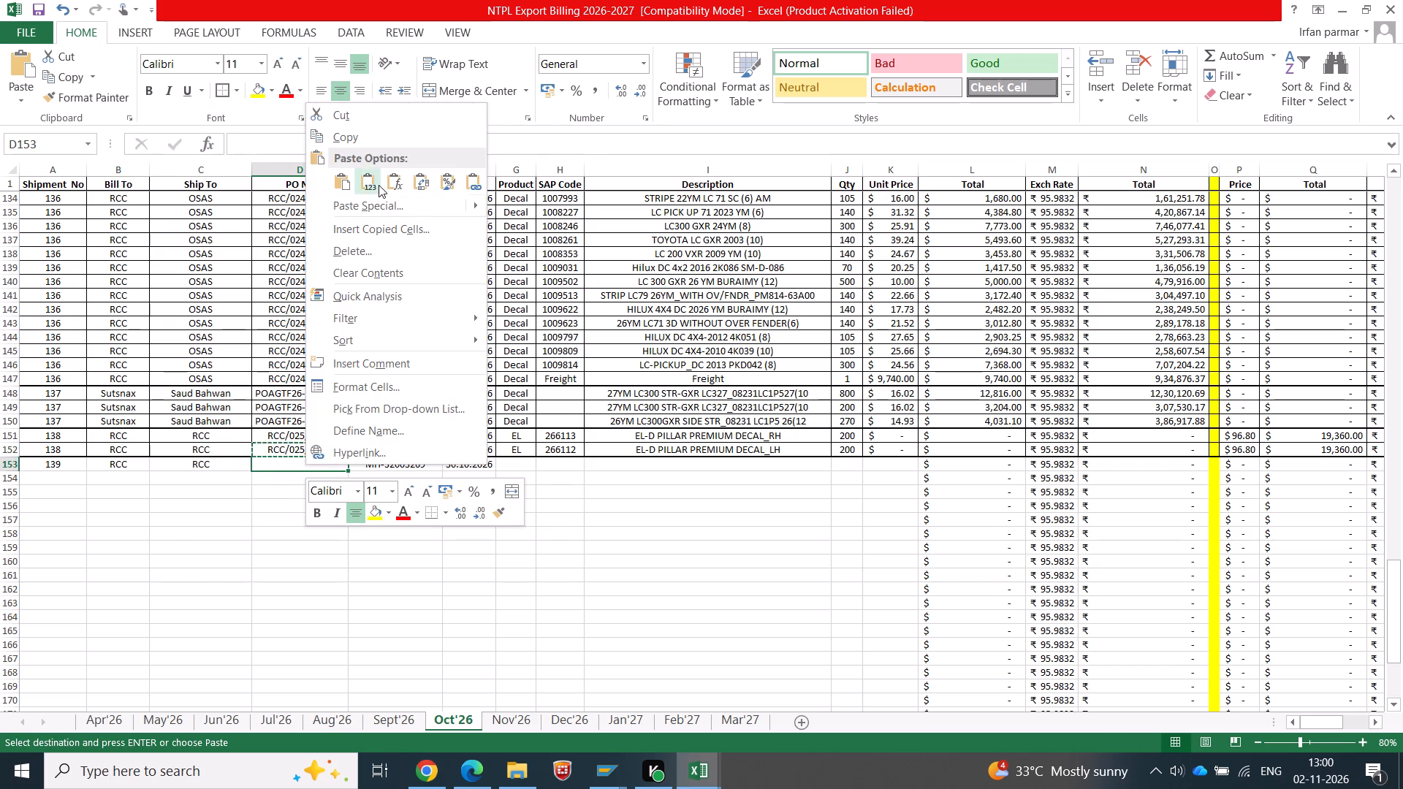
click(373, 178)
key(Escape)
click(578, 503)
Enter EL as the Product in row 153.
click(505, 468)
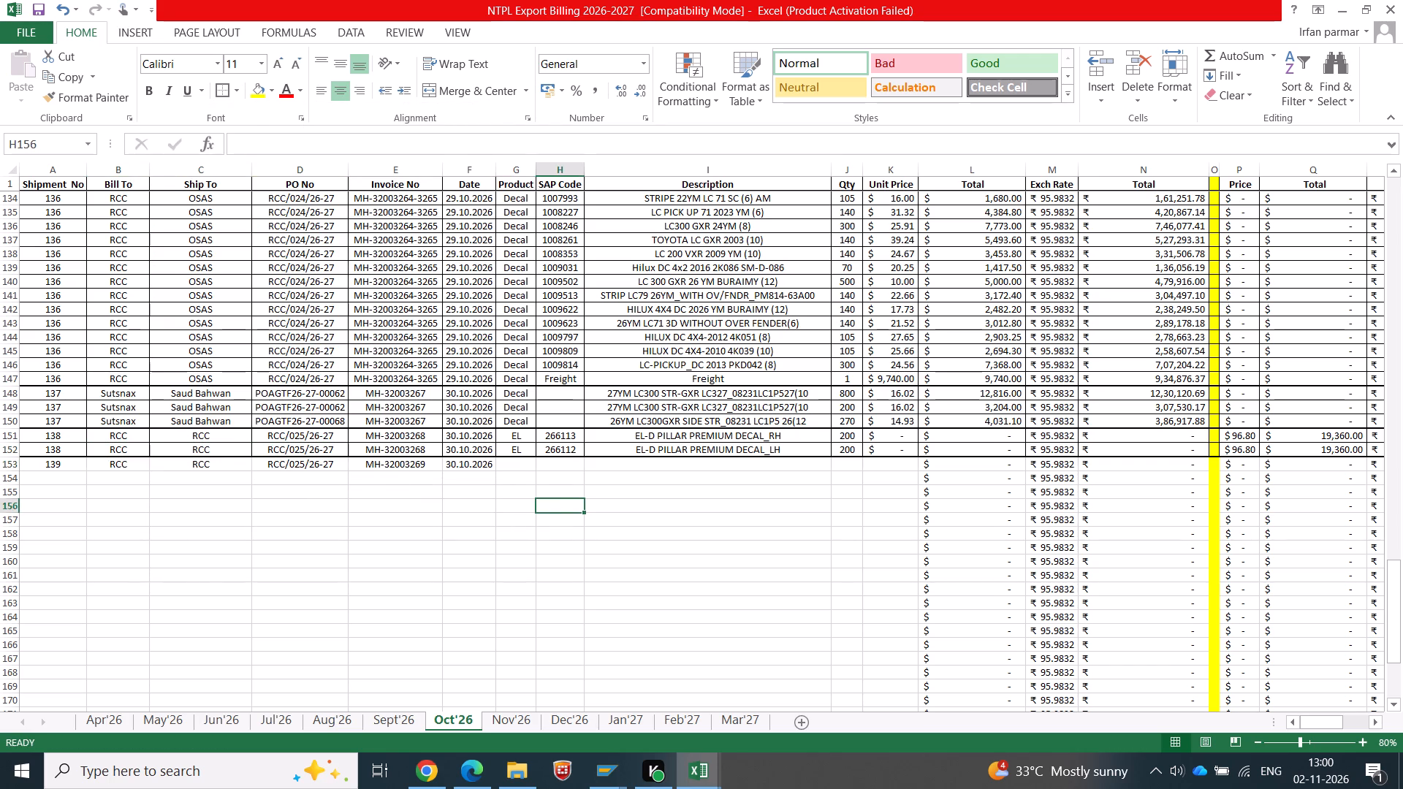
text(EL)
key(Tab)
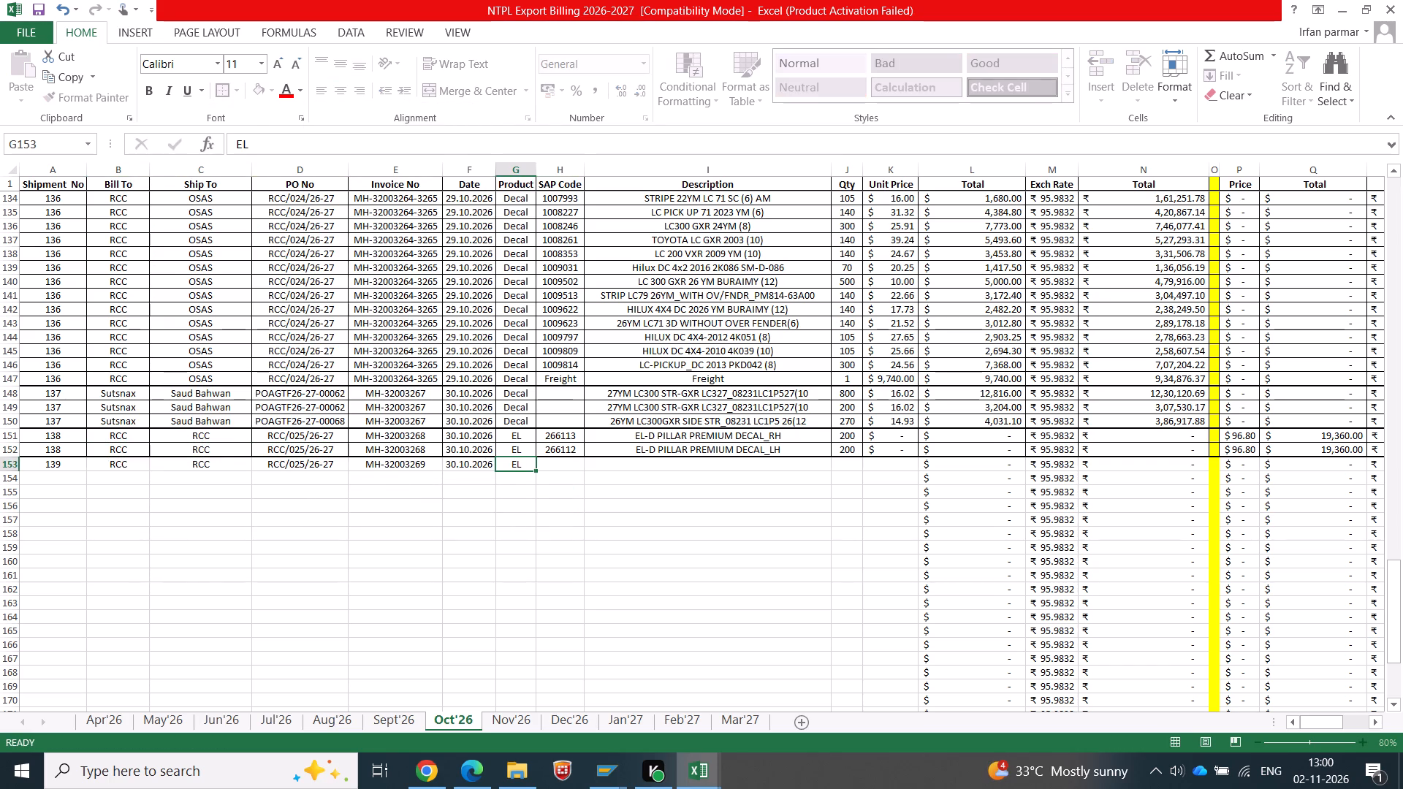
Copy part number 1009866 from the INV-139 invoice sheet as a value into the SAP Code cell of row 153.
key(Tab)
key(alt+Tab)
click(196, 542)
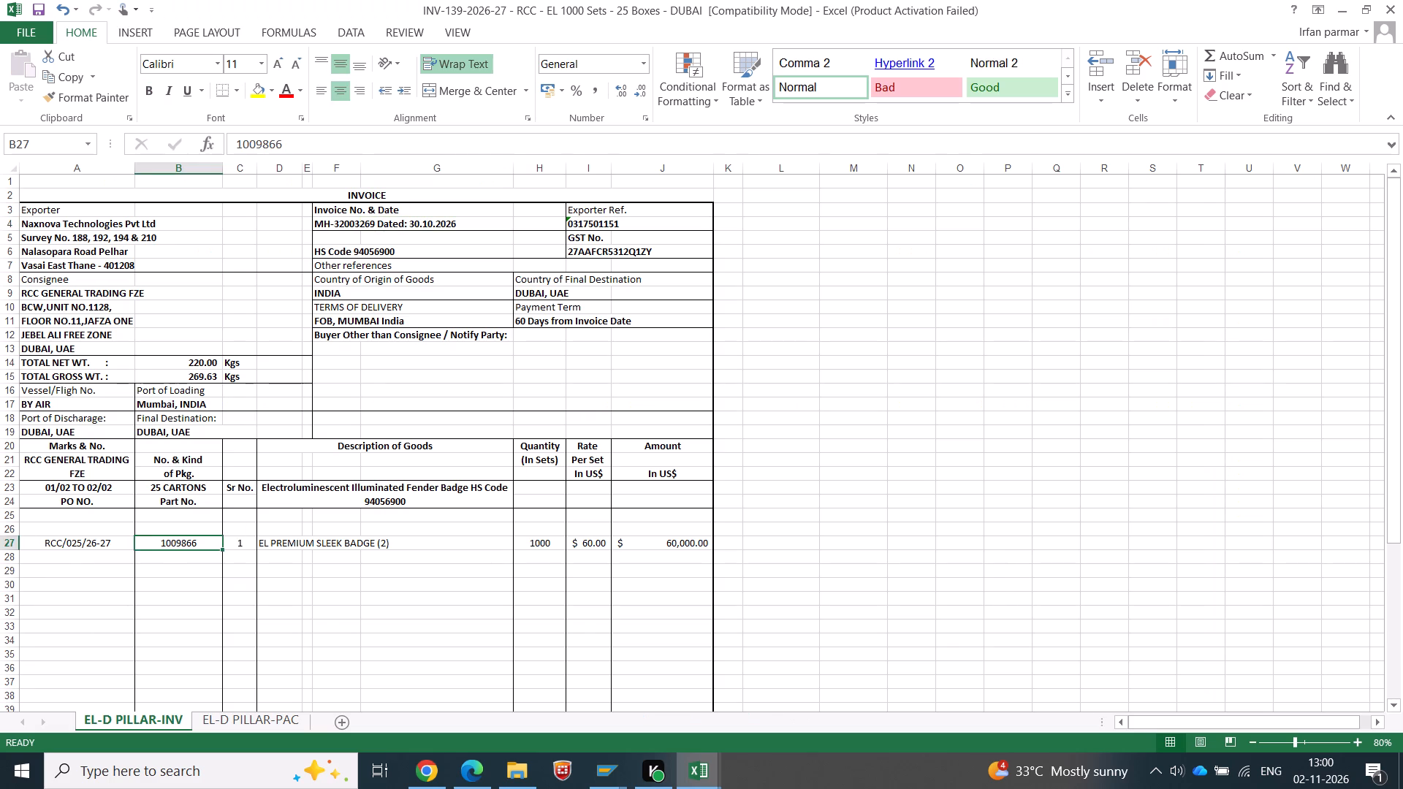
key(ctrl+c)
key(alt+Tab)
right_click(547, 463)
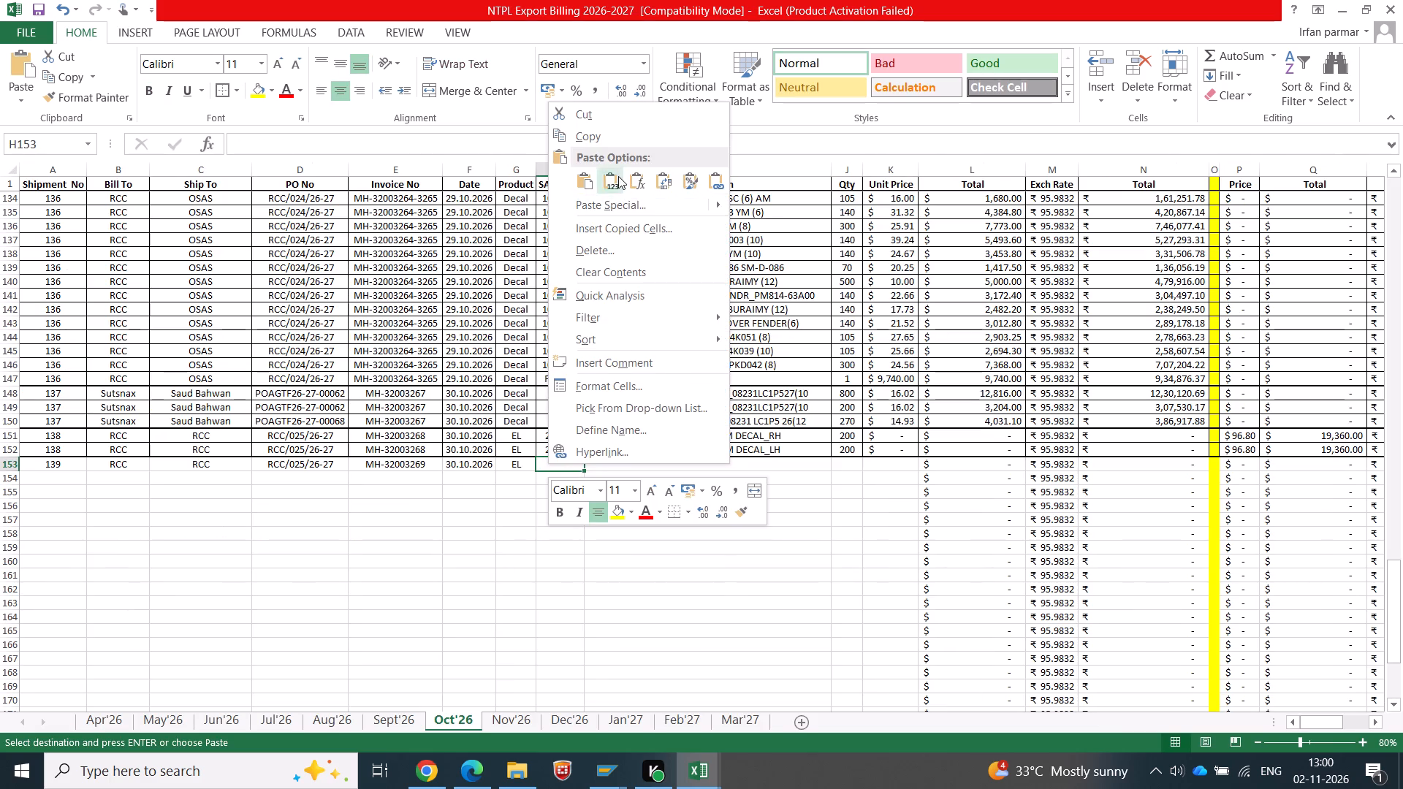
click(618, 175)
Copy the description EL PREMIUM SLEEK BADGE (2) from the INV-139 invoice as a value into row 153's Description cell.
key(Tab)
key(alt+Tab)
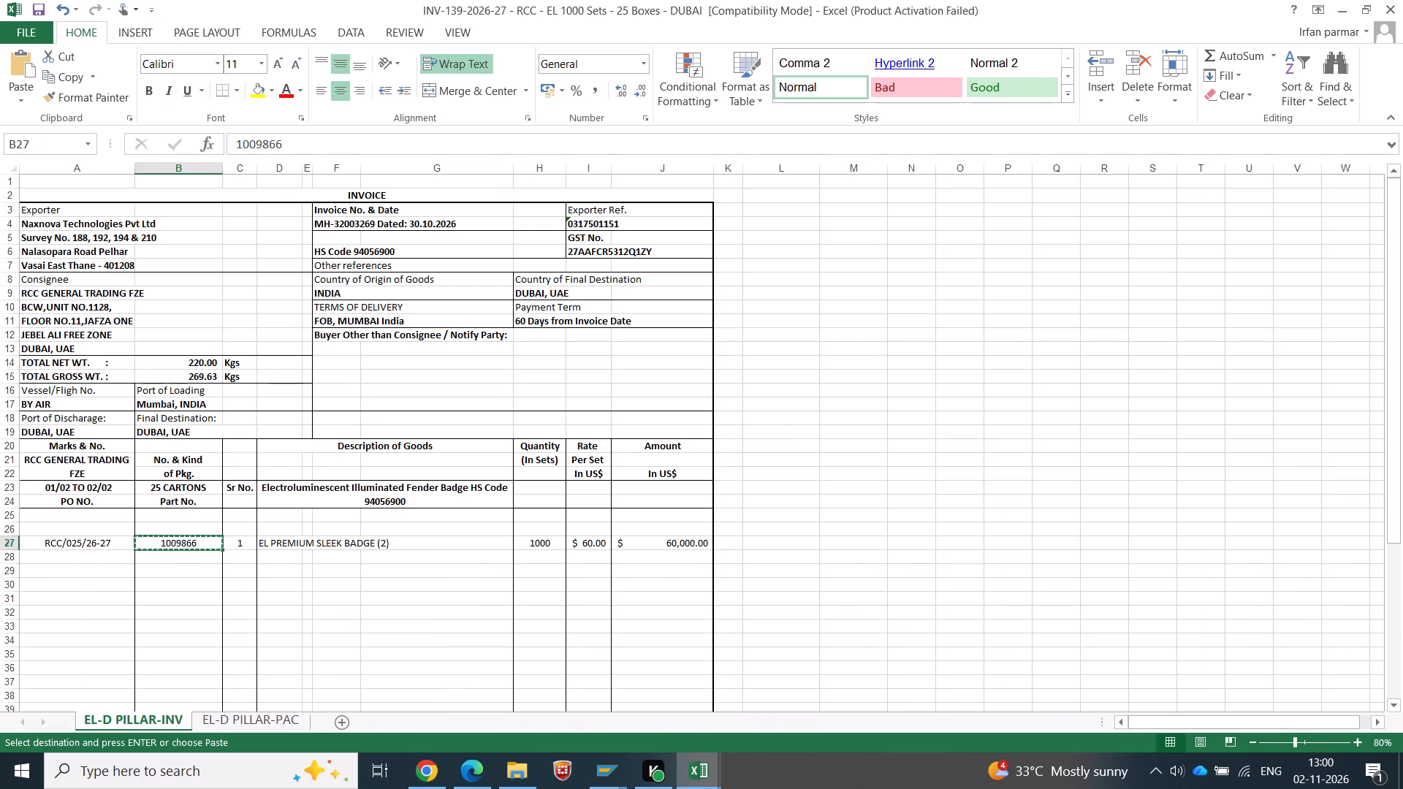
key(Tab)
key(Tab)
key(ctrl+c)
key(alt+Tab)
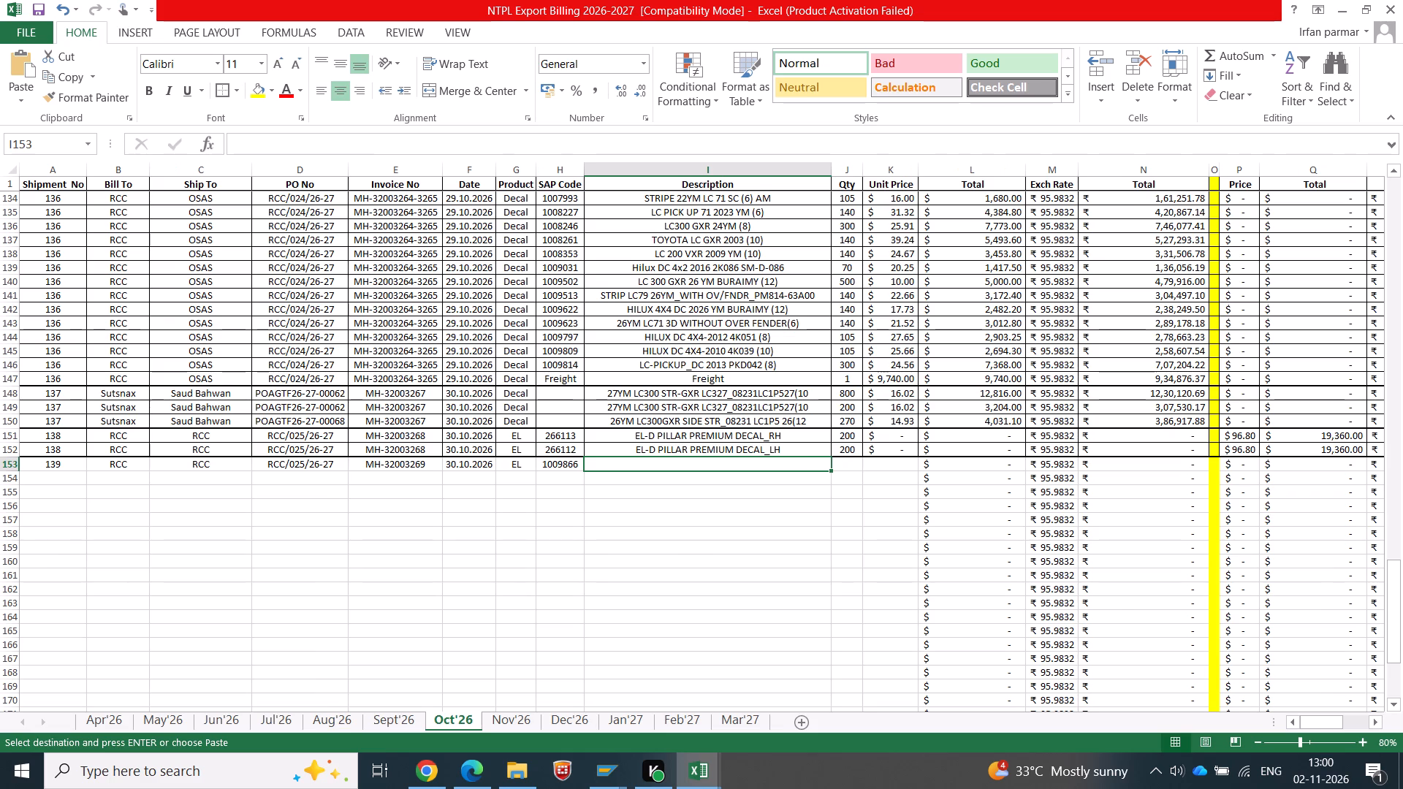
right_click(626, 465)
click(688, 187)
Copy the quantity 1000 and rate $60.00 from the INV-139 invoice as values into row 153's Qty and Unit Price cells.
key(Tab)
key(alt+Tab)
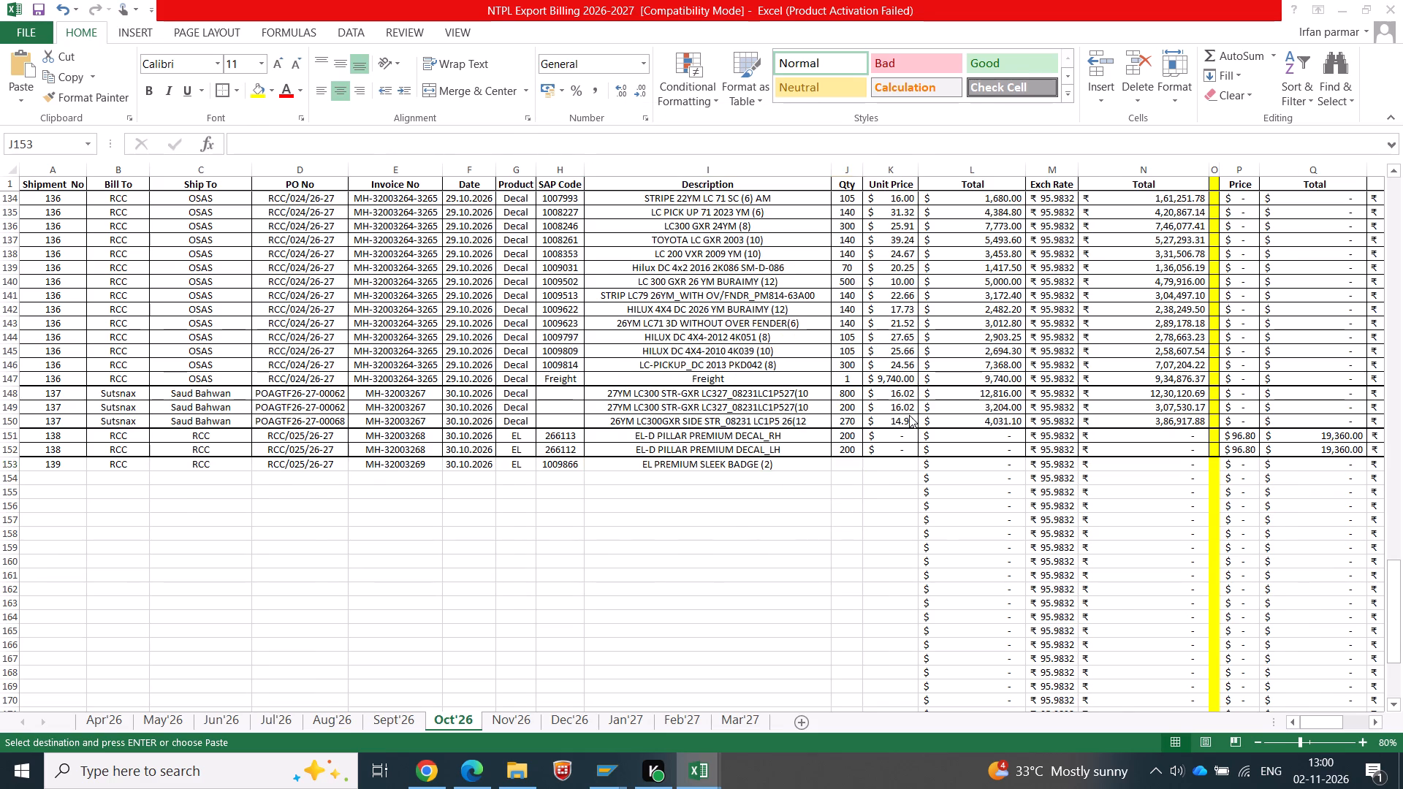
drag(530, 546, 582, 546)
key(ctrl+c)
key(alt+Tab)
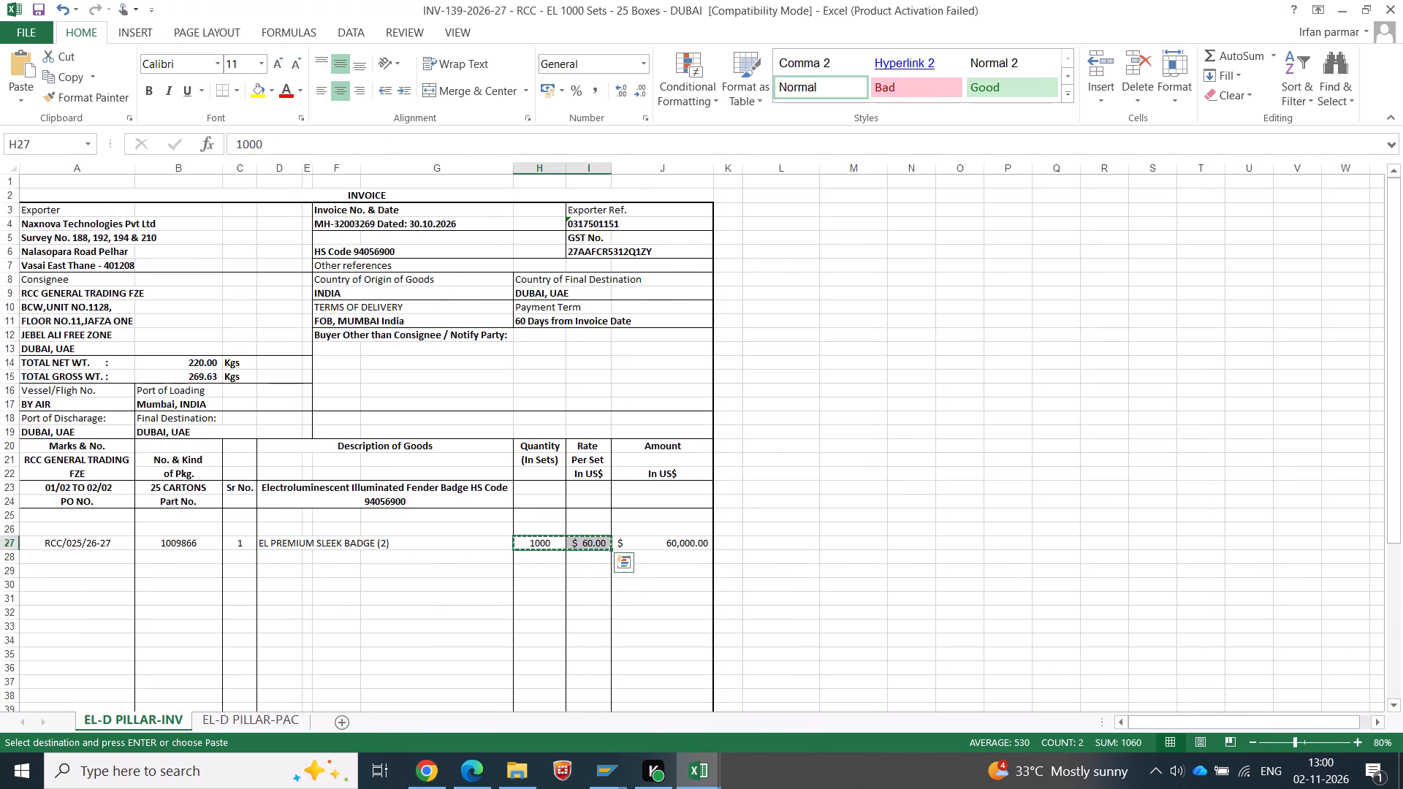
right_click(843, 461)
click(910, 169)
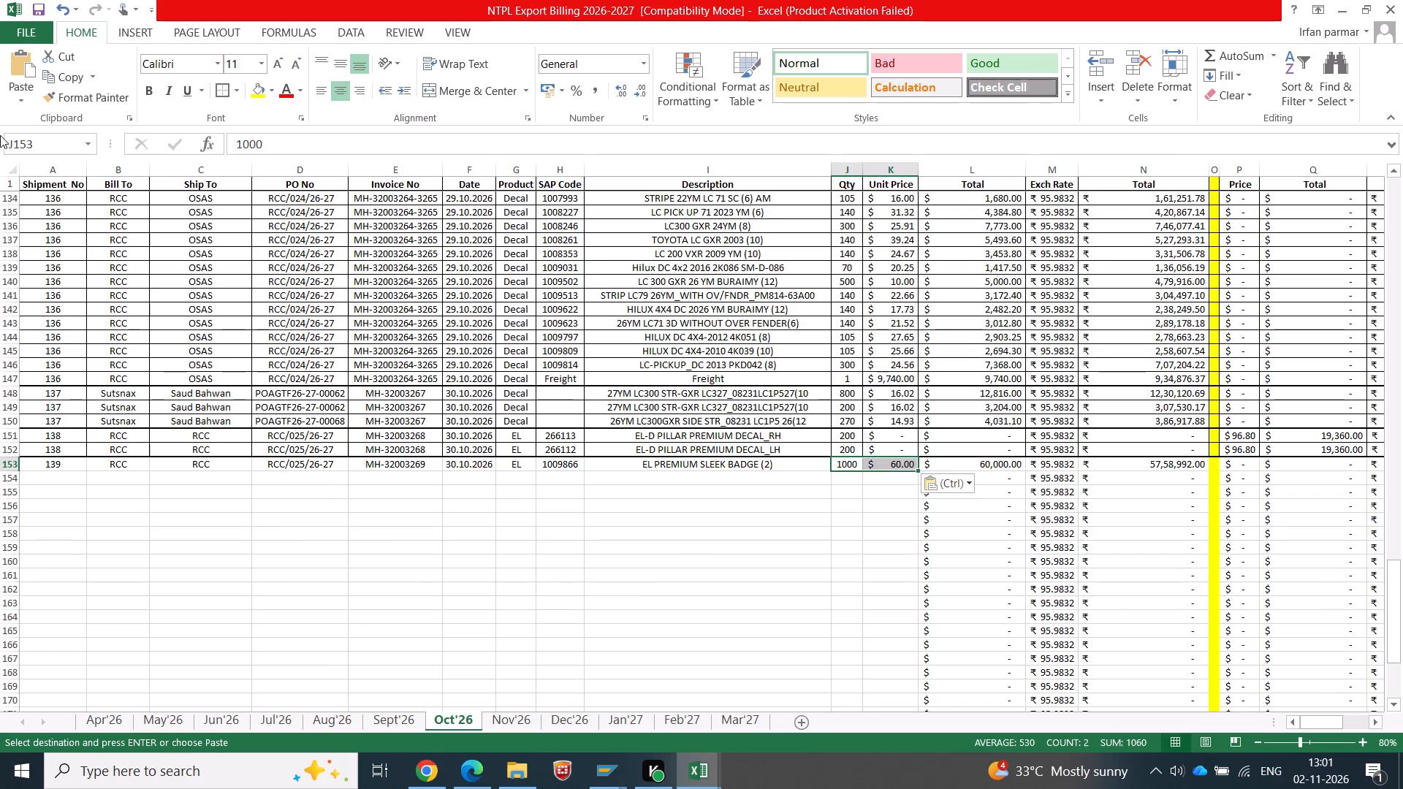
key(Escape)
click(829, 571)
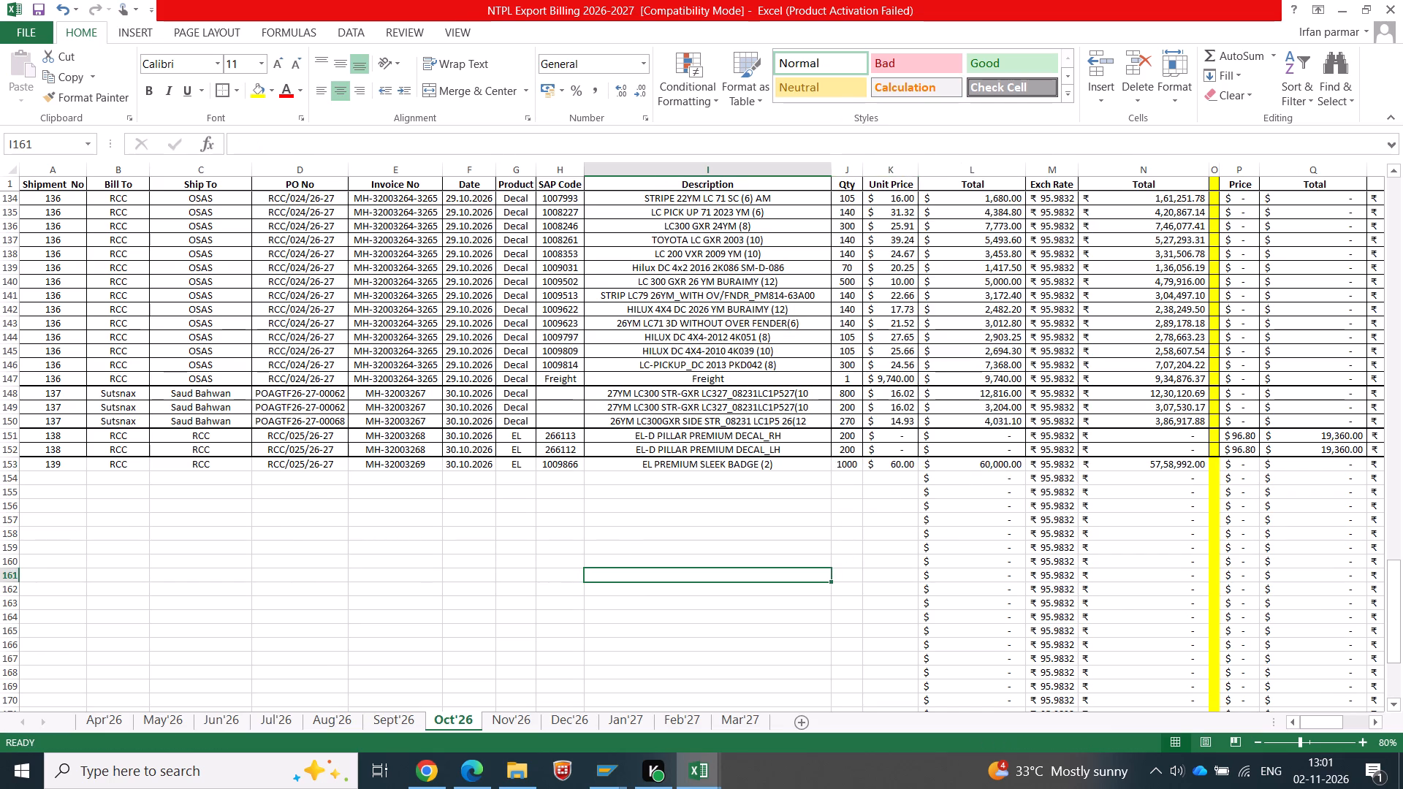
Set the Unit Price in row 153 to 0.
key(Up)
key(Up)
key(Right)
key(Right)
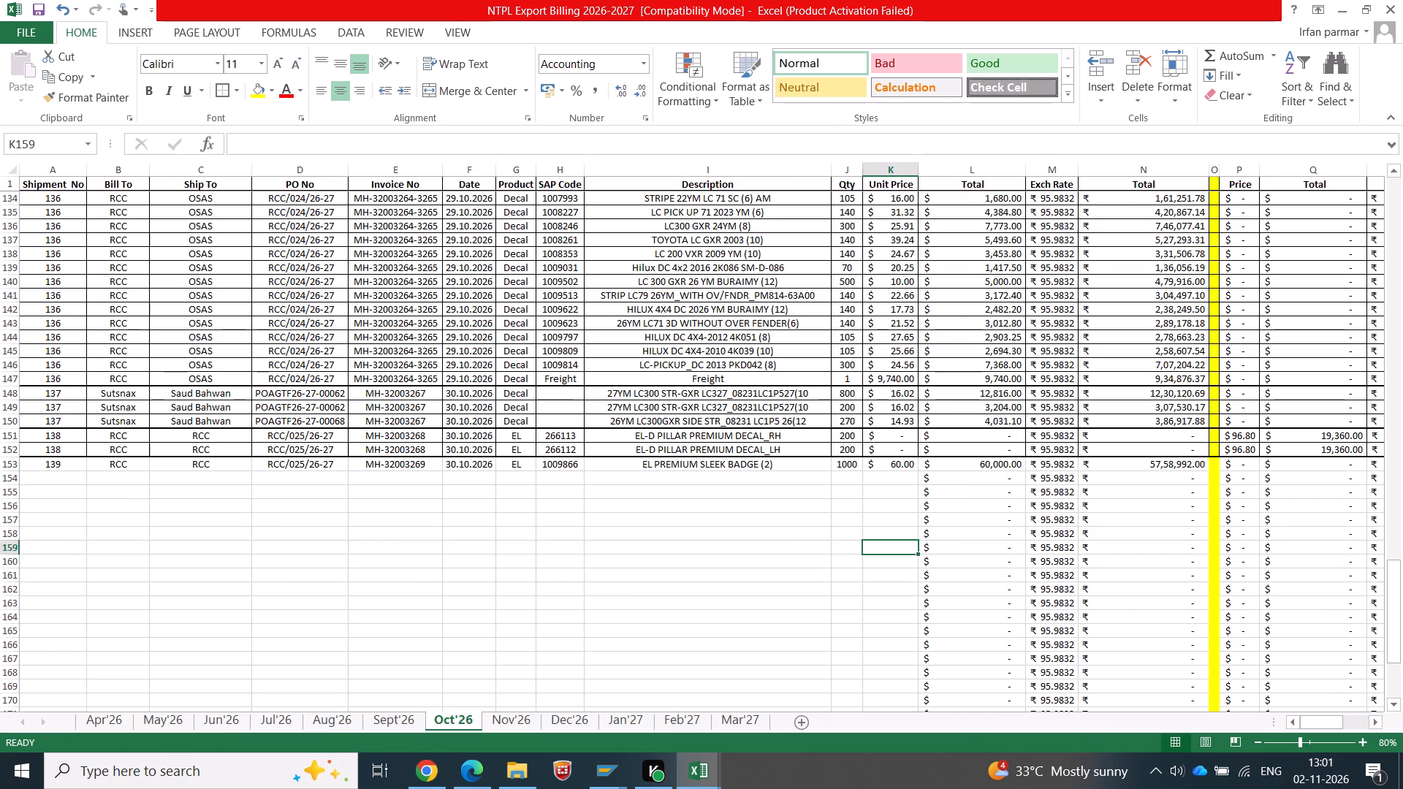
key(Right)
key(Right)
key(Right)
key(Right)
key(Right)
key(Right)
key(Right)
key(Right)
key(Right)
key(Right)
key(Right)
key(Left)
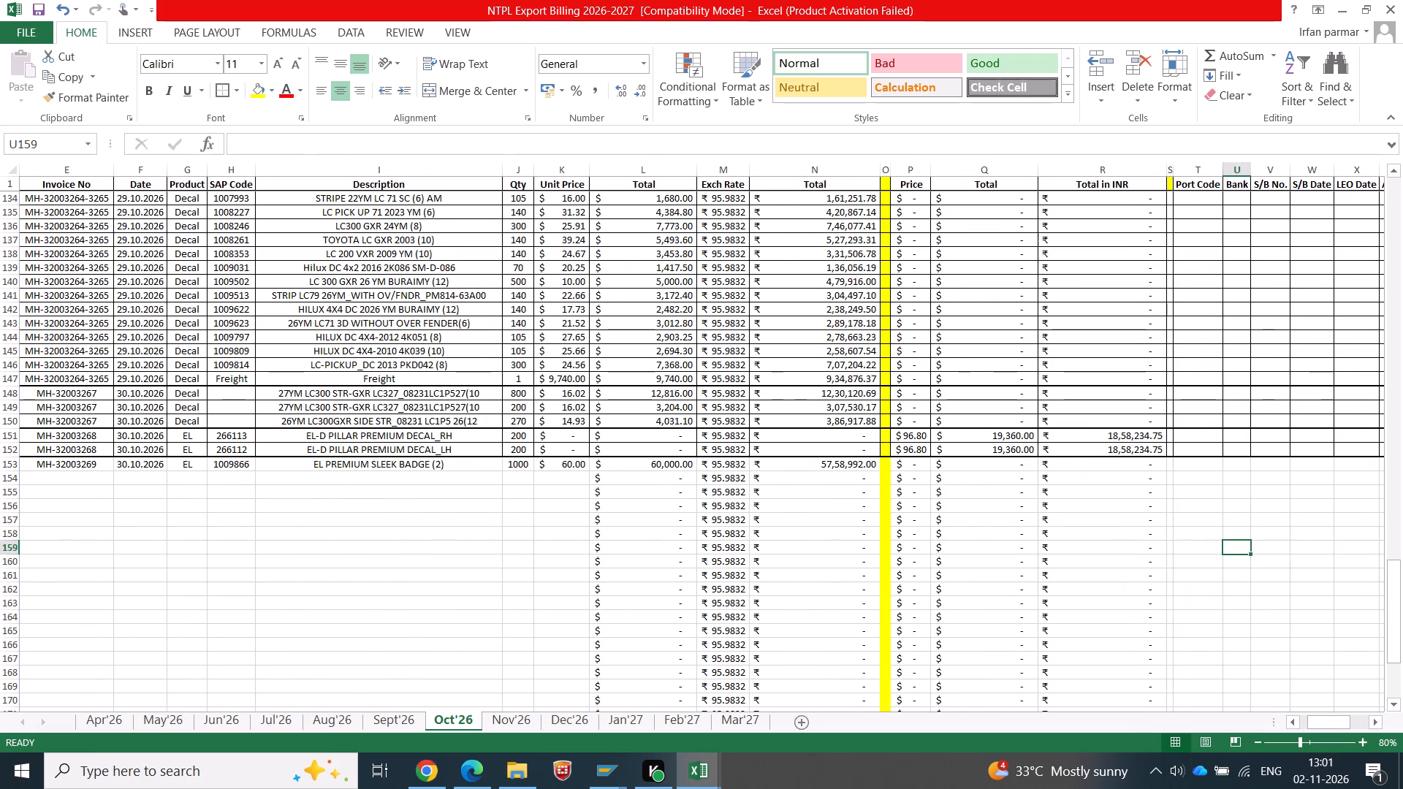
scroll(915, 495, up, 1)
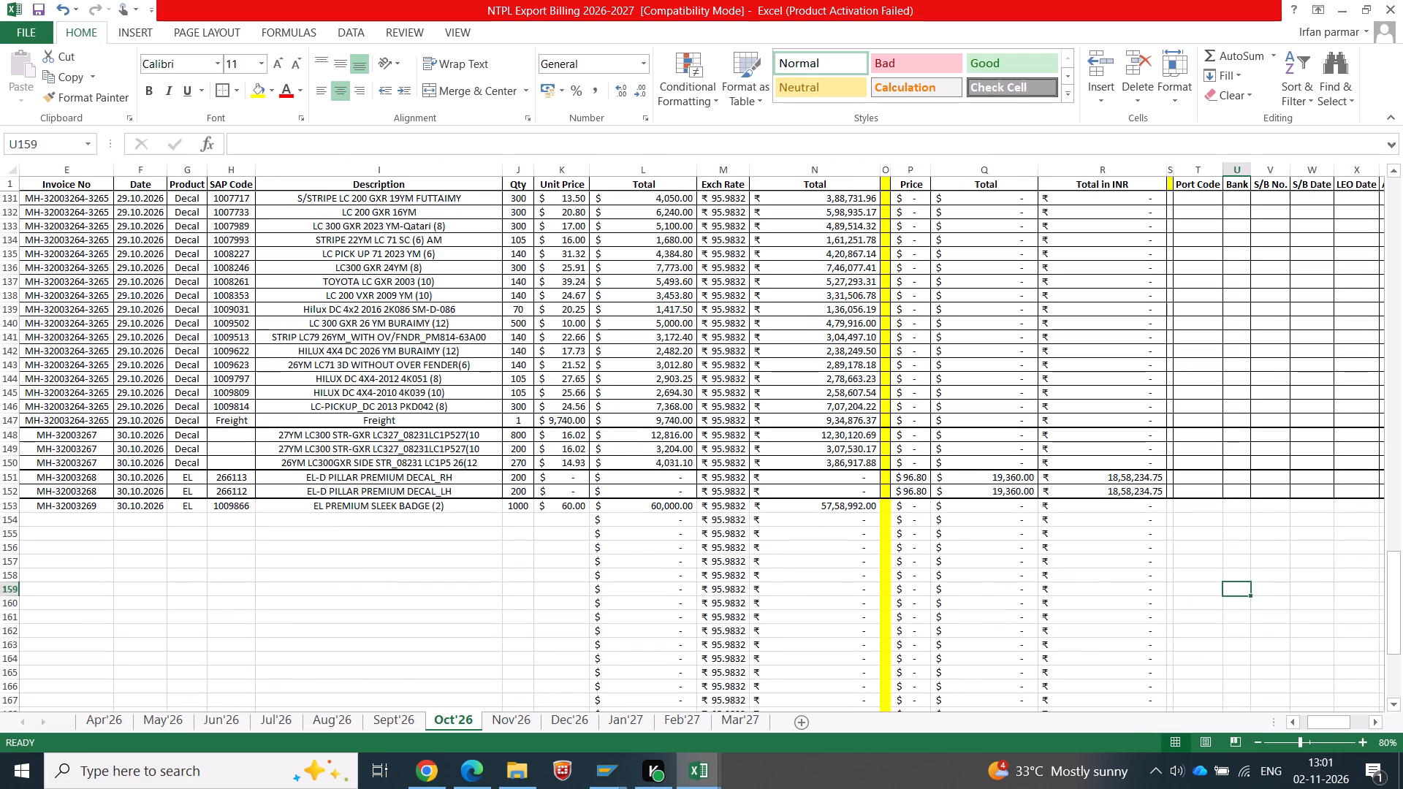
click(561, 509)
key(0)
Enter 60 in row 153's Price cell, in the column after the yellow divider.
key(Tab)
key(Tab)
key(Tab)
key(Tab)
key(Tab)
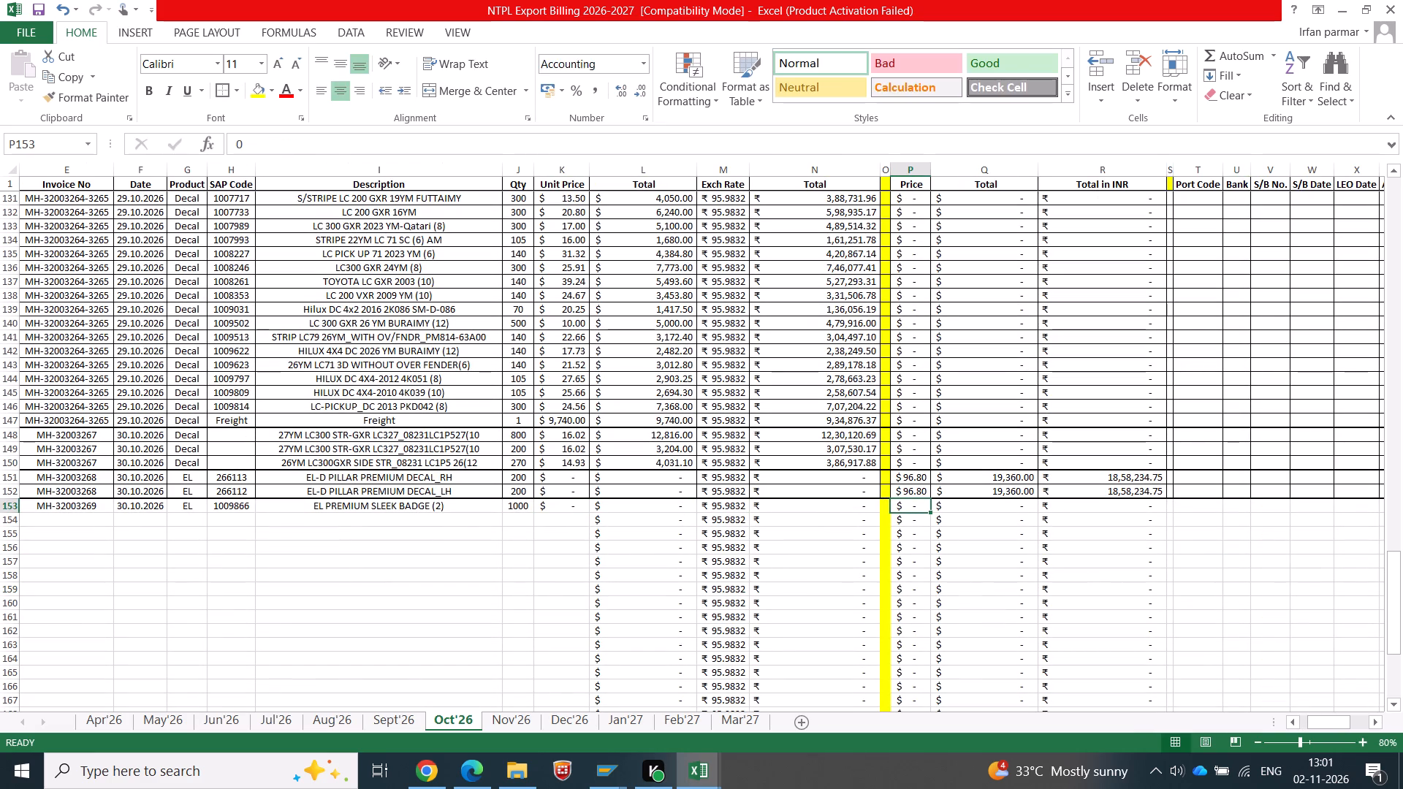
text(60)
key(Tab)
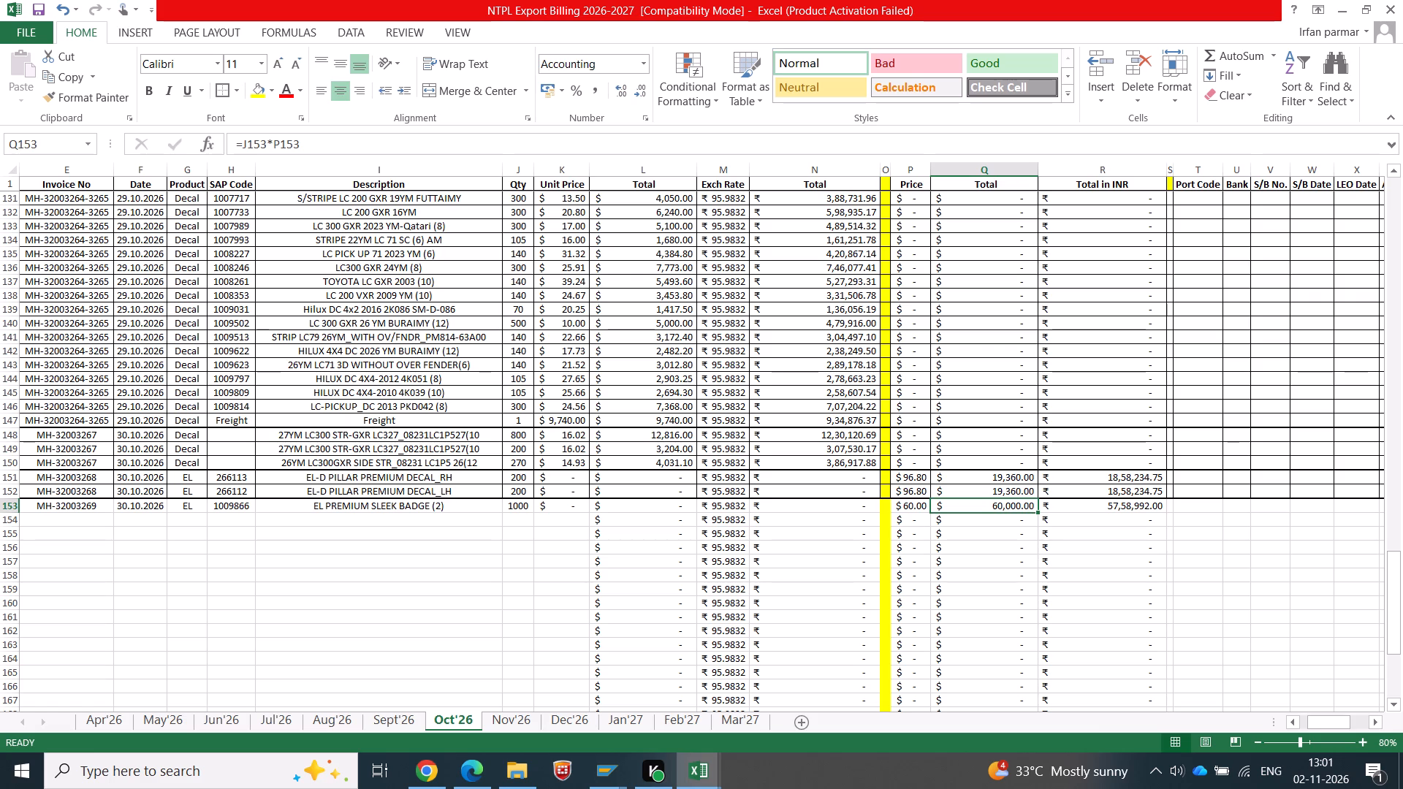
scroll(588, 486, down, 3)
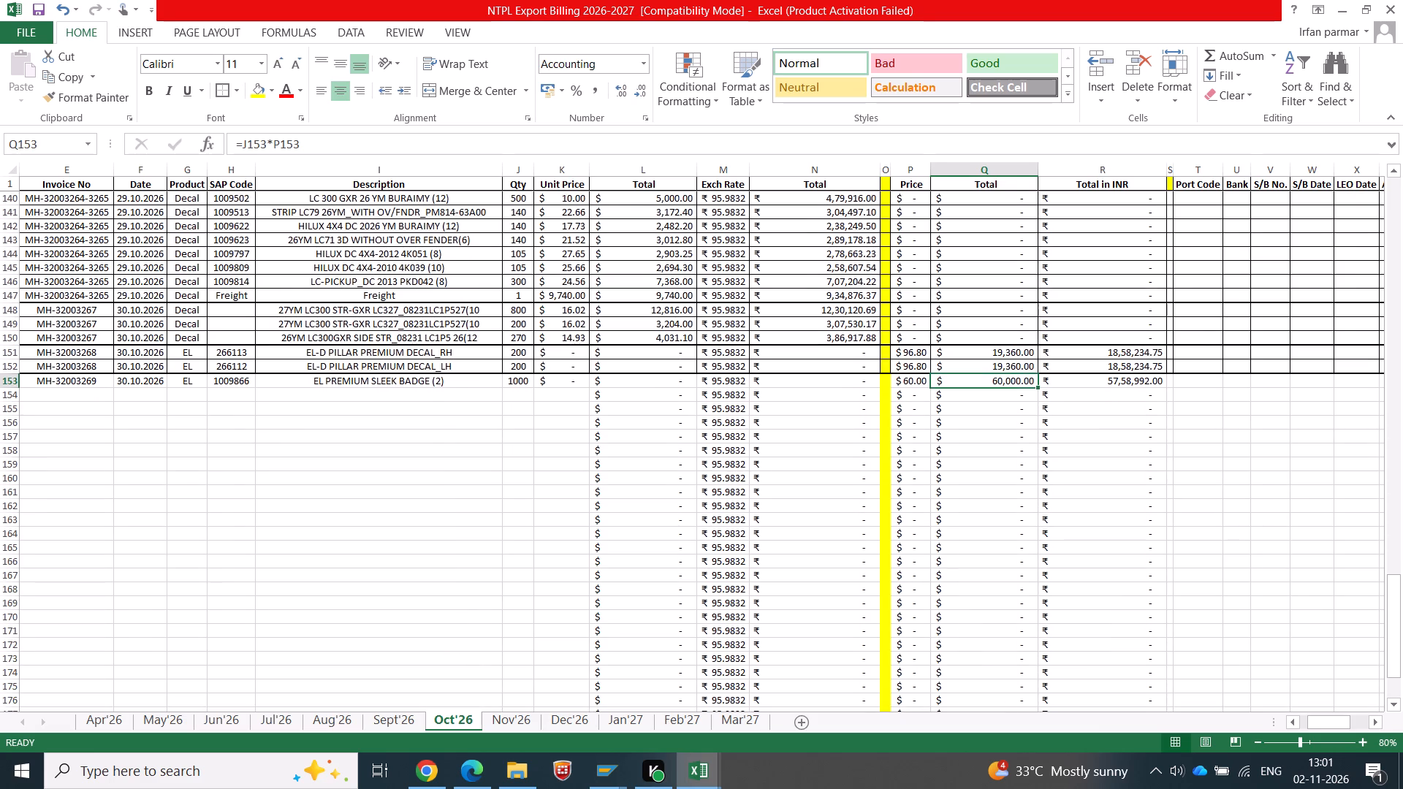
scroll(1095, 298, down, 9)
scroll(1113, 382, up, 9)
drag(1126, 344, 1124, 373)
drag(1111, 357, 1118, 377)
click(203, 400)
Apply all borders and a thick box border to row 153, from Shipment No through EBEC Realised AMT.
click(34, 381)
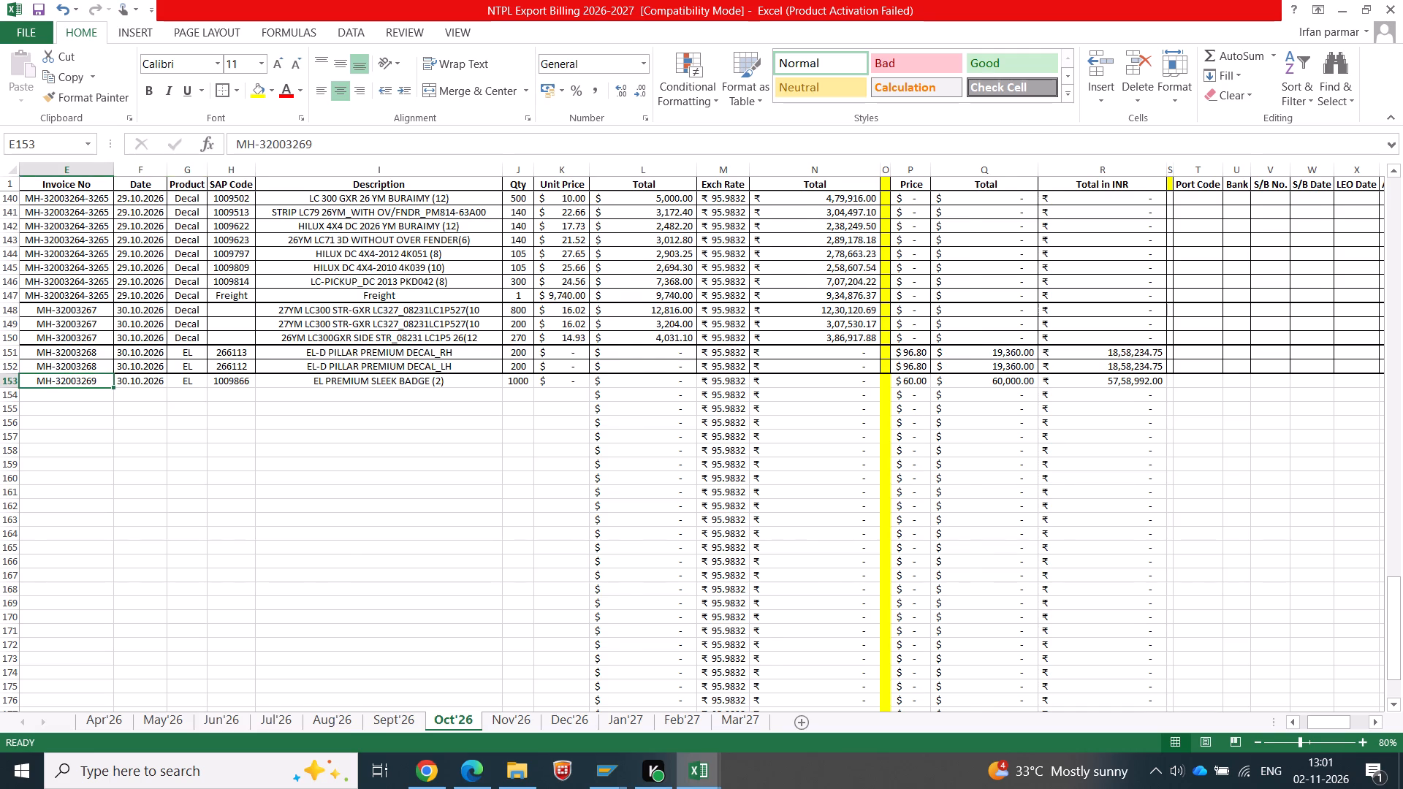
key(Left)
key(Left)
key(Left)
key(Left)
key(Left)
key(Left)
key(Left)
key(Left)
key(Left)
key(Left)
key(Left)
key(Left)
key(shift+Right)
key(shift+Right)
key(shift+Right)
key(shift+Right)
key(shift+Right)
key(shift+Right)
key(shift+Right)
key(shift+Right)
key(shift+Right)
key(shift+Right)
key(shift+Right)
key(shift+Right)
key(shift+Right)
key(shift+Right)
key(shift+Right)
key(shift+Right)
key(shift+Right)
key(shift+Right)
key(shift+Right)
key(shift+Right)
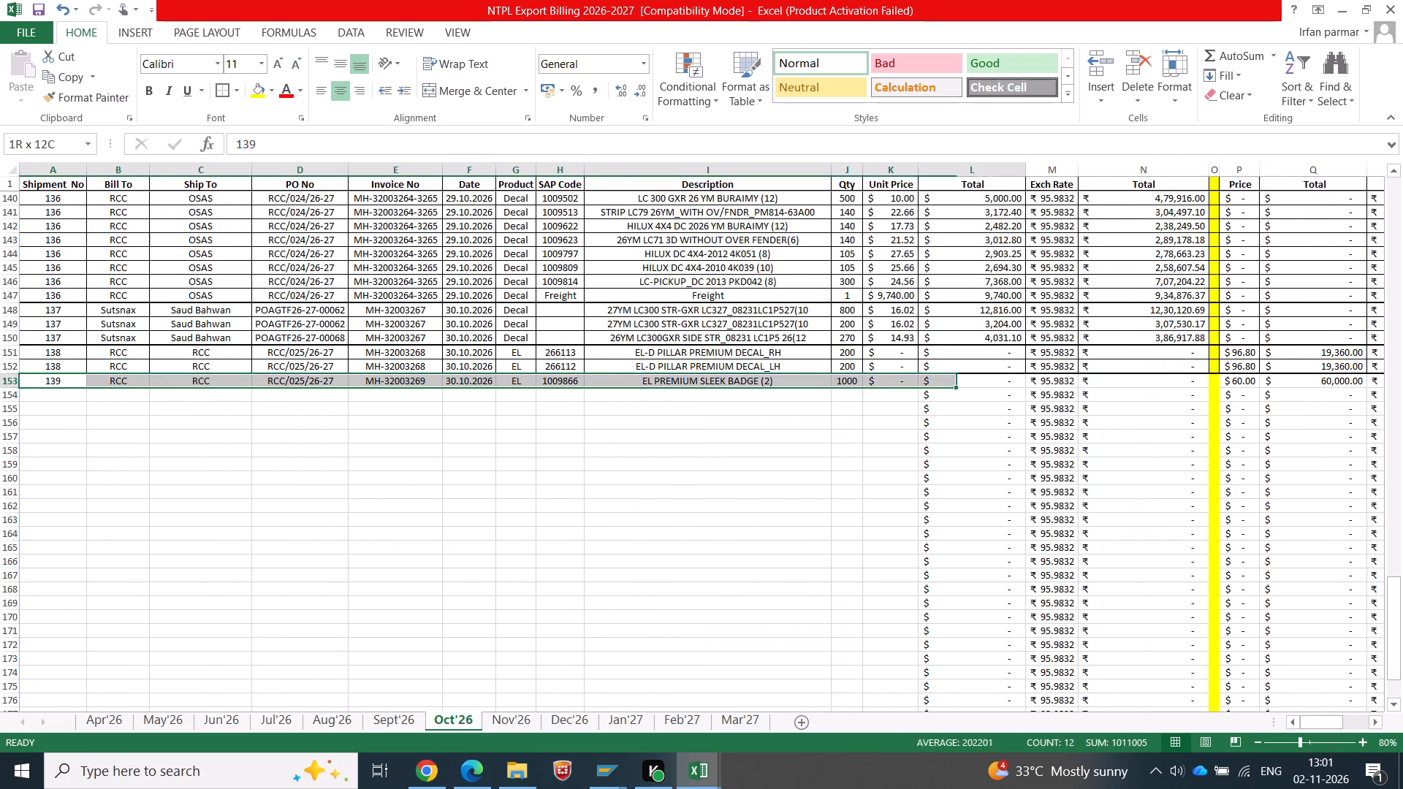
key(shift+Left)
key(shift+Left)
key(shift+Left)
key(shift+Left)
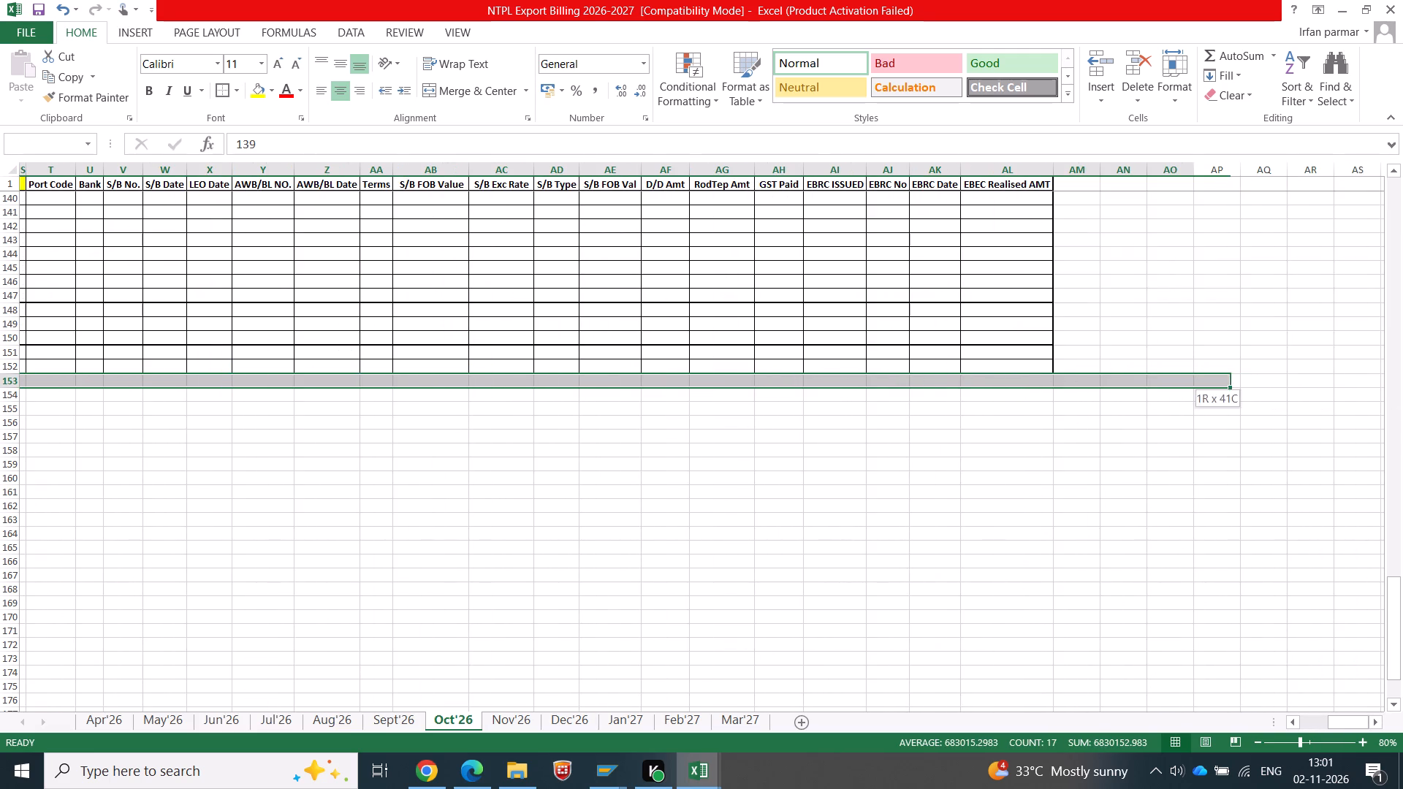
key(shift+Left)
key(shift+Left)
key(shift+Left)
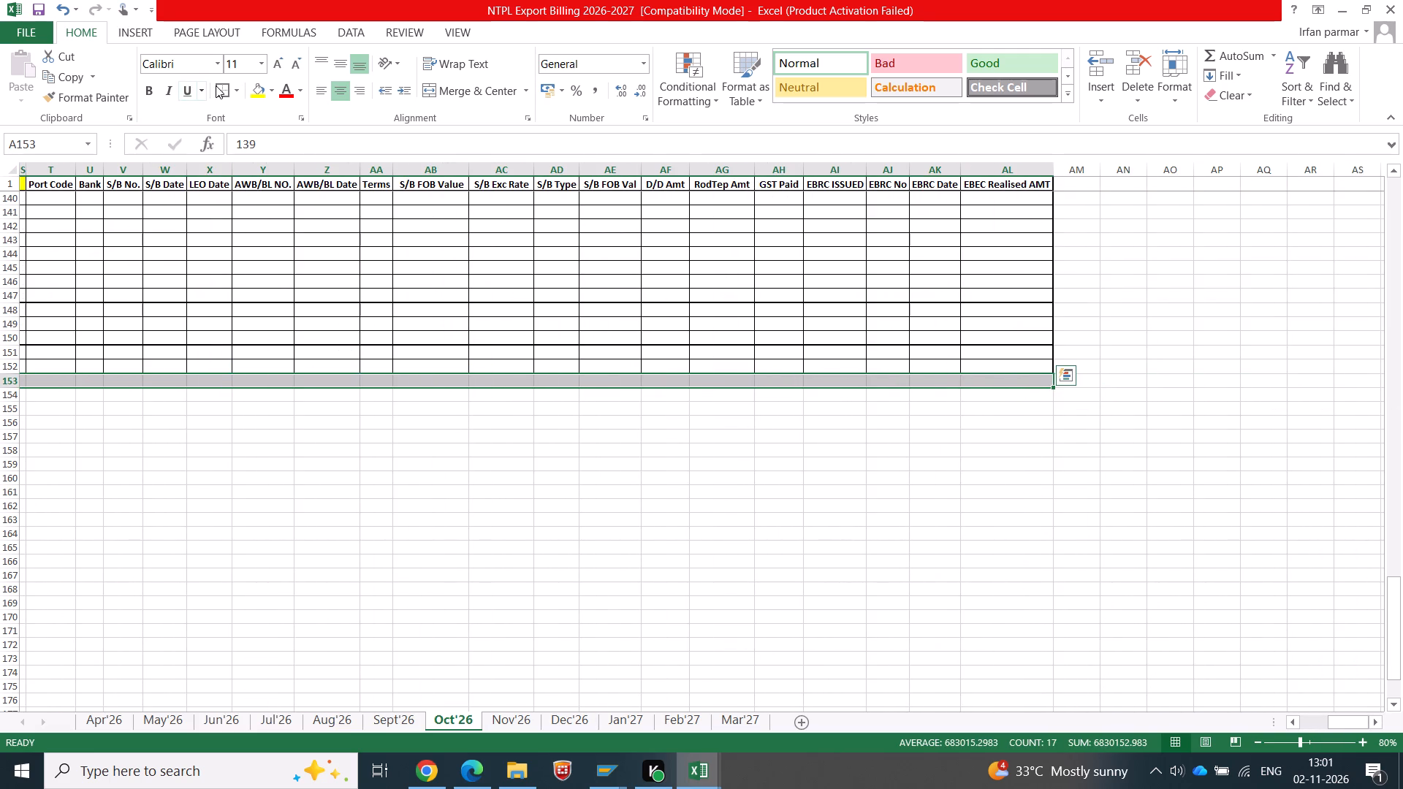
click(240, 99)
click(254, 245)
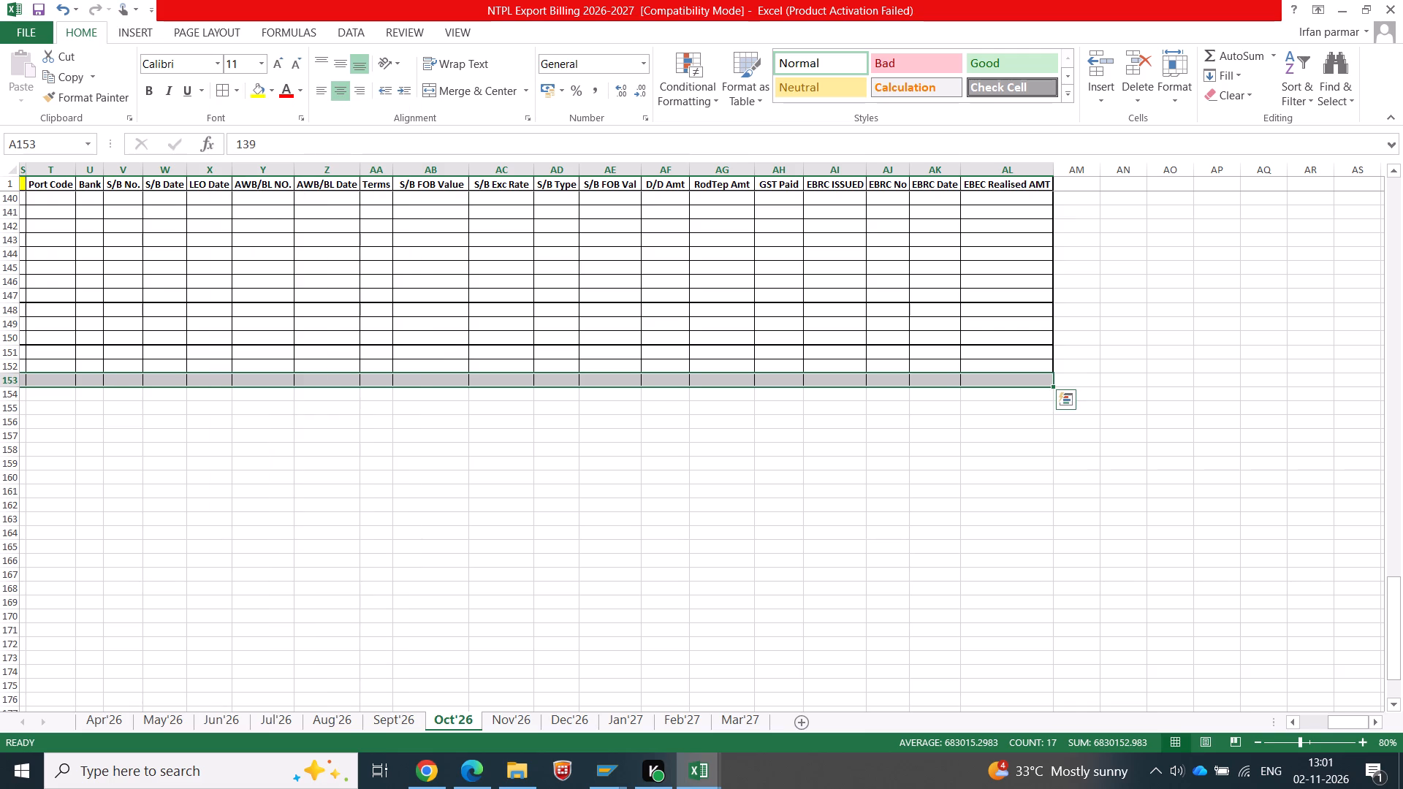
click(238, 82)
click(235, 292)
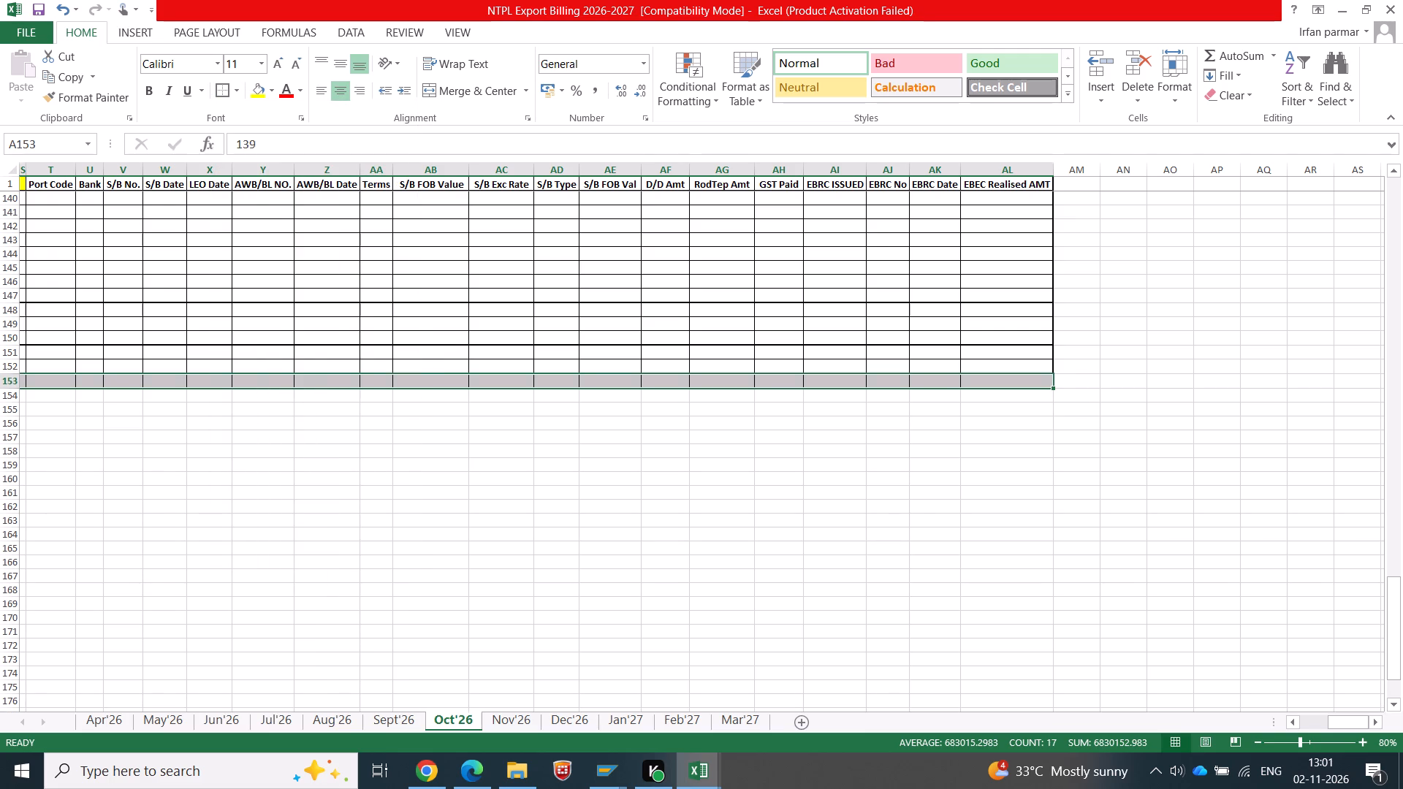
click(684, 342)
Delete the unused rows 154 to 180 between the shipment 139 entry and the totals row.
drag(1350, 723, 315, 538)
scroll(0, 392, down, 3)
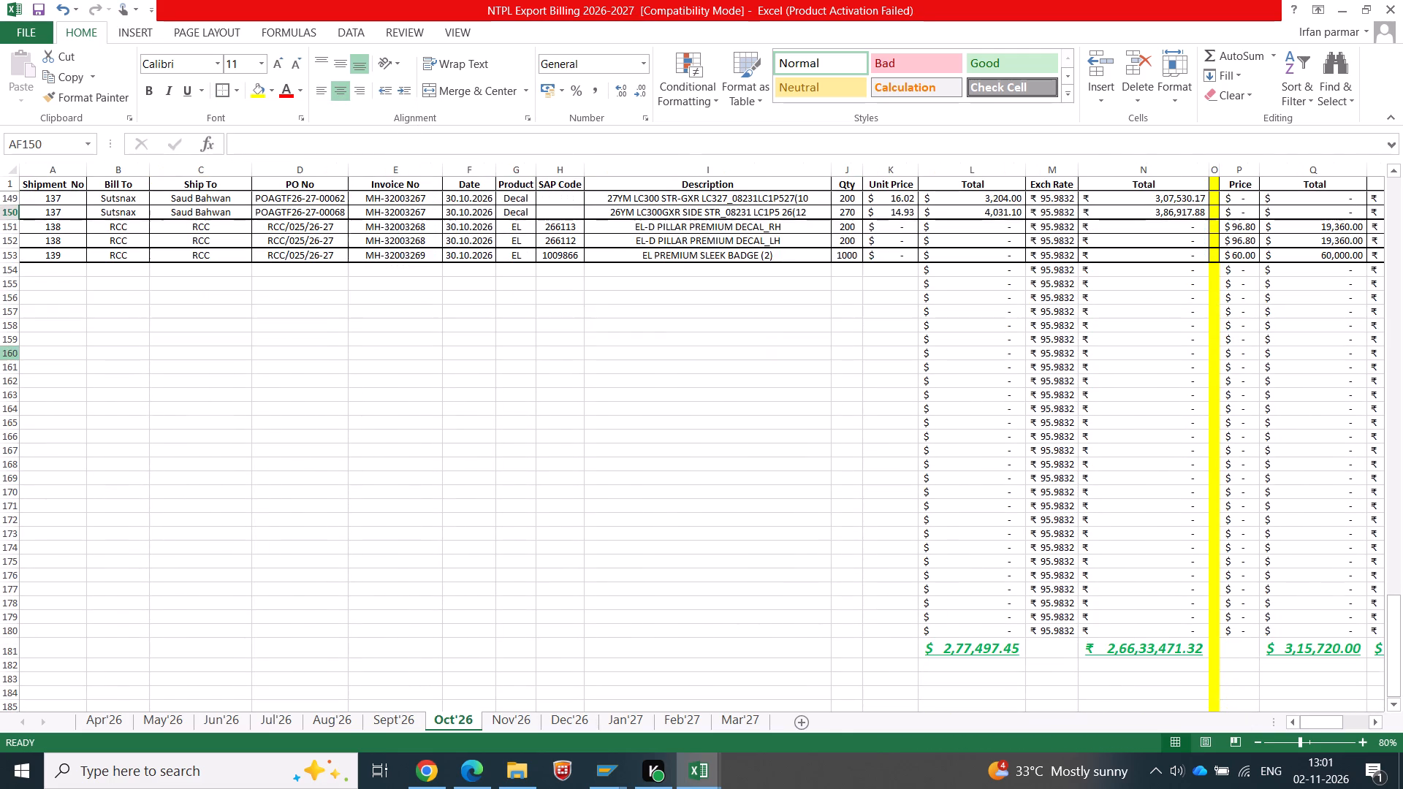
drag(18, 271, 31, 611)
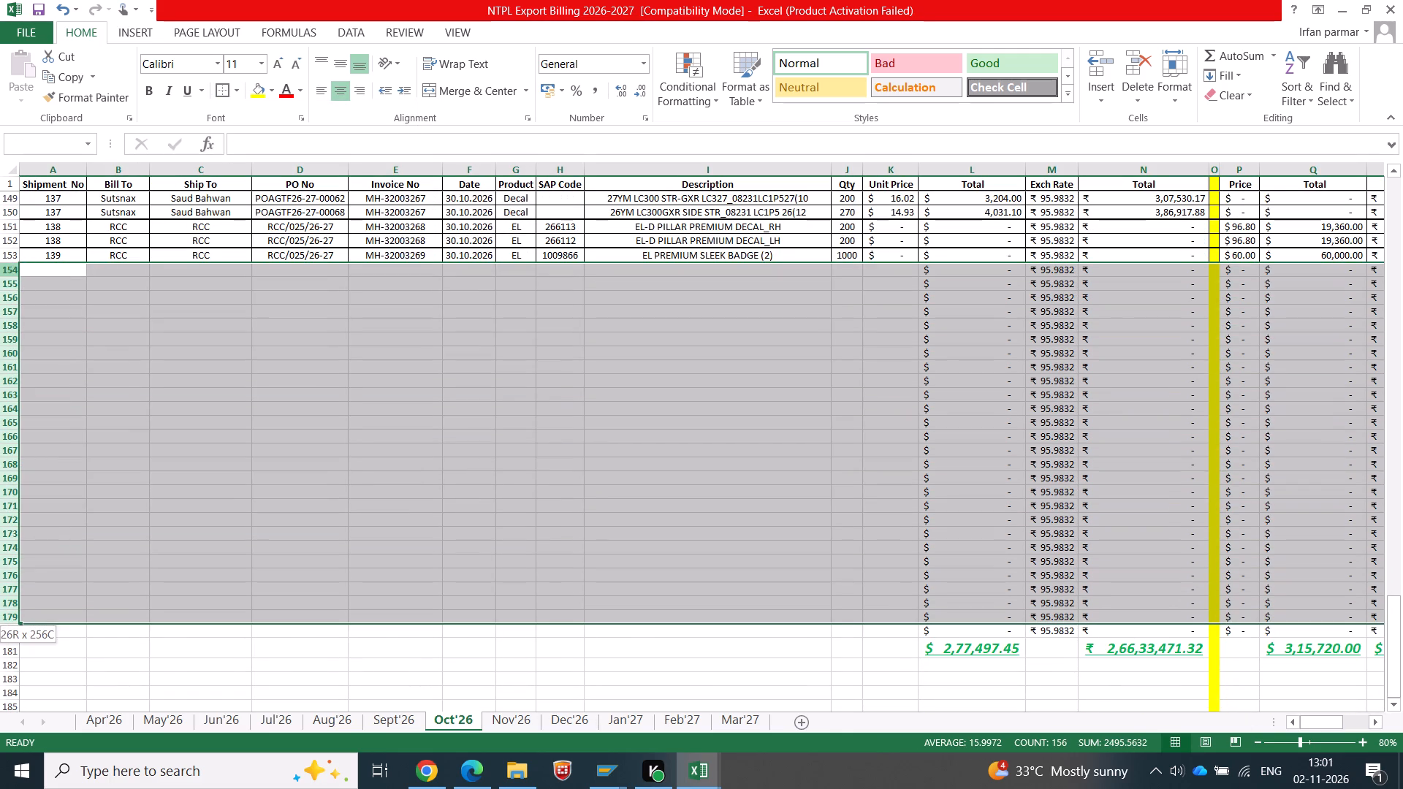
drag(31, 611, 38, 626)
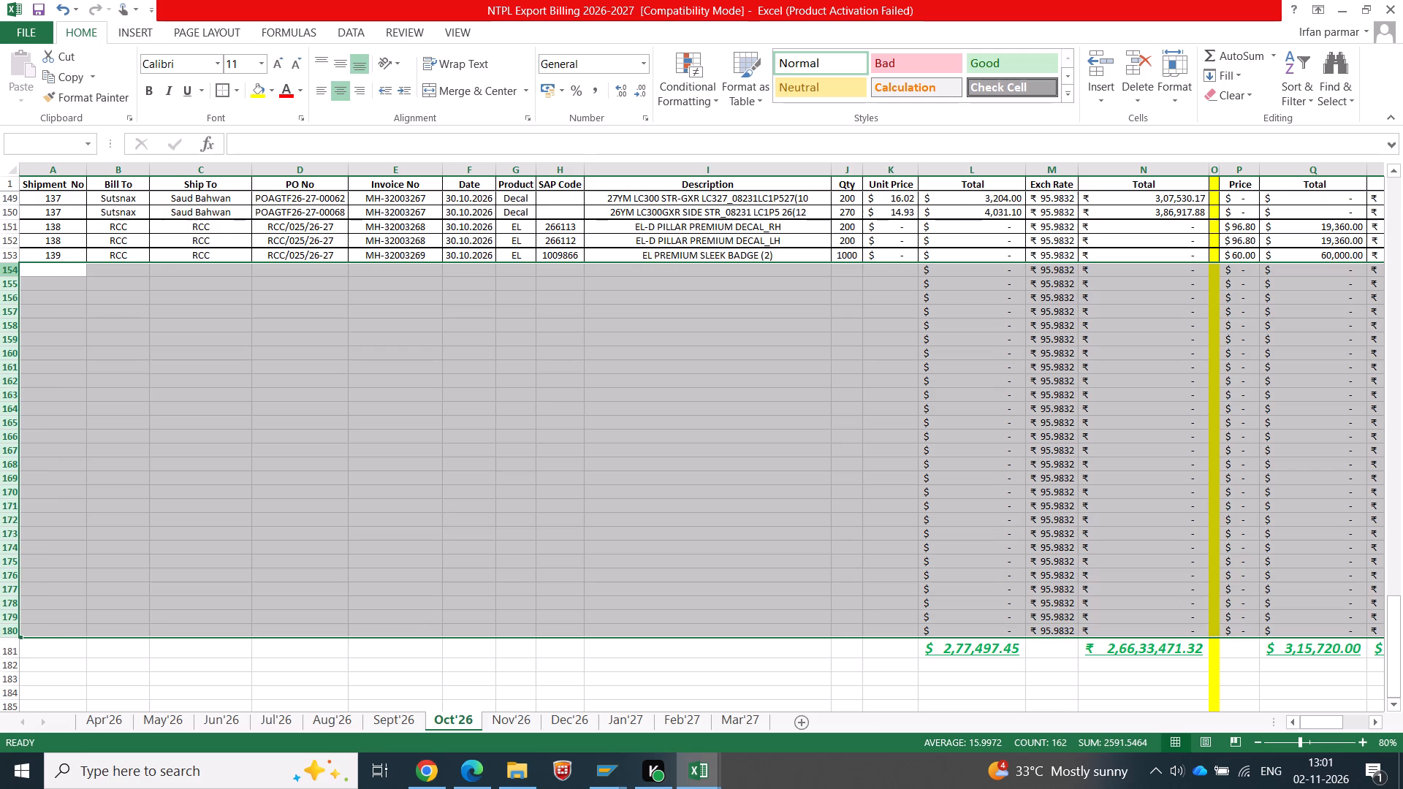
right_click(1, 445)
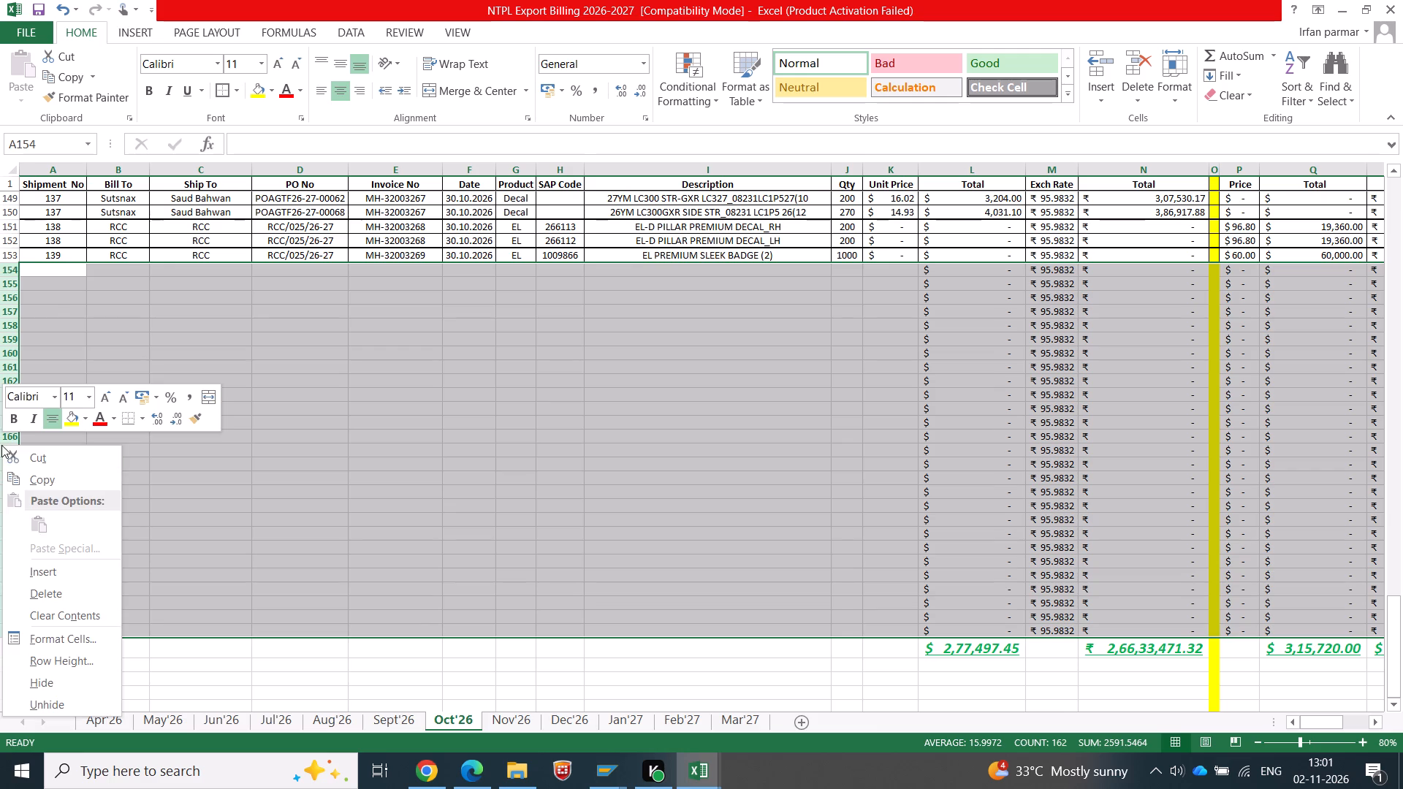
click(57, 598)
click(410, 443)
scroll(440, 451, up, 5)
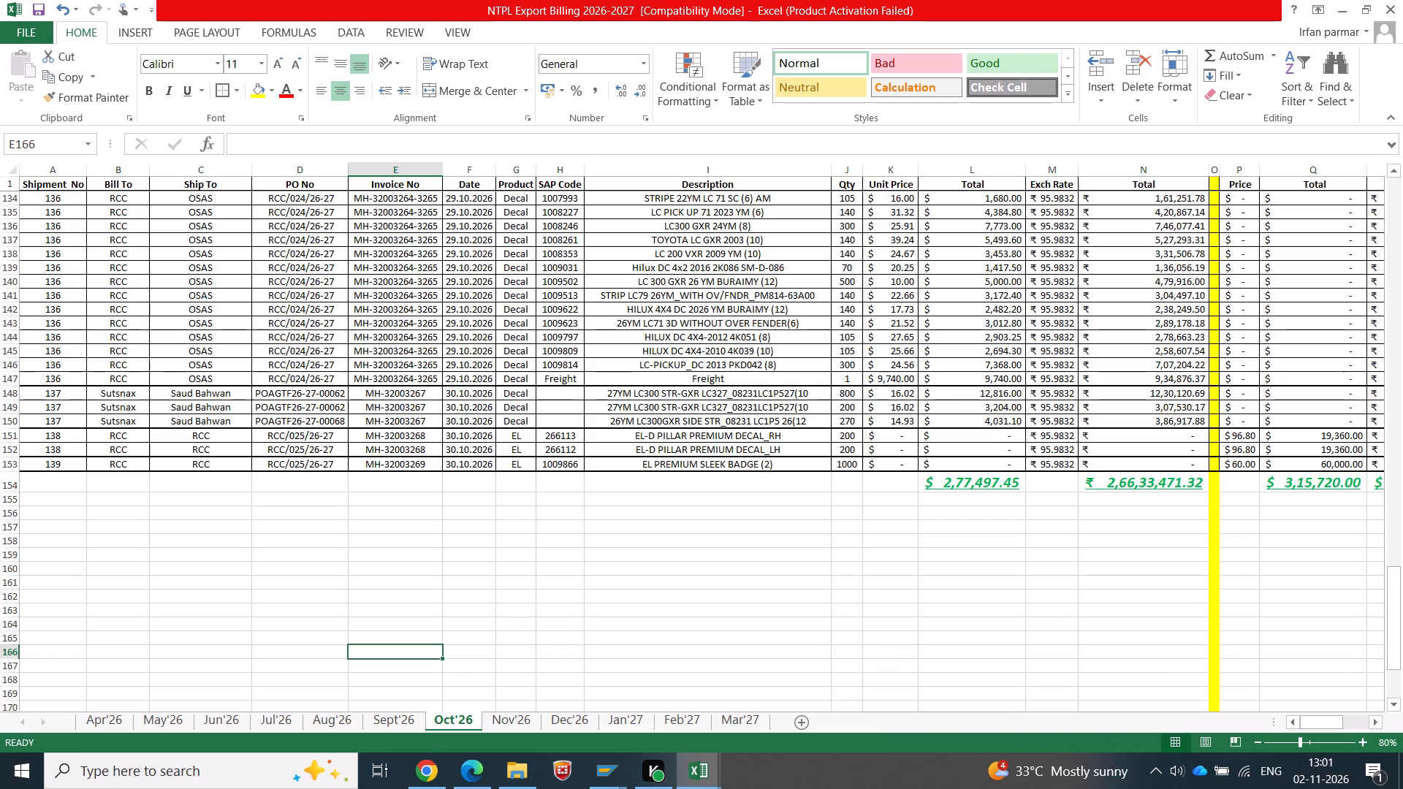
Save the NTPL Export Billing 2026-2027 workbook.
key(ctrl+s)
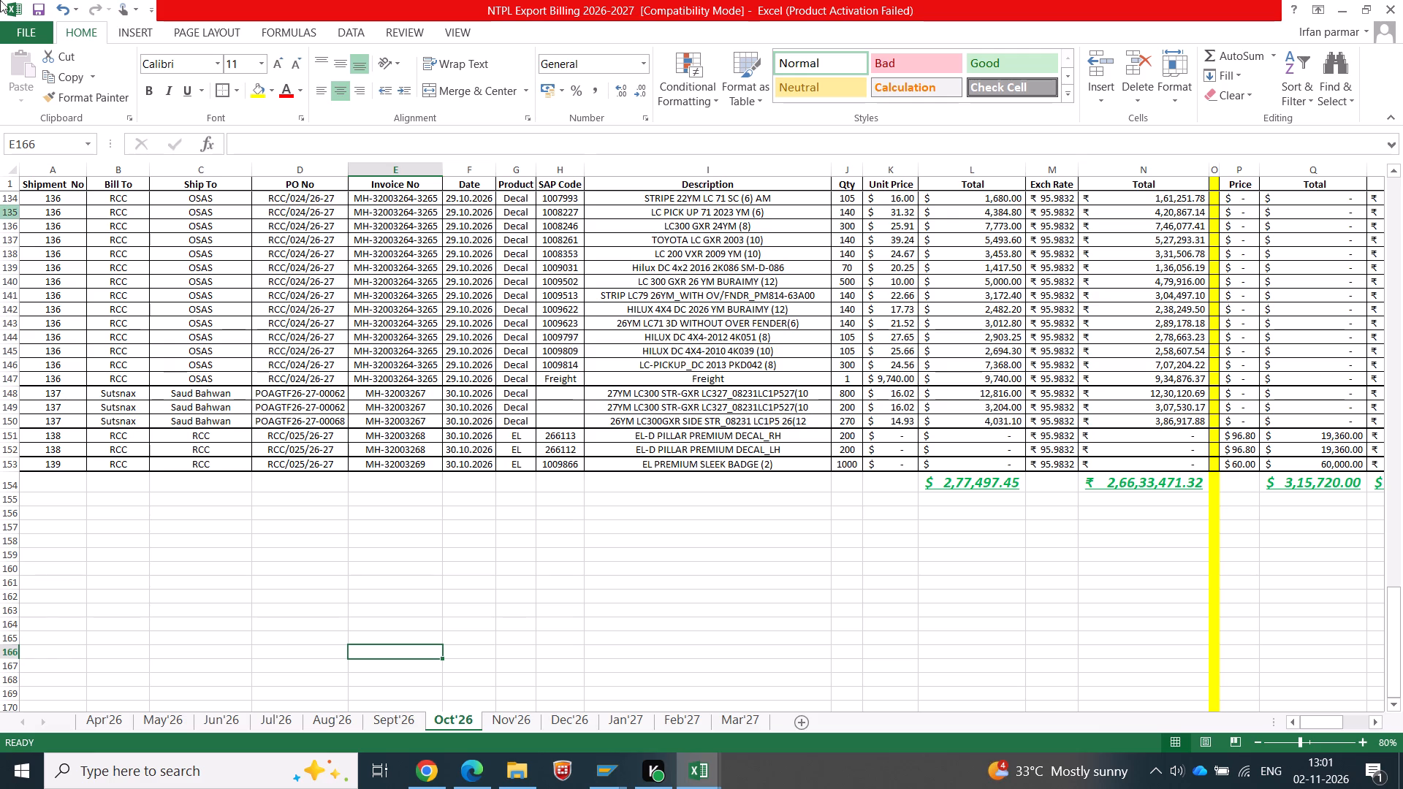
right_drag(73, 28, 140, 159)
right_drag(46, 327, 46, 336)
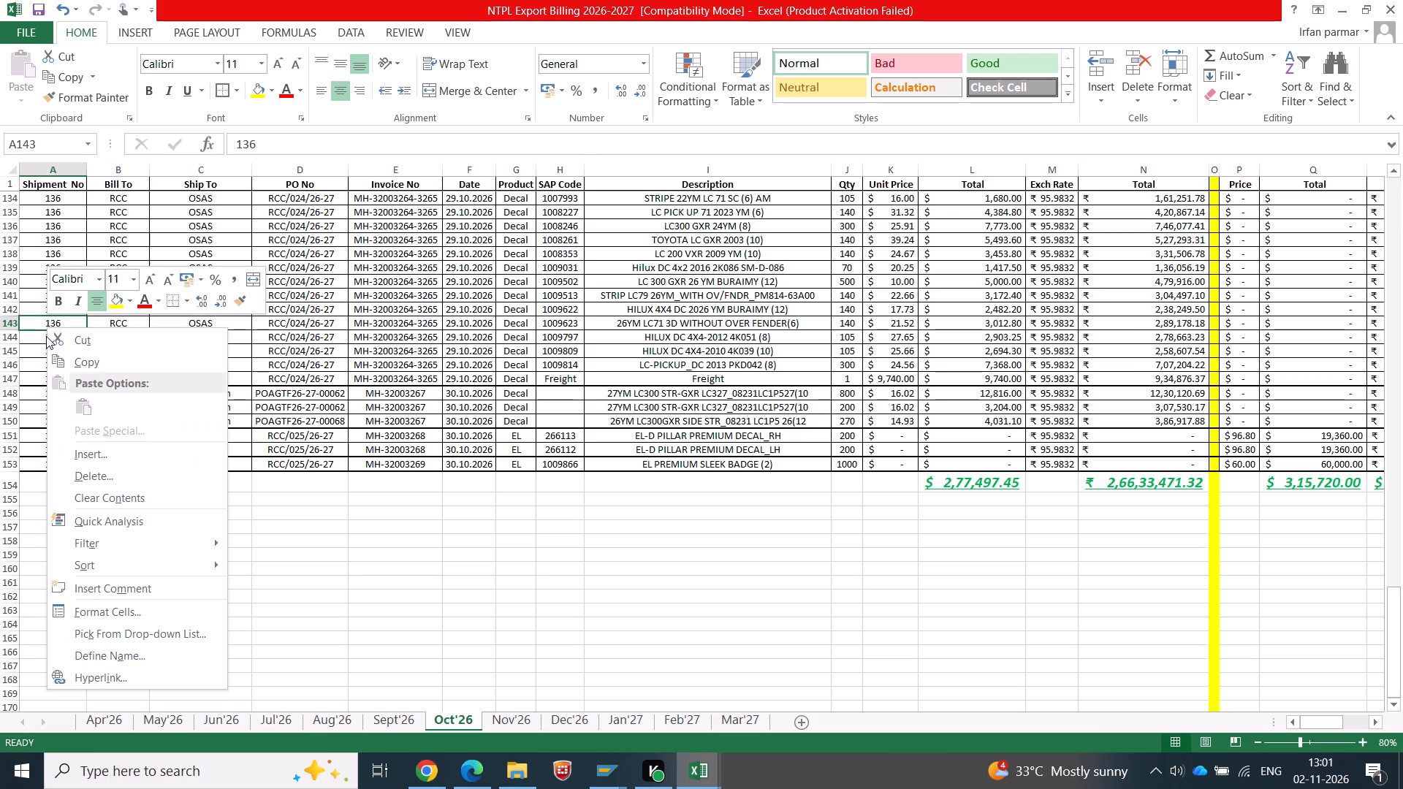
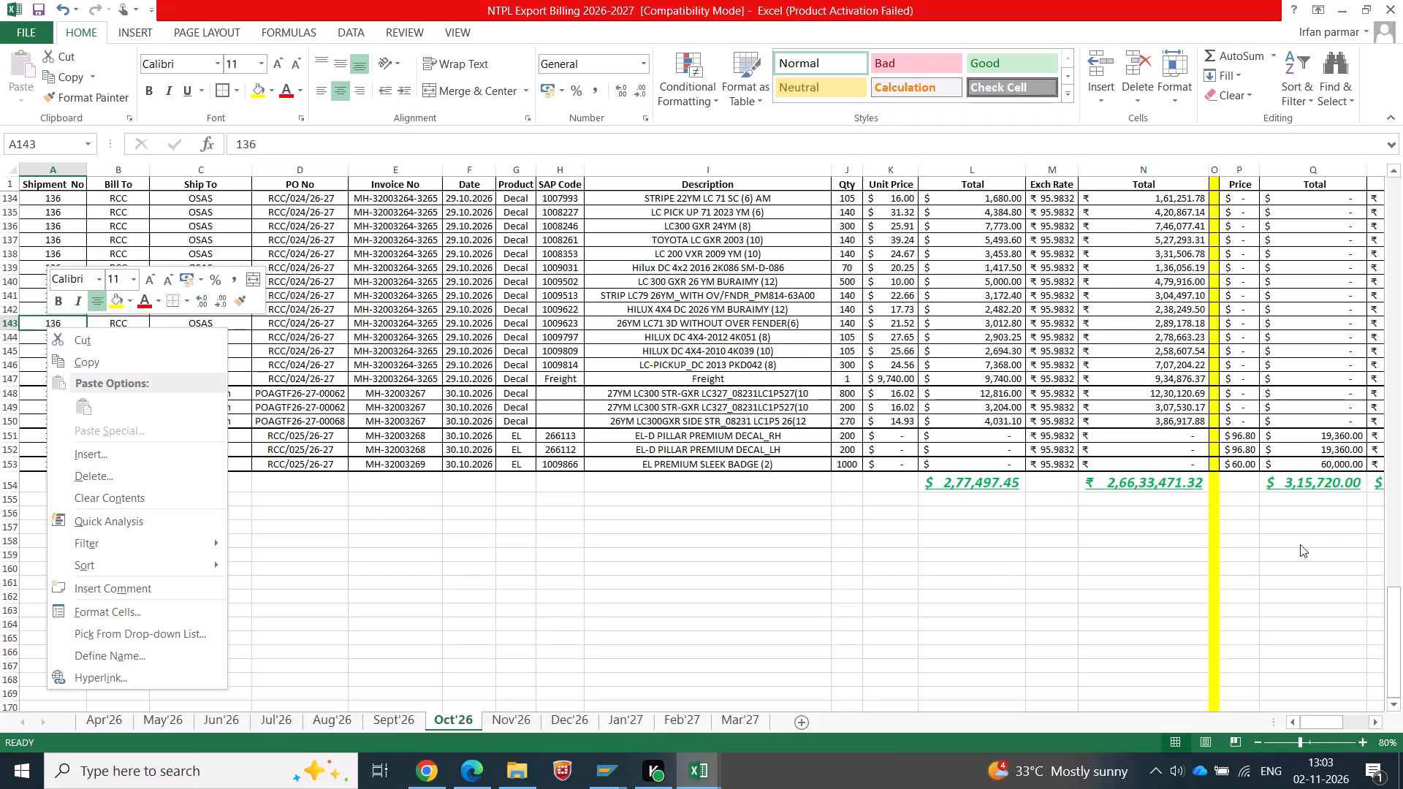
Review the Oct'26 sheet's entries from the totals row back up to the first shipment.
click(943, 558)
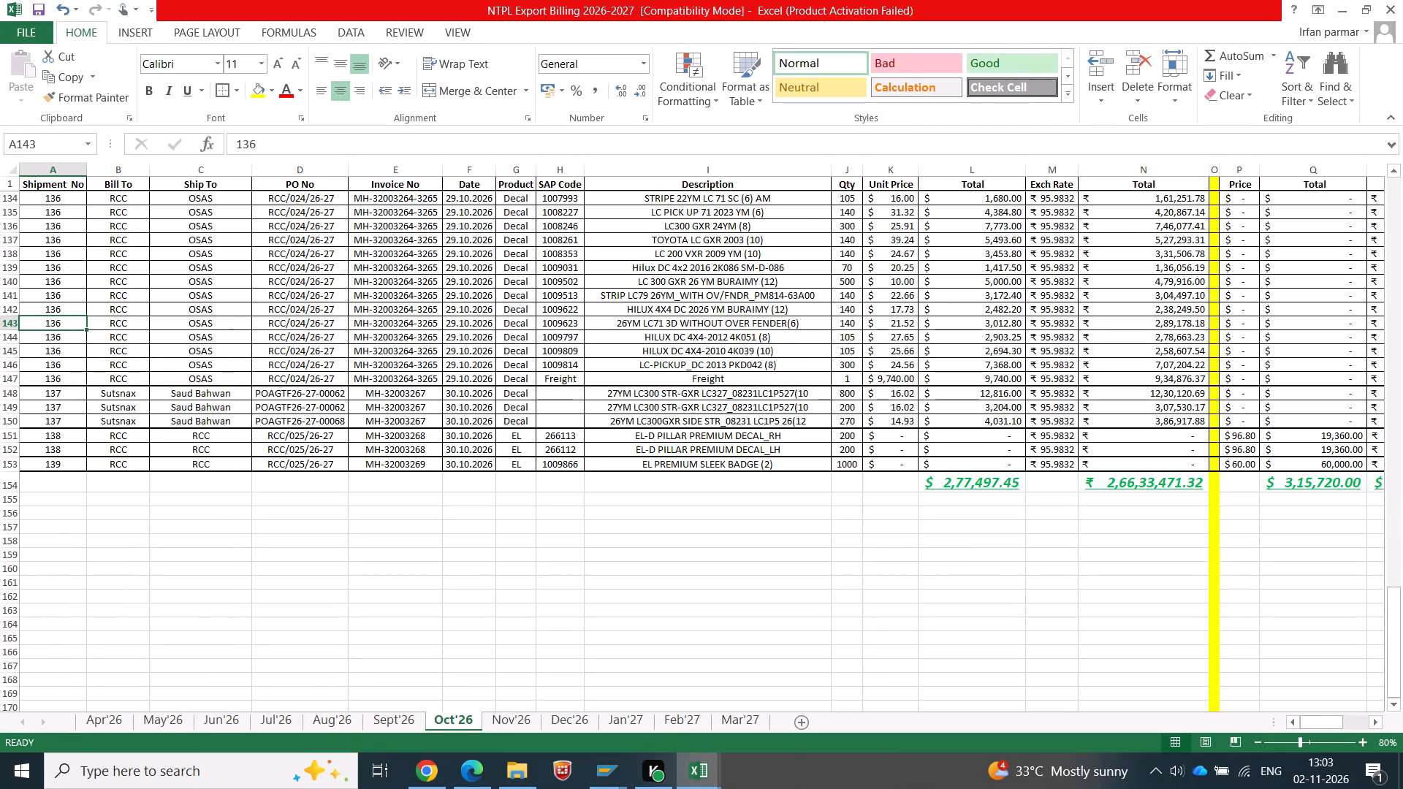
scroll(153, 129, up, 10)
scroll(442, 598, up, 20)
scroll(442, 598, up, 5)
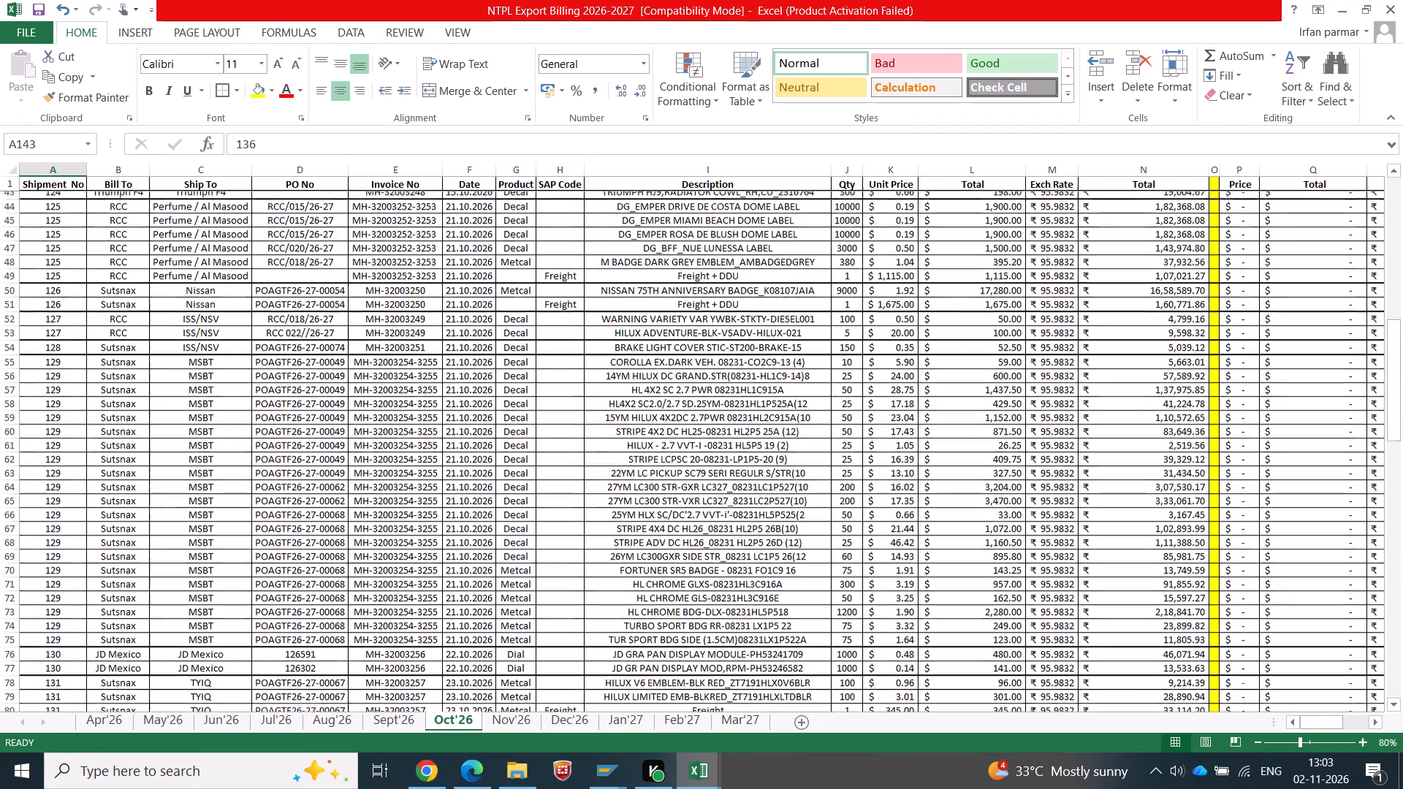
scroll(425, 509, up, 3)
scroll(480, 458, up, 6)
scroll(488, 458, up, 19)
scroll(492, 458, down, 14)
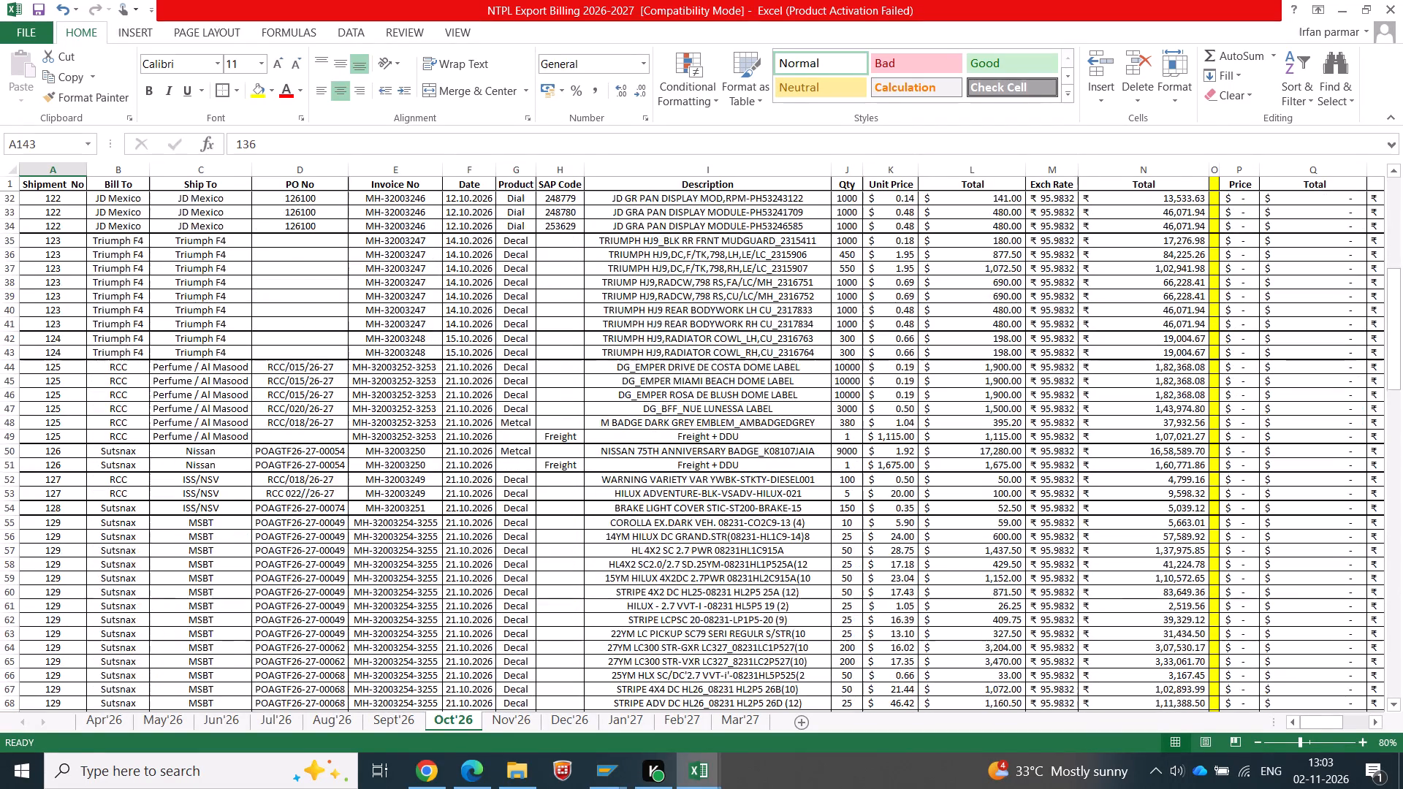
scroll(582, 281, down, 4)
scroll(580, 285, up, 18)
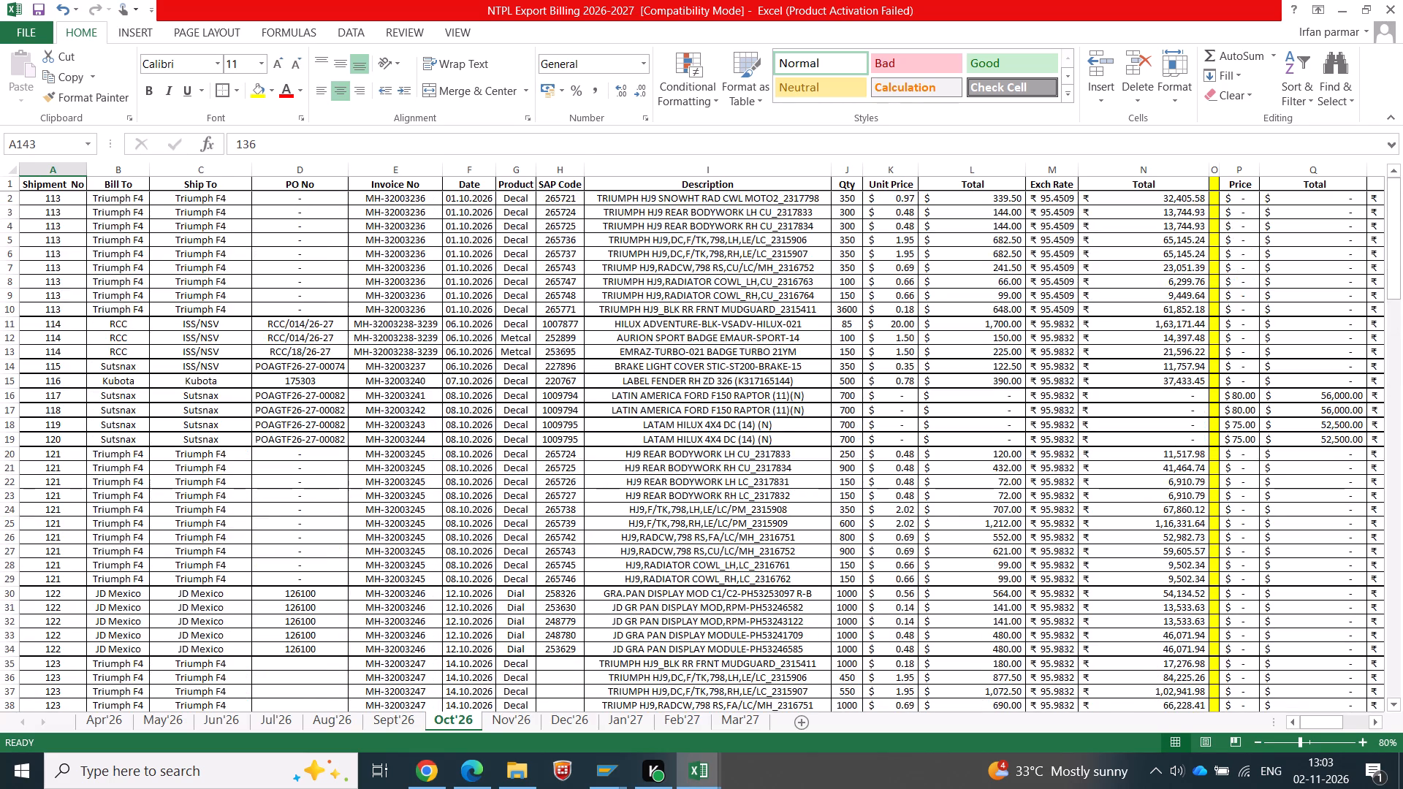
Save the NTPL Export Billing 2026-2027 workbook.
key(ctrl+s)
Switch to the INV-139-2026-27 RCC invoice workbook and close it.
scroll(620, 395, down, 20)
scroll(620, 395, down, 17)
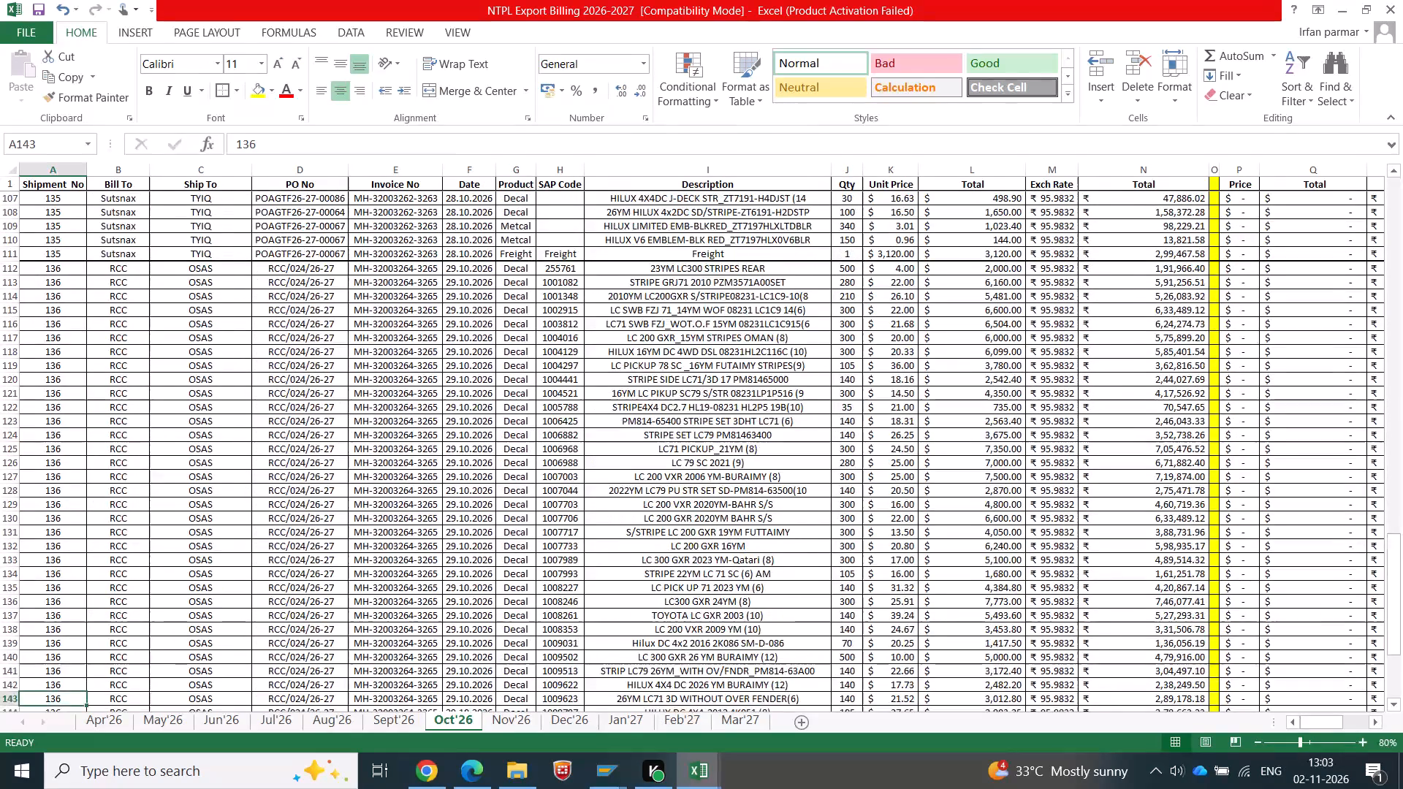
scroll(602, 463, down, 8)
key(alt+Tab)
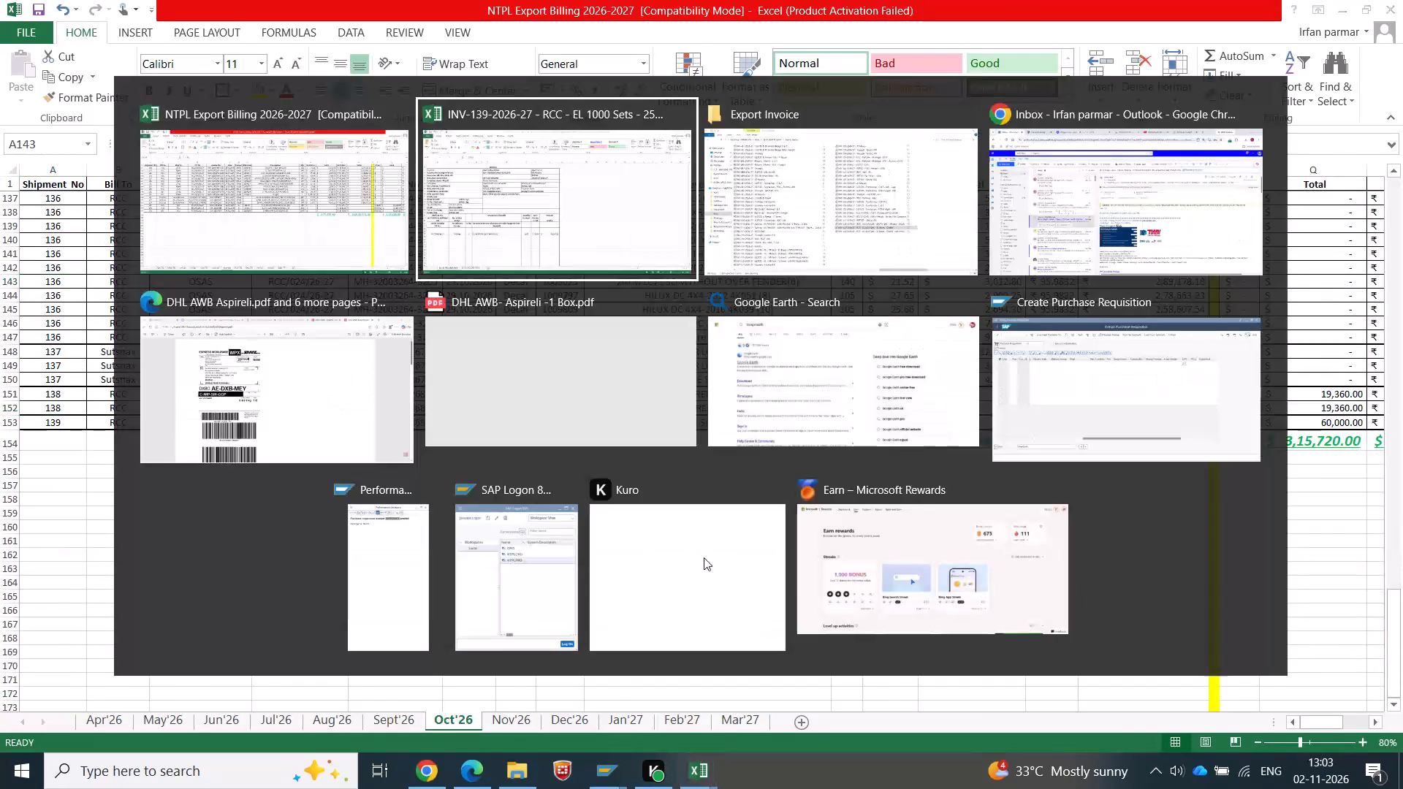
click(1392, 14)
click(685, 408)
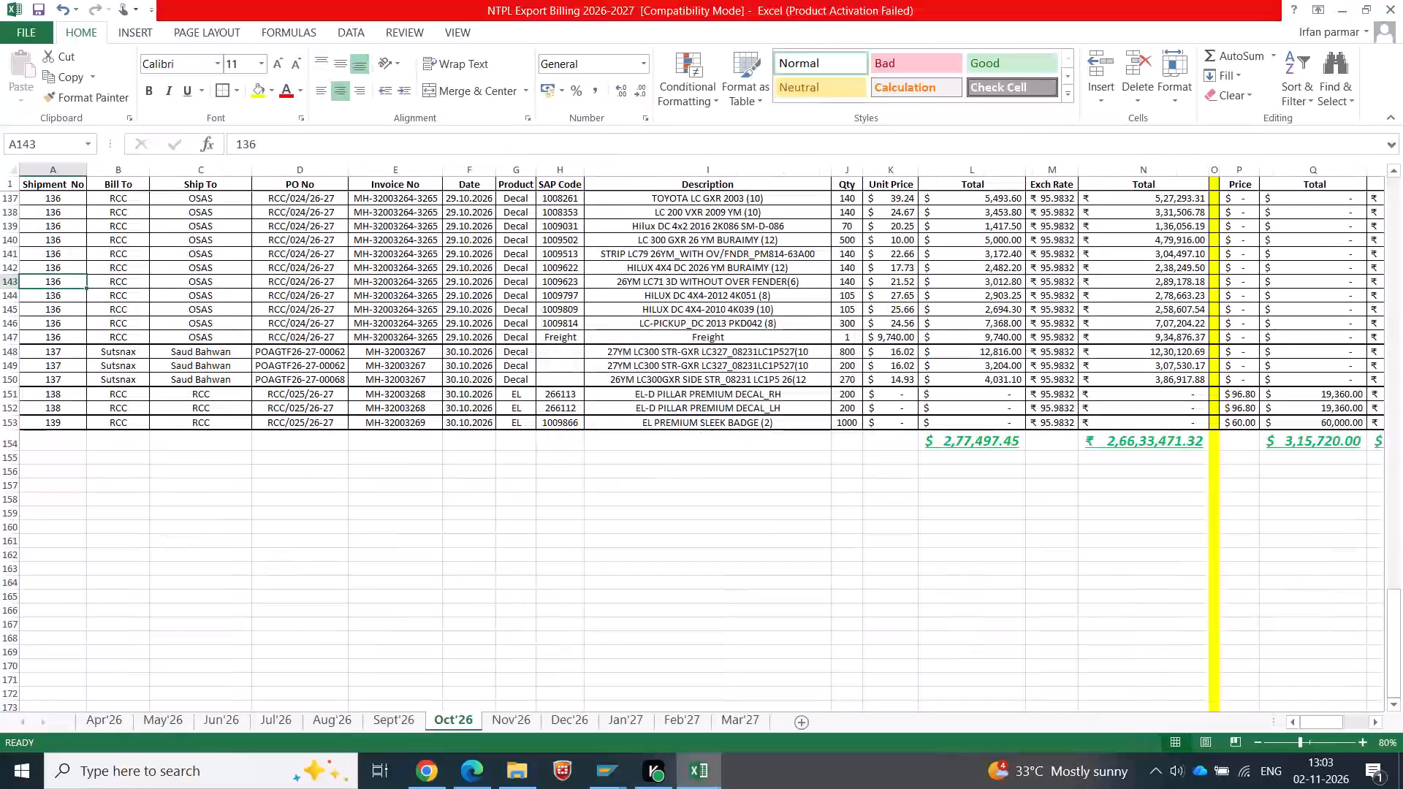
In File Explorer, go from Export Invoice to the Soft Copies of Shipping Documents folder and reach its last folders.
key(alt+Tab)
click(19, 62)
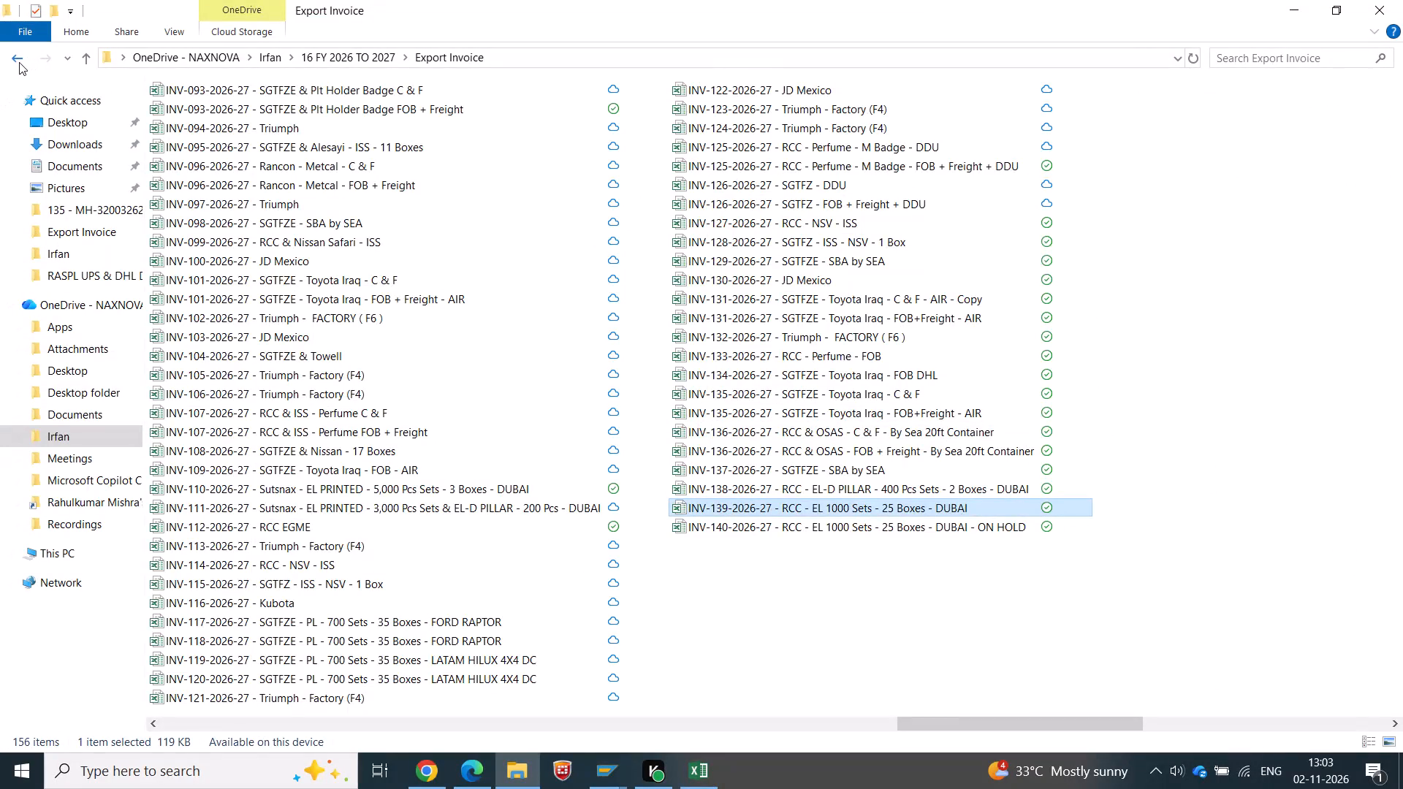
double_click(210, 199)
scroll(877, 275, down, 7)
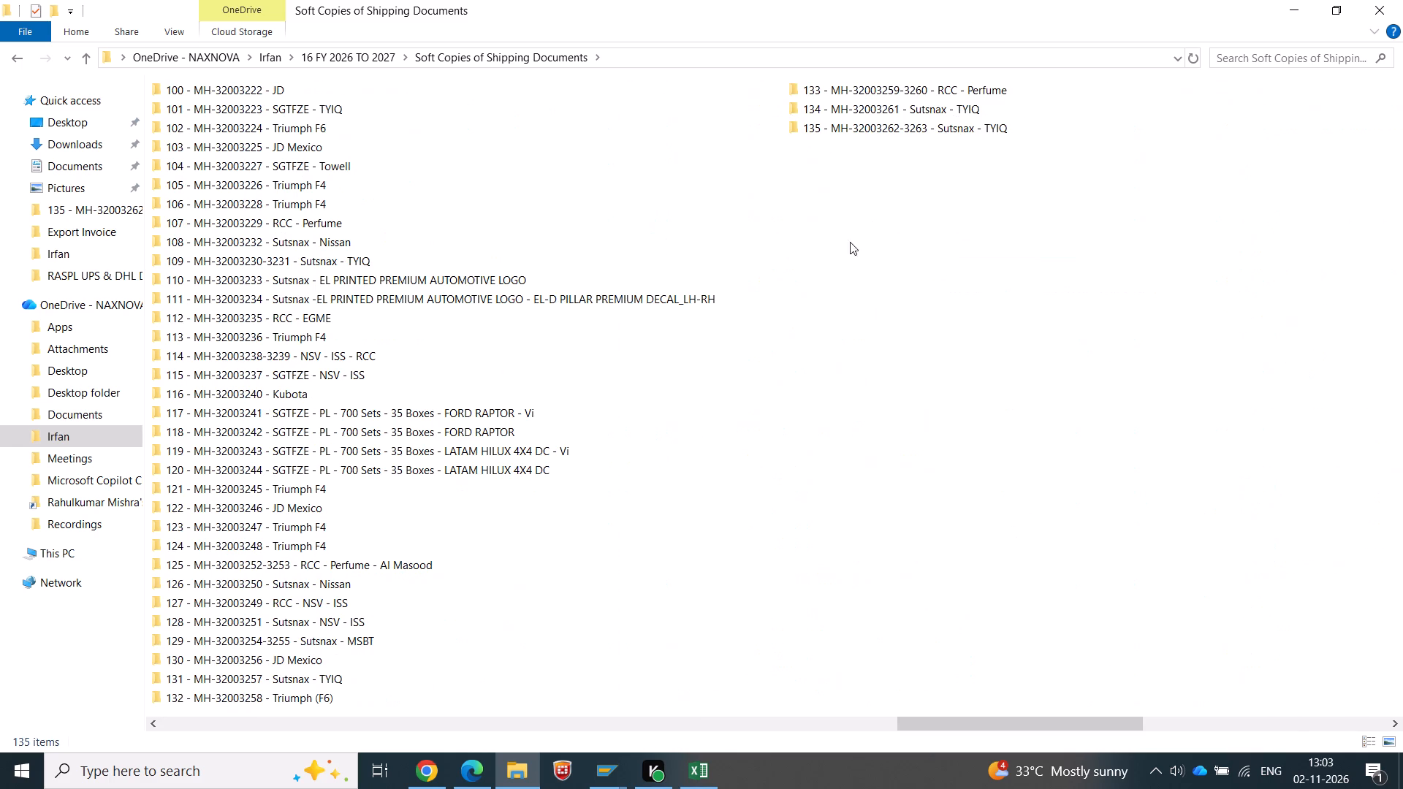
click(880, 329)
key(alt+Tab)
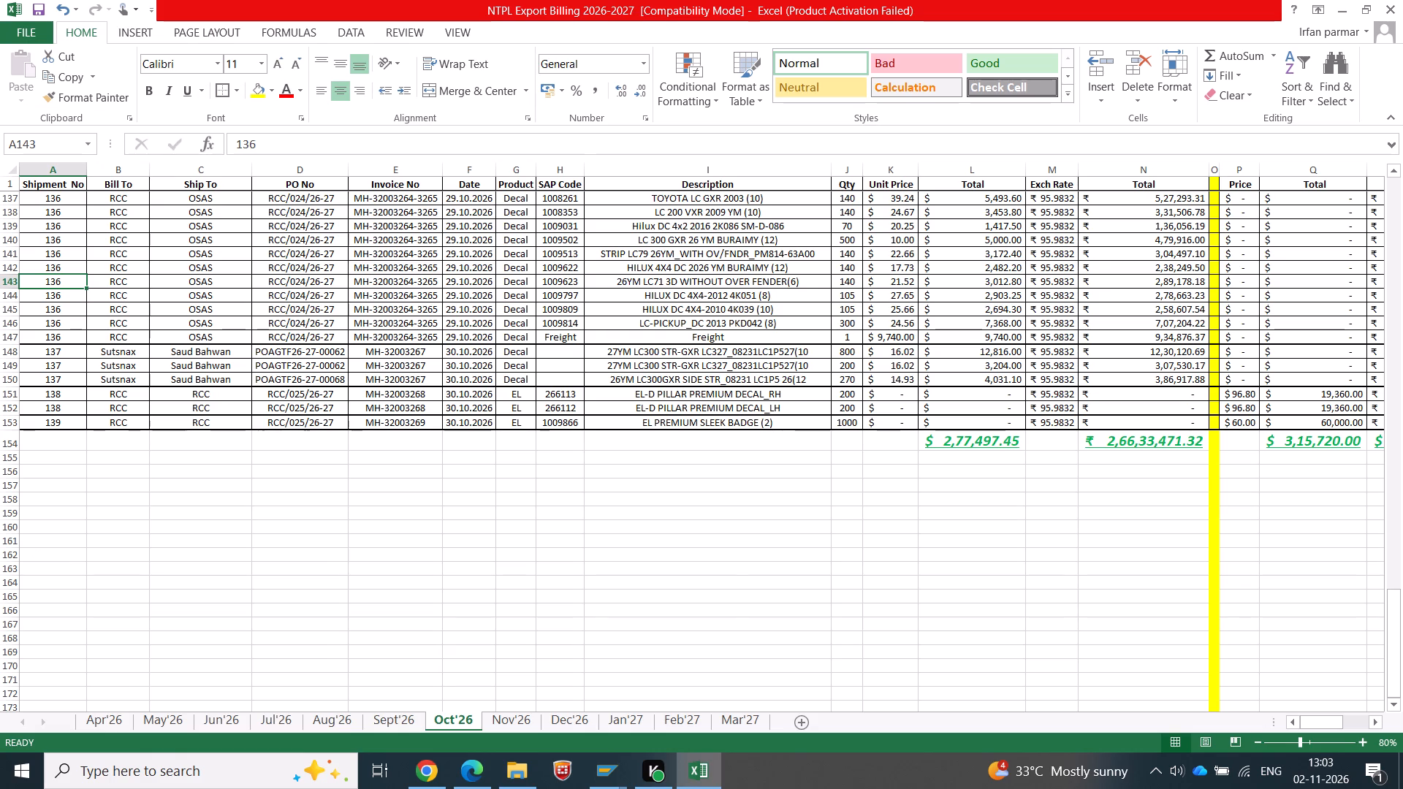
click(123, 302)
click(293, 295)
key(Tab)
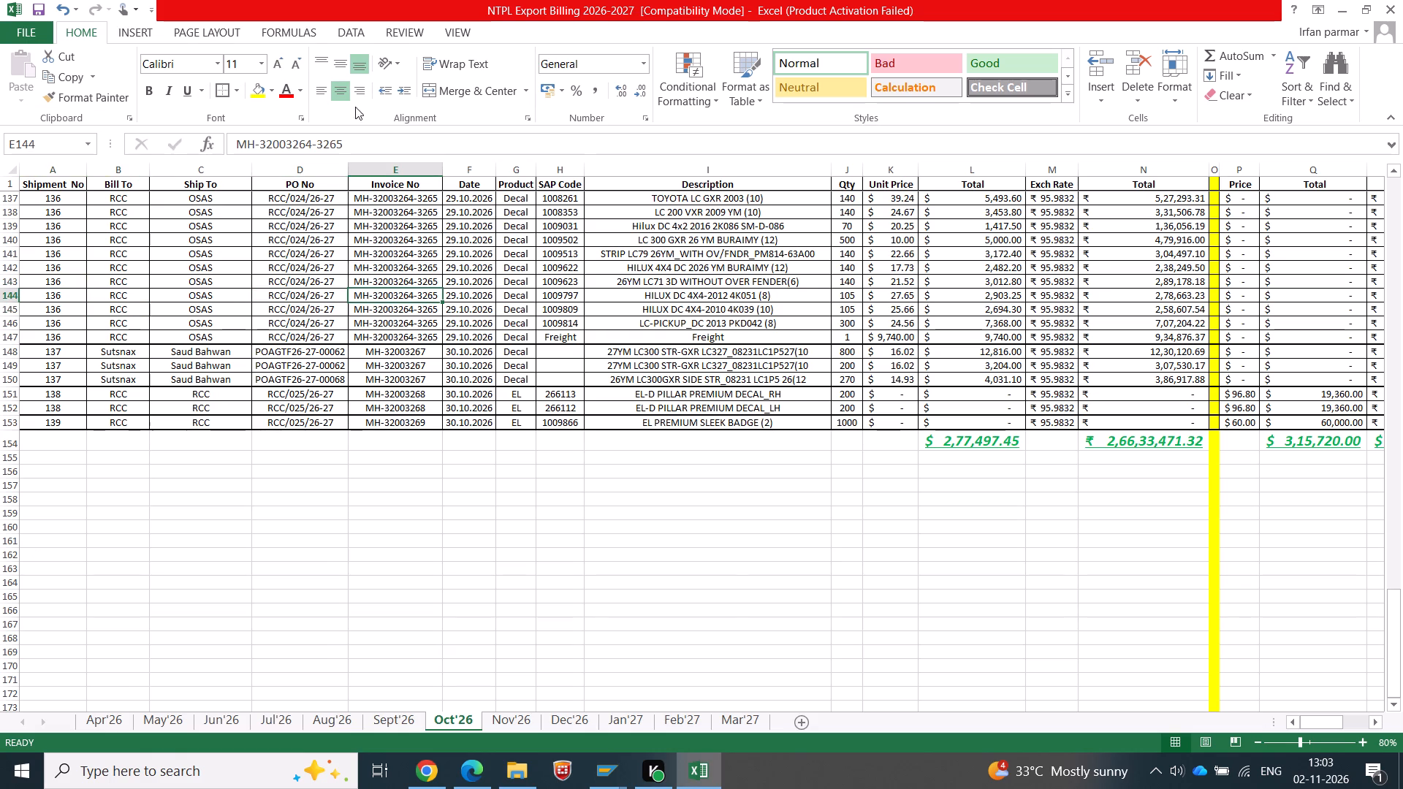
drag(373, 145, 118, 142)
key(ctrl+c)
key(Tab)
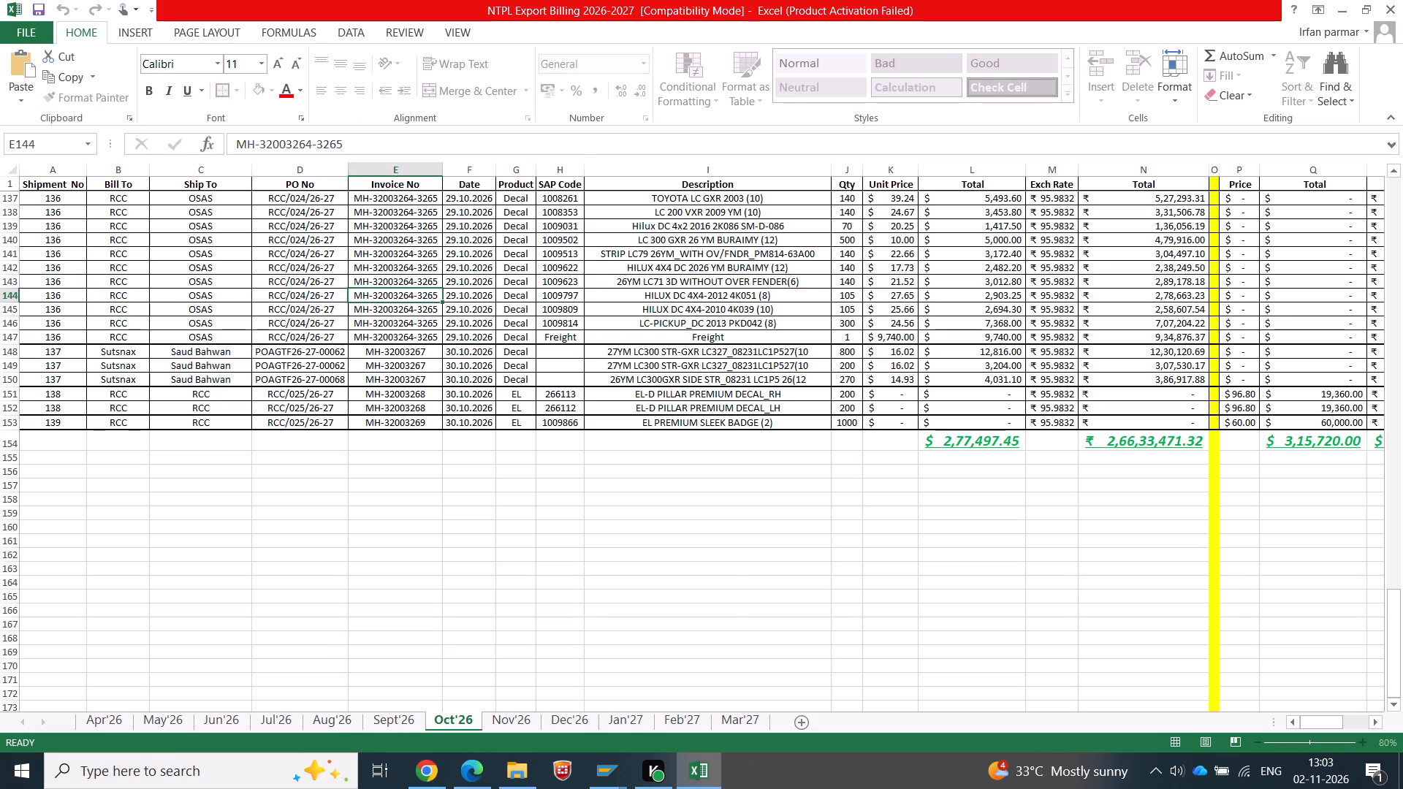
key(alt+Tab)
right_click(992, 398)
click(1063, 717)
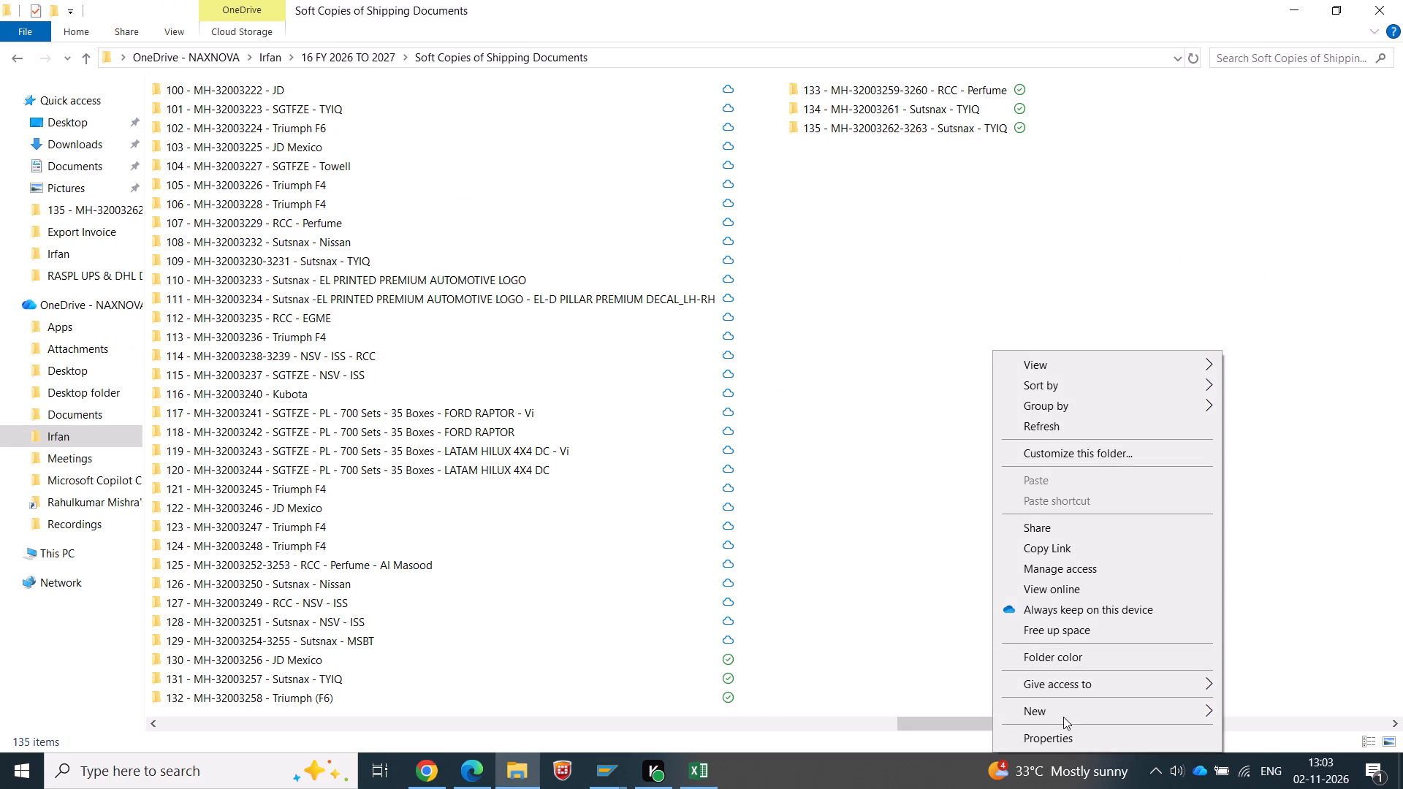
click(776, 458)
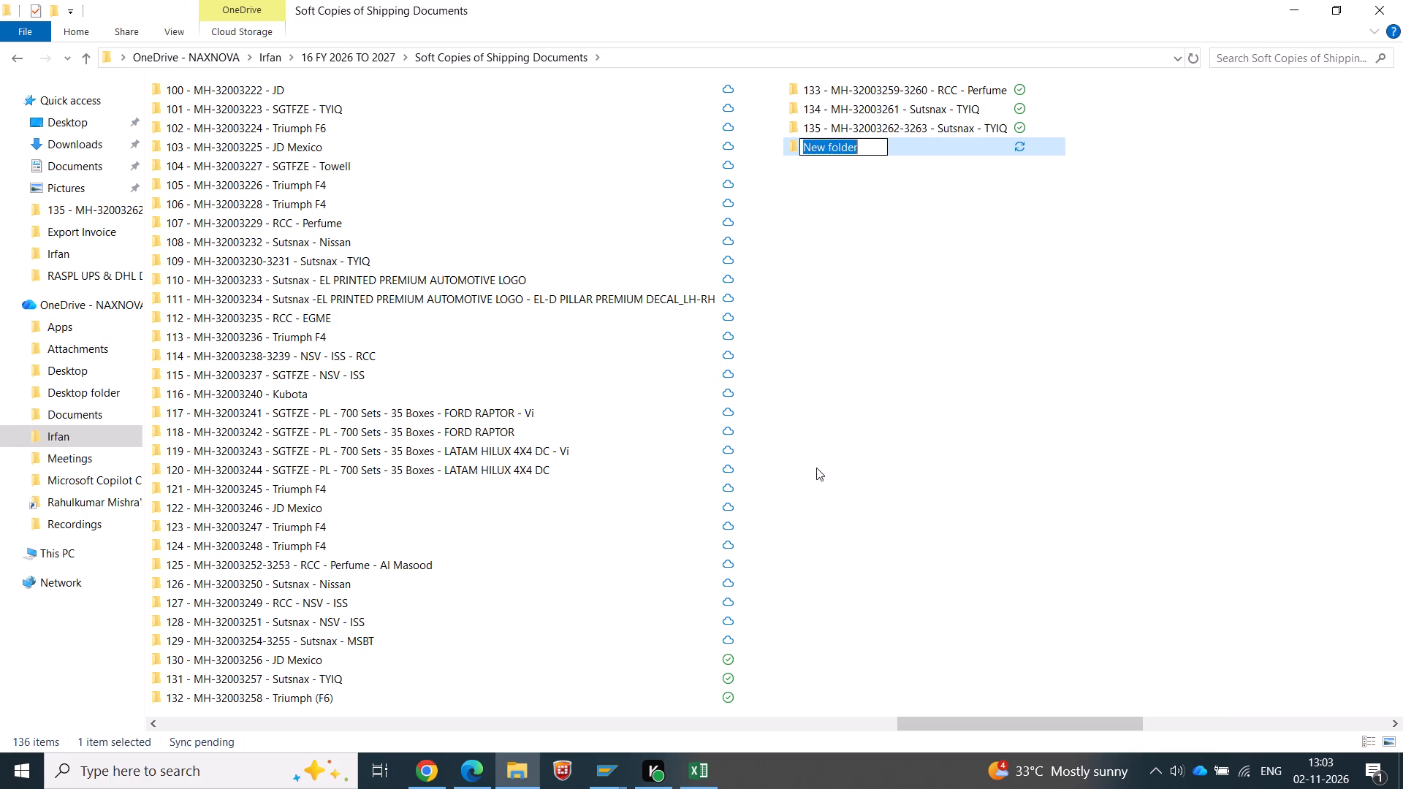
text(135)
key(BackSpace)
text(6)
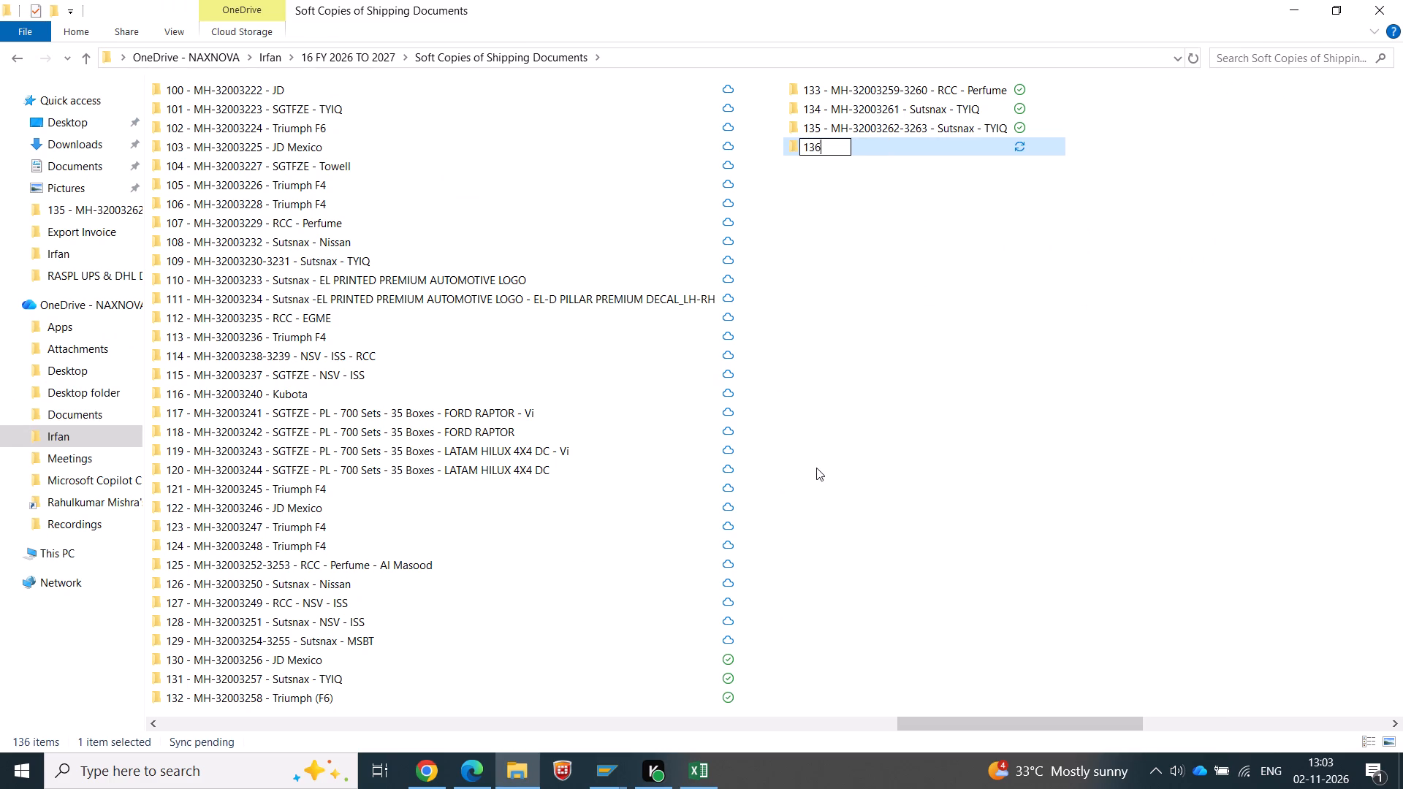
key(space)
key(Page_Down)
key(space)
key(ctrl+v)
key(space)
text(- RCC)
key(space)
key(space)
key(BackSpace)
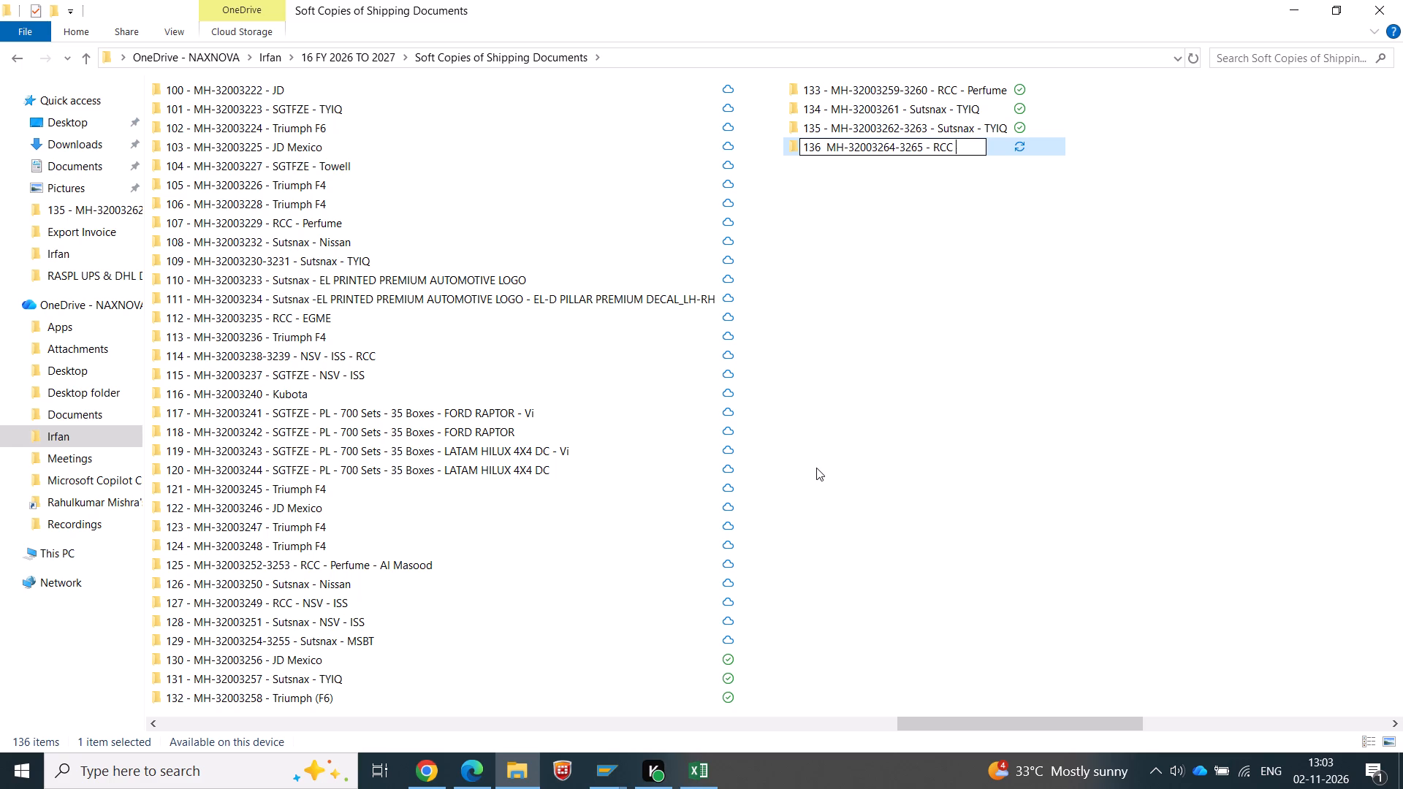
key(BackSpace)
key(space)
text(- OS)
key(BackSpace)
text(SAS)
key(Tab)
Check the shipment 136 rows in the billing sheet and the last folders in Soft Copies of Shipping Documents.
key(alt+Tab)
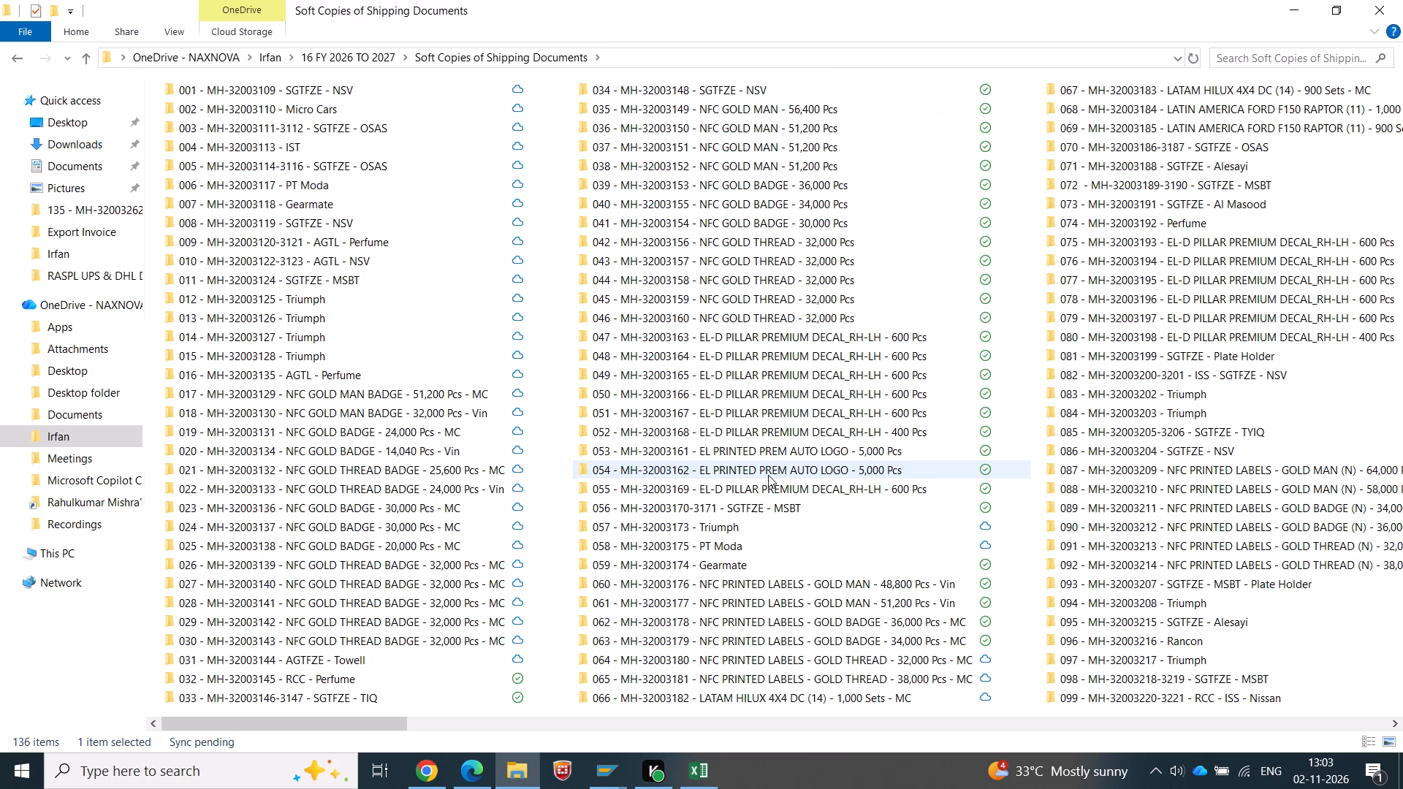
scroll(102, 443, up, 9)
scroll(181, 434, up, 6)
scroll(193, 407, down, 8)
scroll(243, 365, down, 3)
click(281, 388)
key(alt+Tab)
scroll(1105, 308, down, 7)
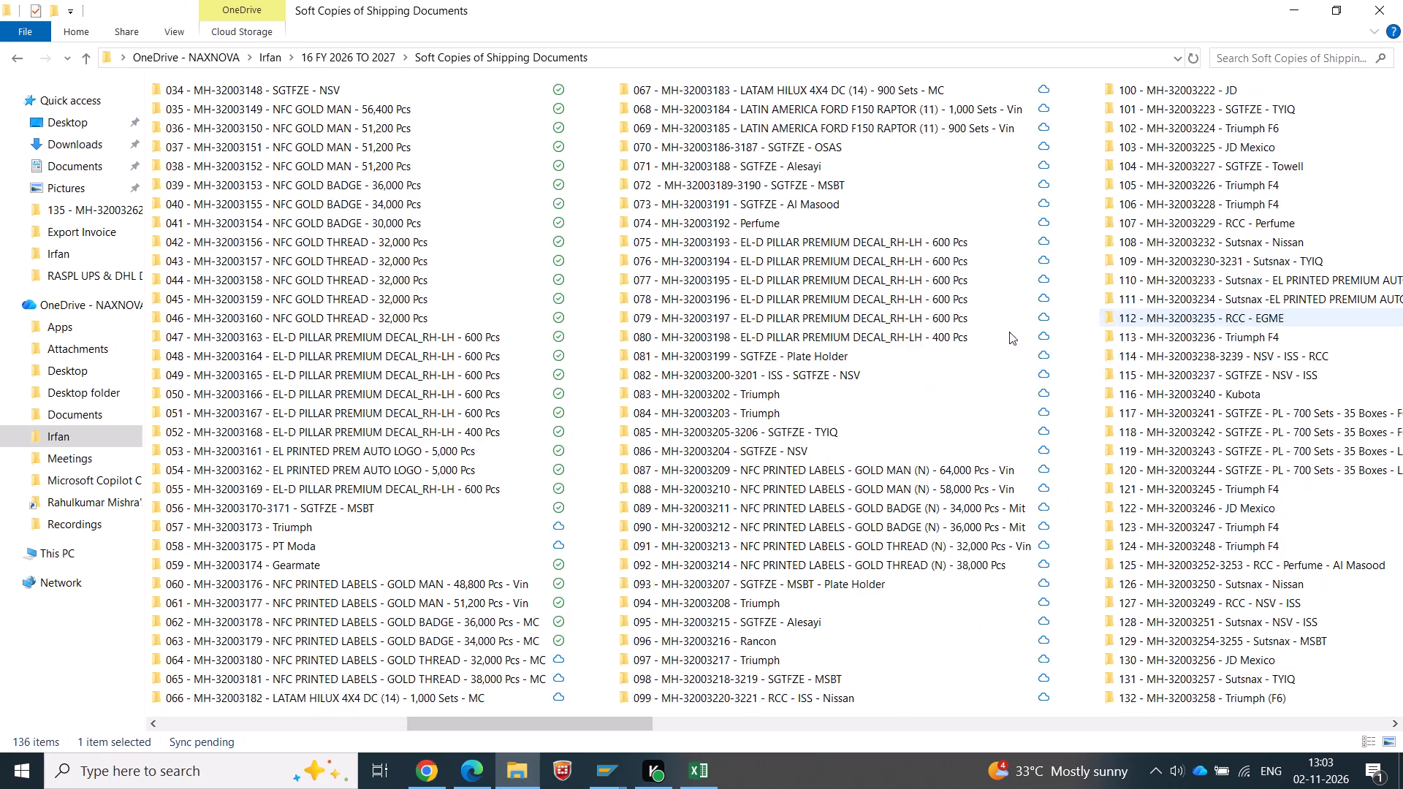
scroll(957, 355, down, 4)
click(1001, 435)
In the Oct'26 billing sheet, copy shipment 137's invoice number, MH-32003267.
key(alt+Tab)
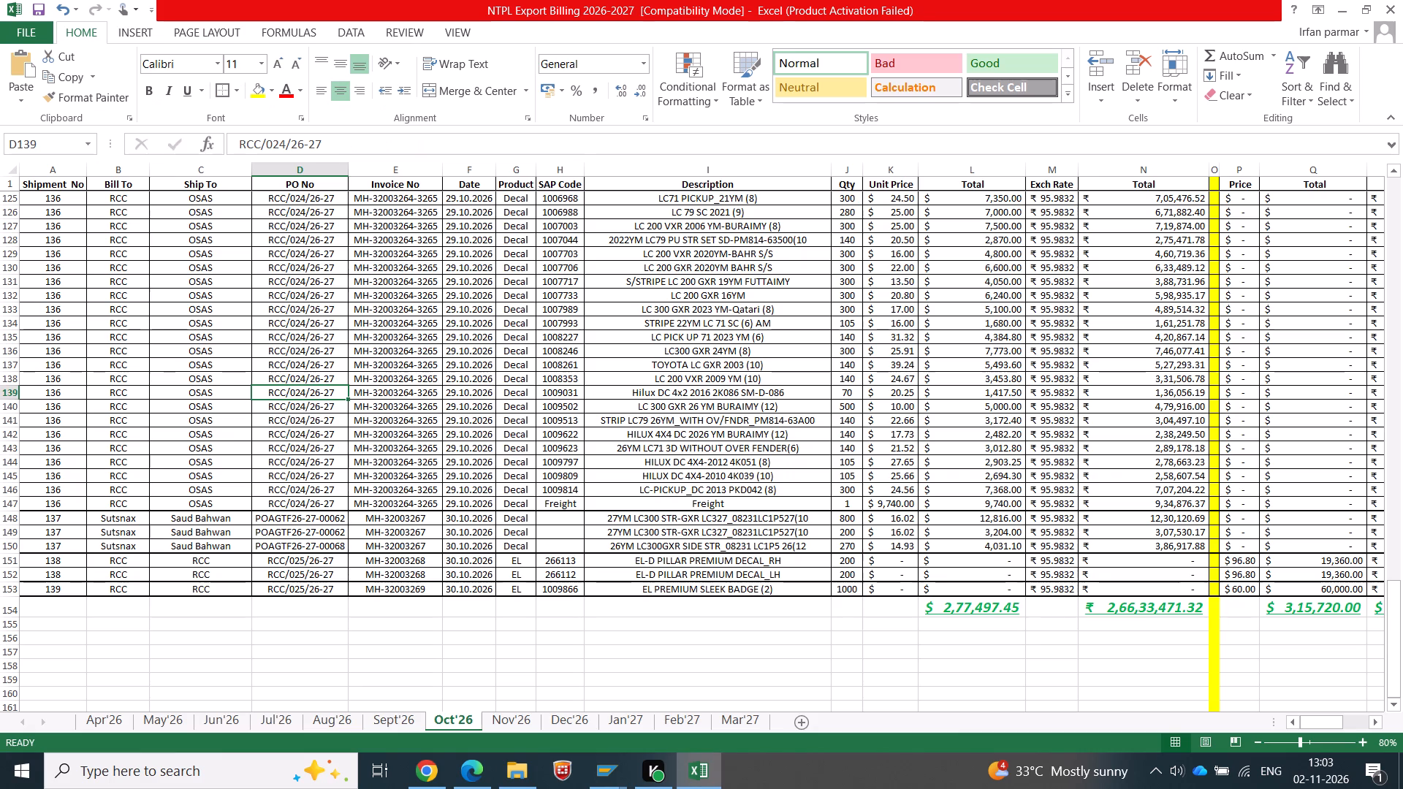
click(122, 522)
key(Tab)
key(Tab)
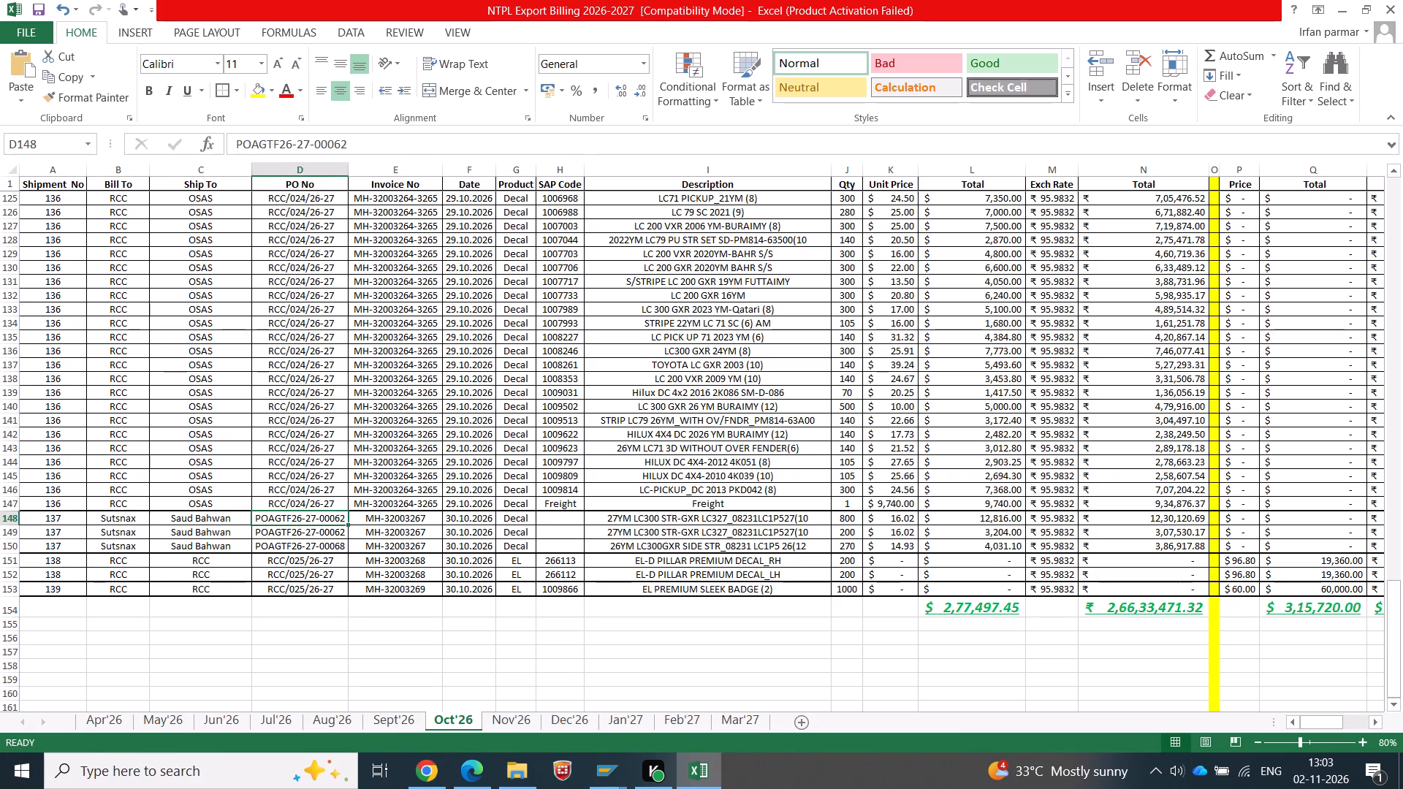
key(Tab)
drag(323, 140, 160, 130)
key(ctrl+c)
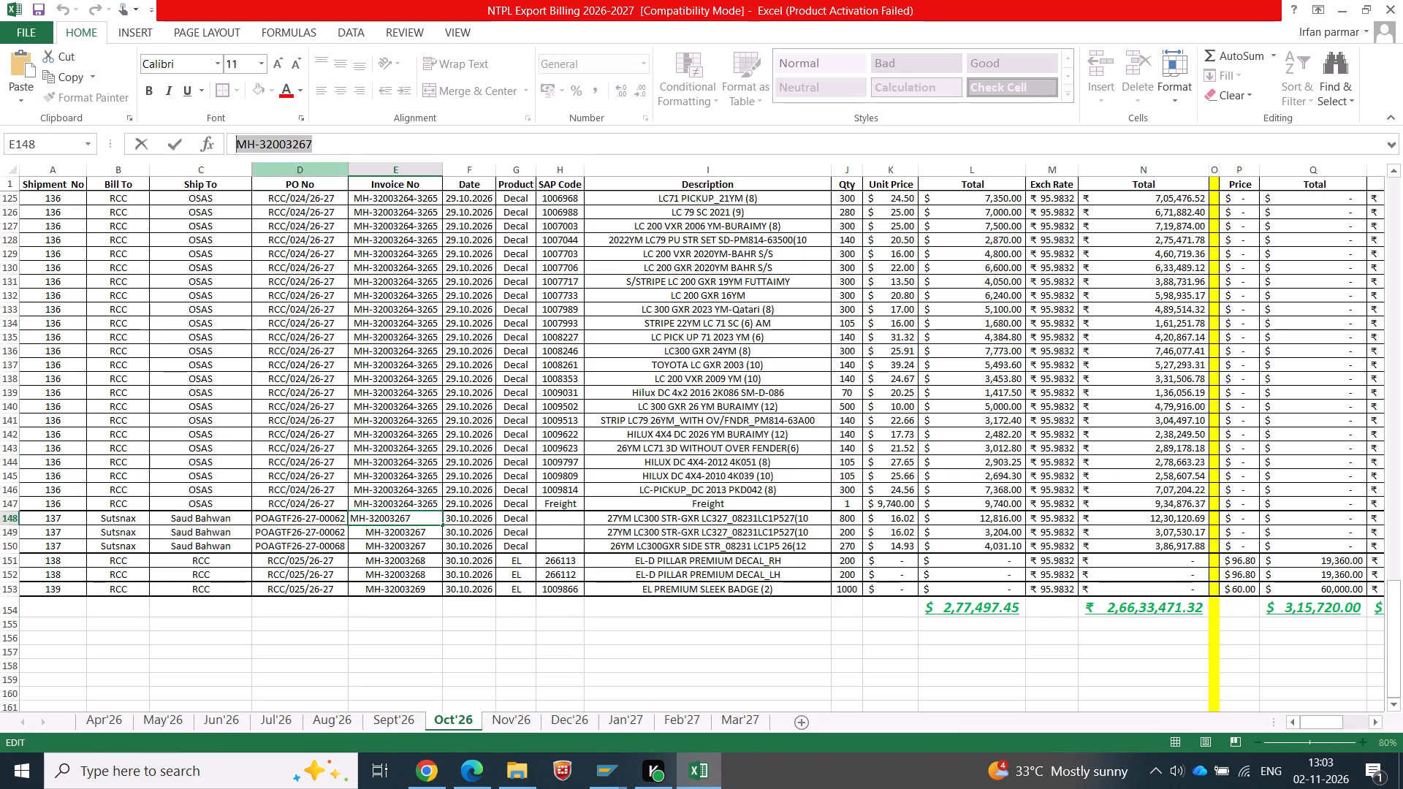
key(Tab)
Create a folder in Soft Copies of Shipping Documents named "137 - MH-32003267 - Sutsnax - MSBT".
key(alt+Tab)
right_click(715, 422)
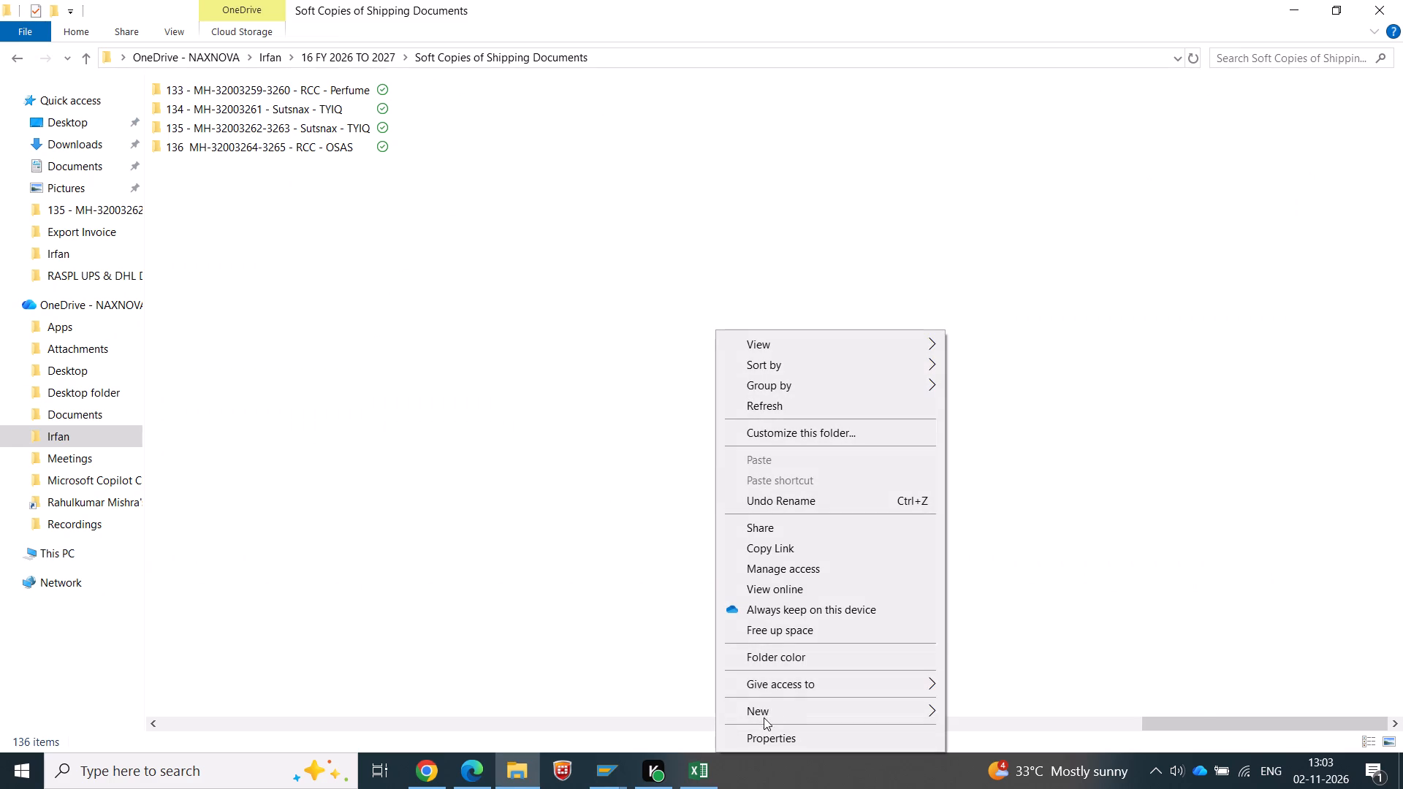
click(762, 714)
click(987, 458)
text(137 -)
key(space)
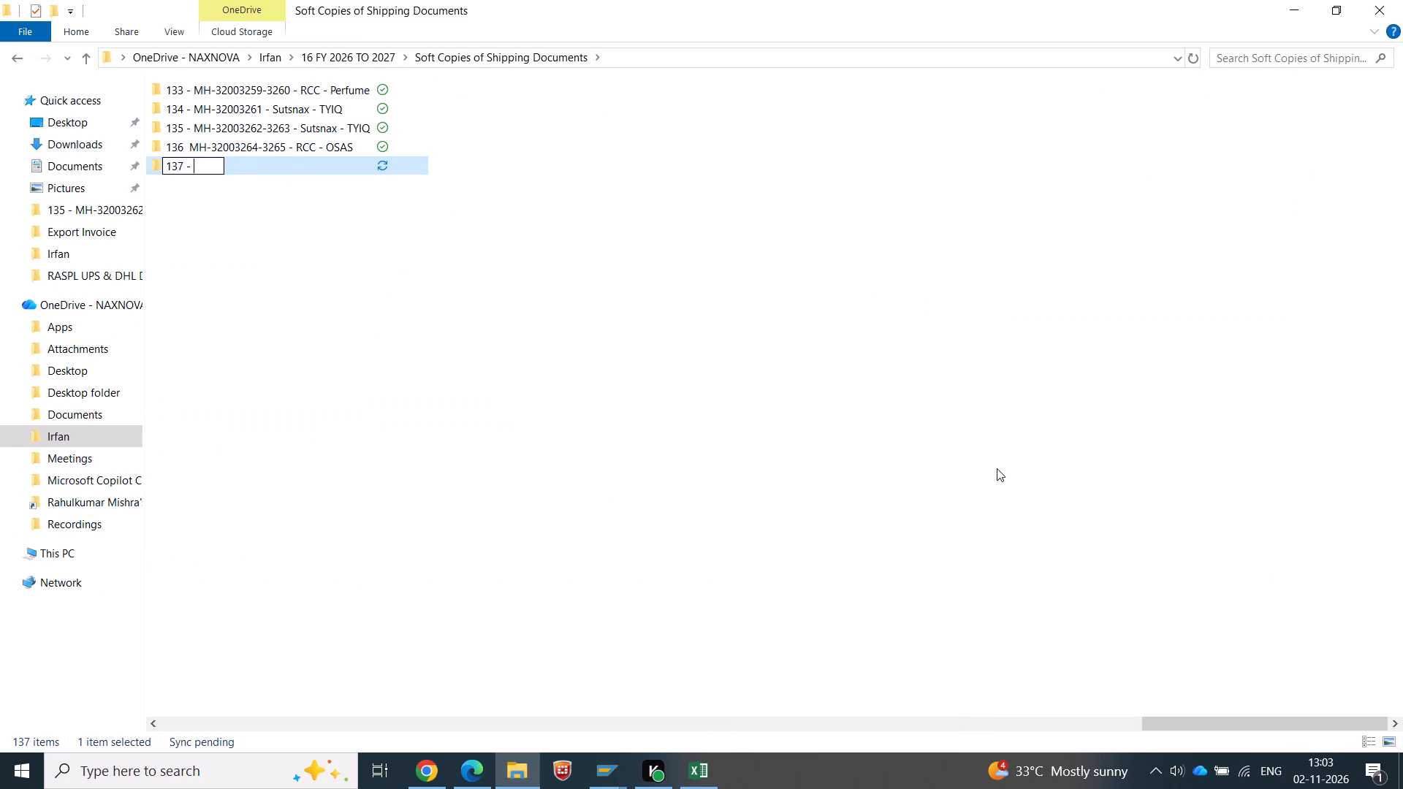
key(ctrl+v)
key(space)
text(- Sutsnax)
key(space)
key(Page_Down)
key(space)
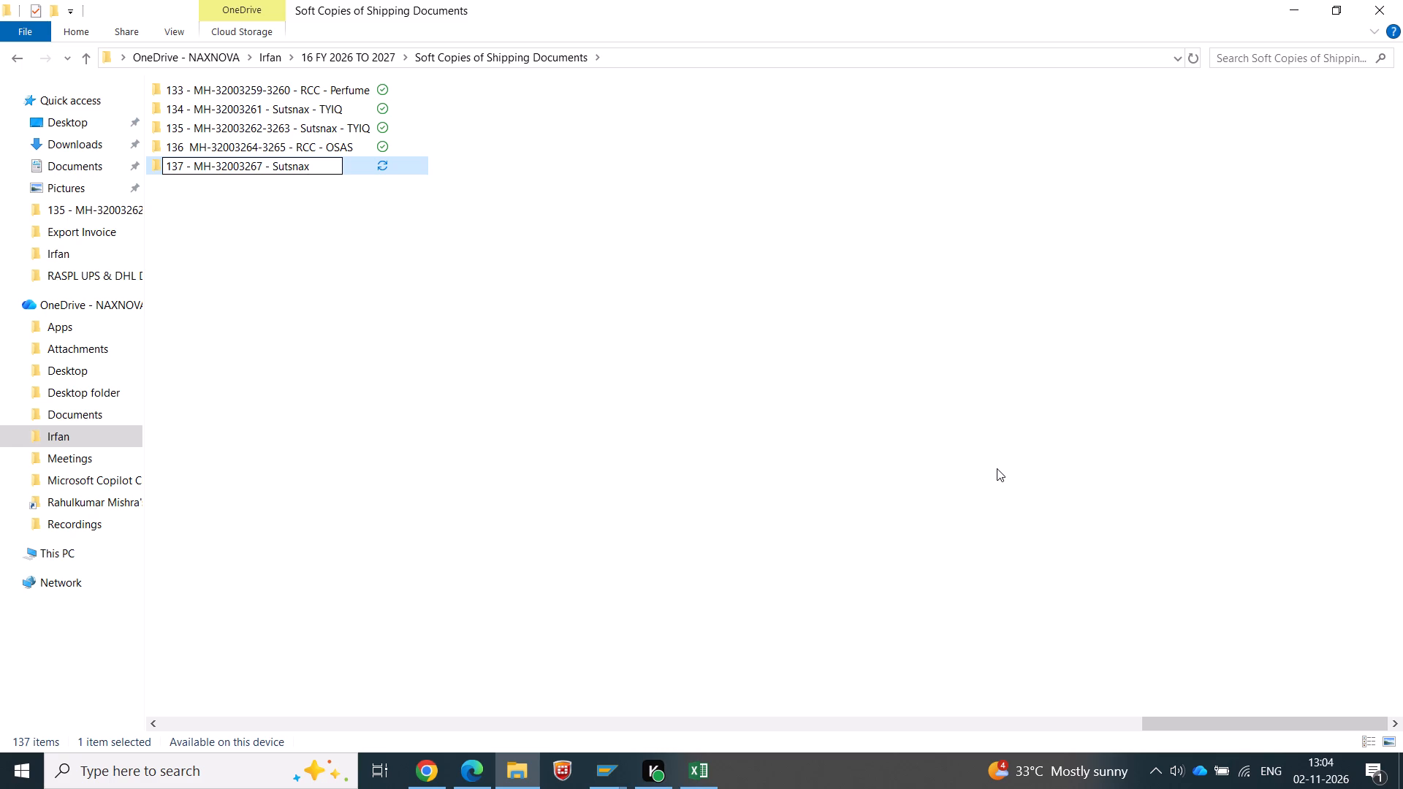
key(BackSpace)
key(BackSpace)
key(space)
key(Page_Down)
key(space)
key(BackSpace)
key(BackSpace)
key(space)
text(-)
key(space)
text(MSBT)
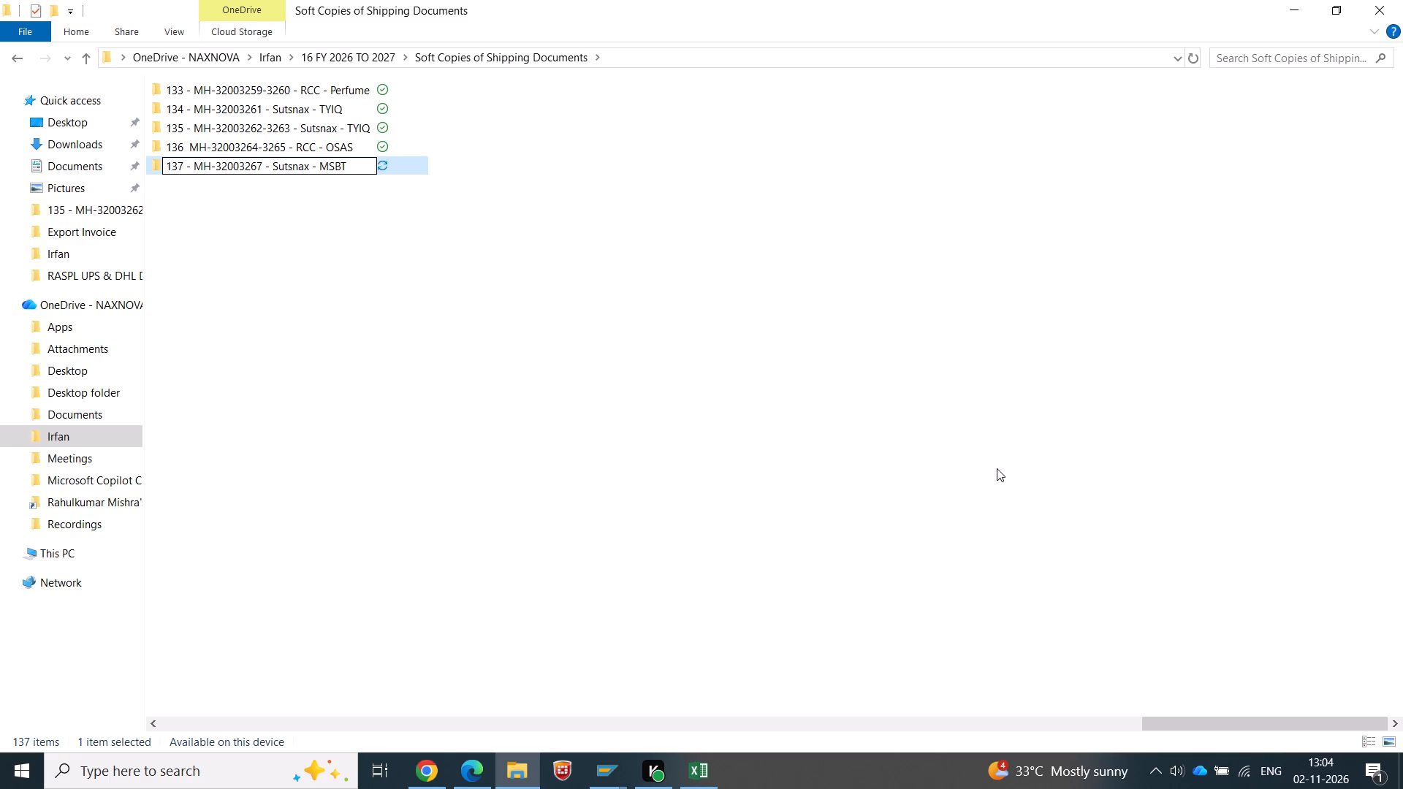
click(984, 455)
key(alt+Tab)
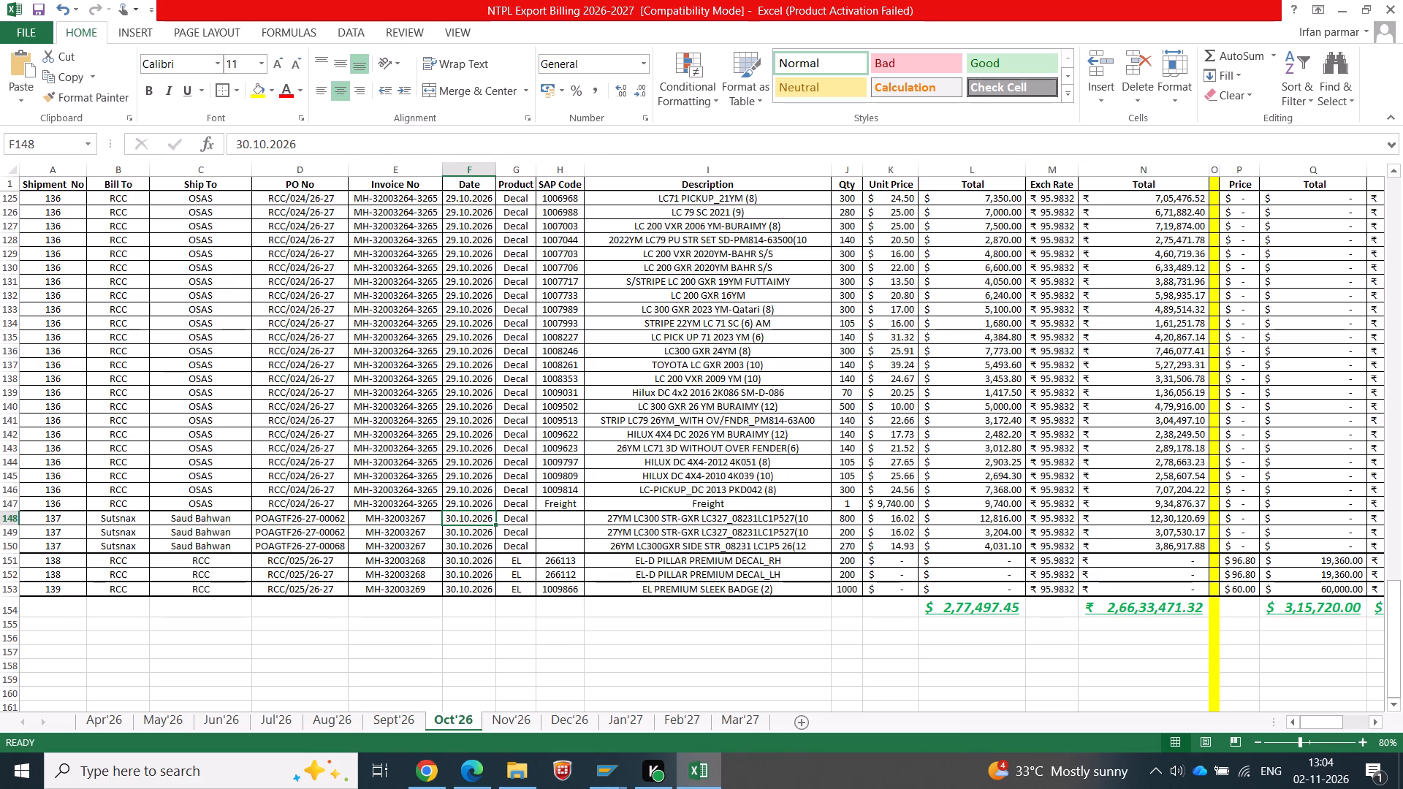
key(alt+Tab)
key(alt+Tab)
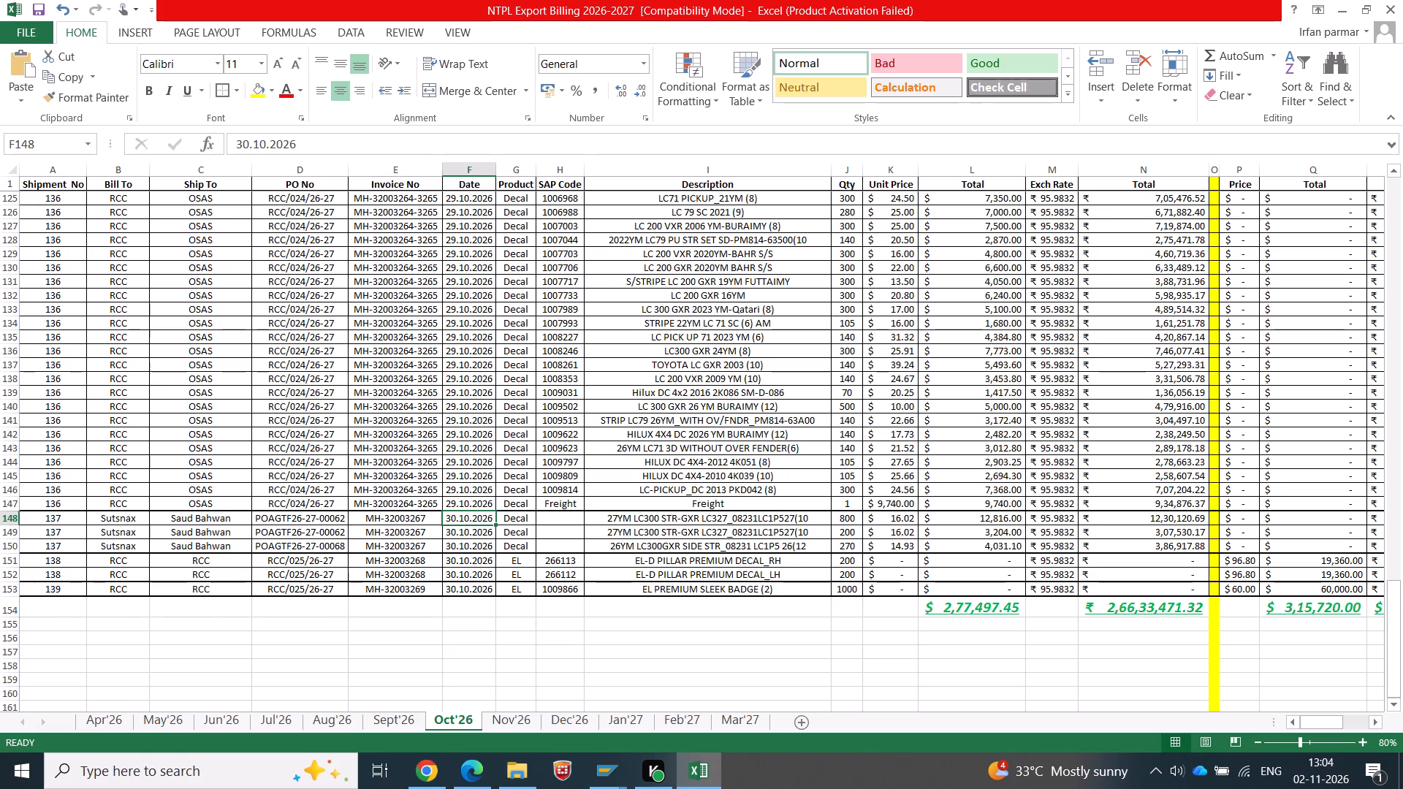
scroll(160, 555, up, 1)
scroll(151, 578, down, 1)
click(119, 559)
key(Tab)
key(Tab)
key(Tab)
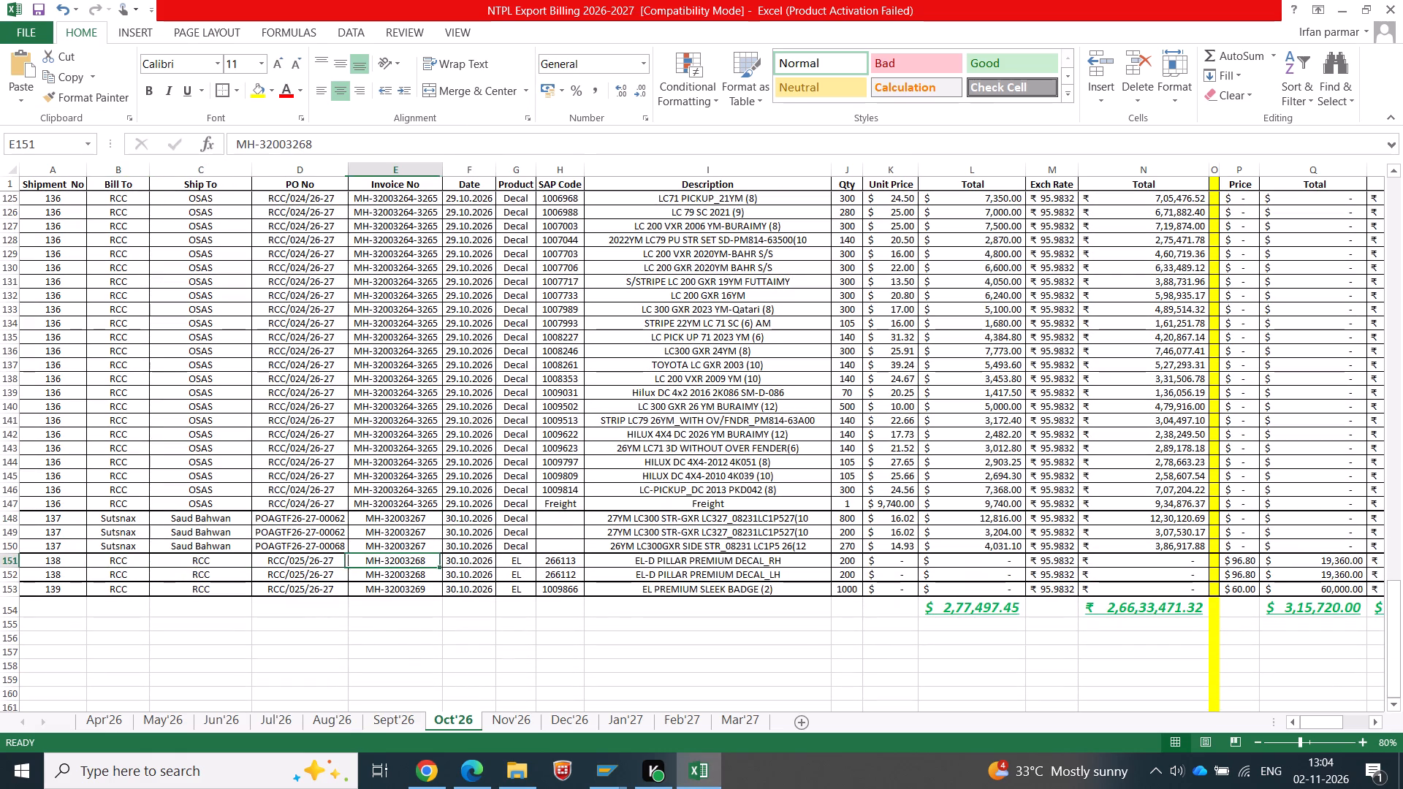
drag(341, 140, 128, 145)
key(ctrl+c)
key(Tab)
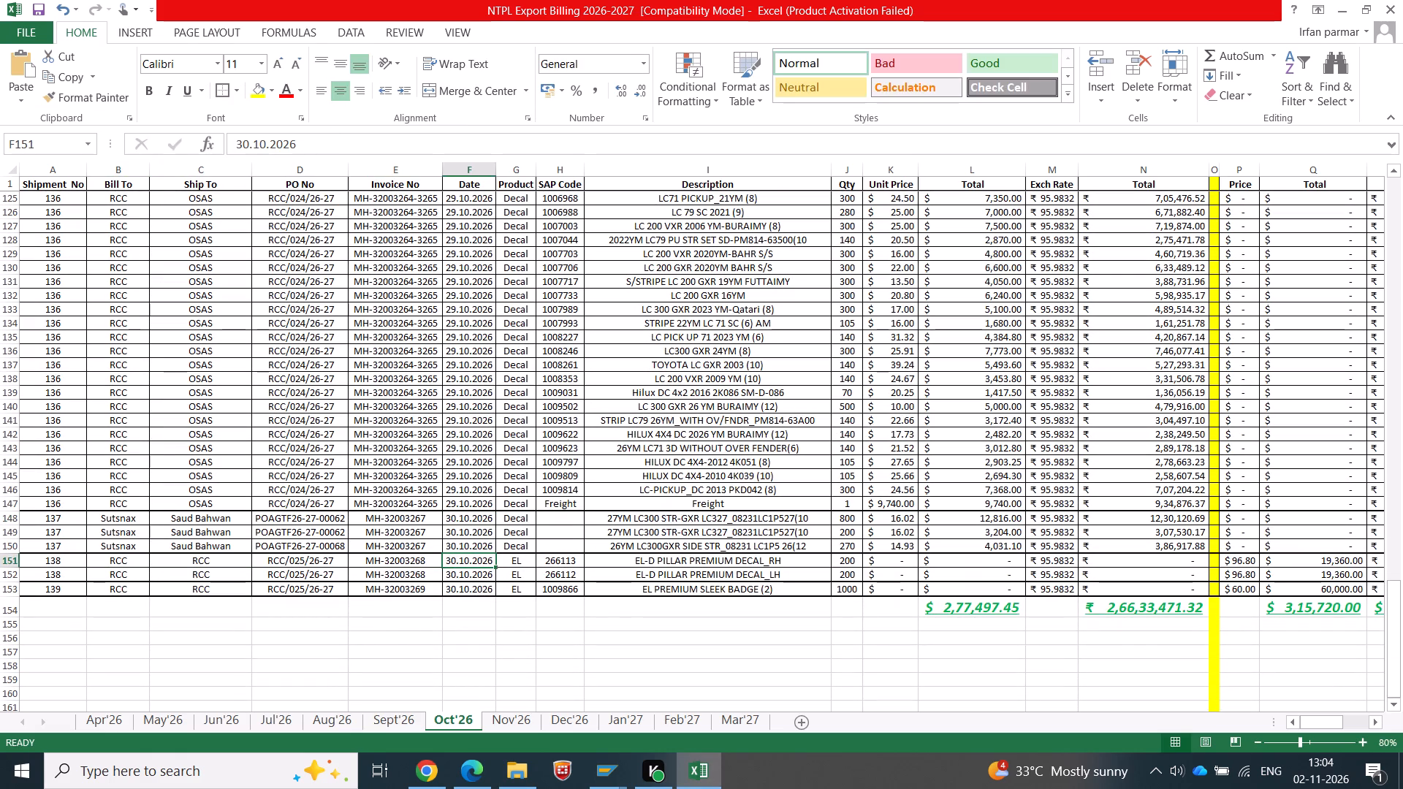
Create a folder in Soft Copies of Shipping Documents named "138 - MH-32003268 -".
key(alt+Tab)
right_click(277, 416)
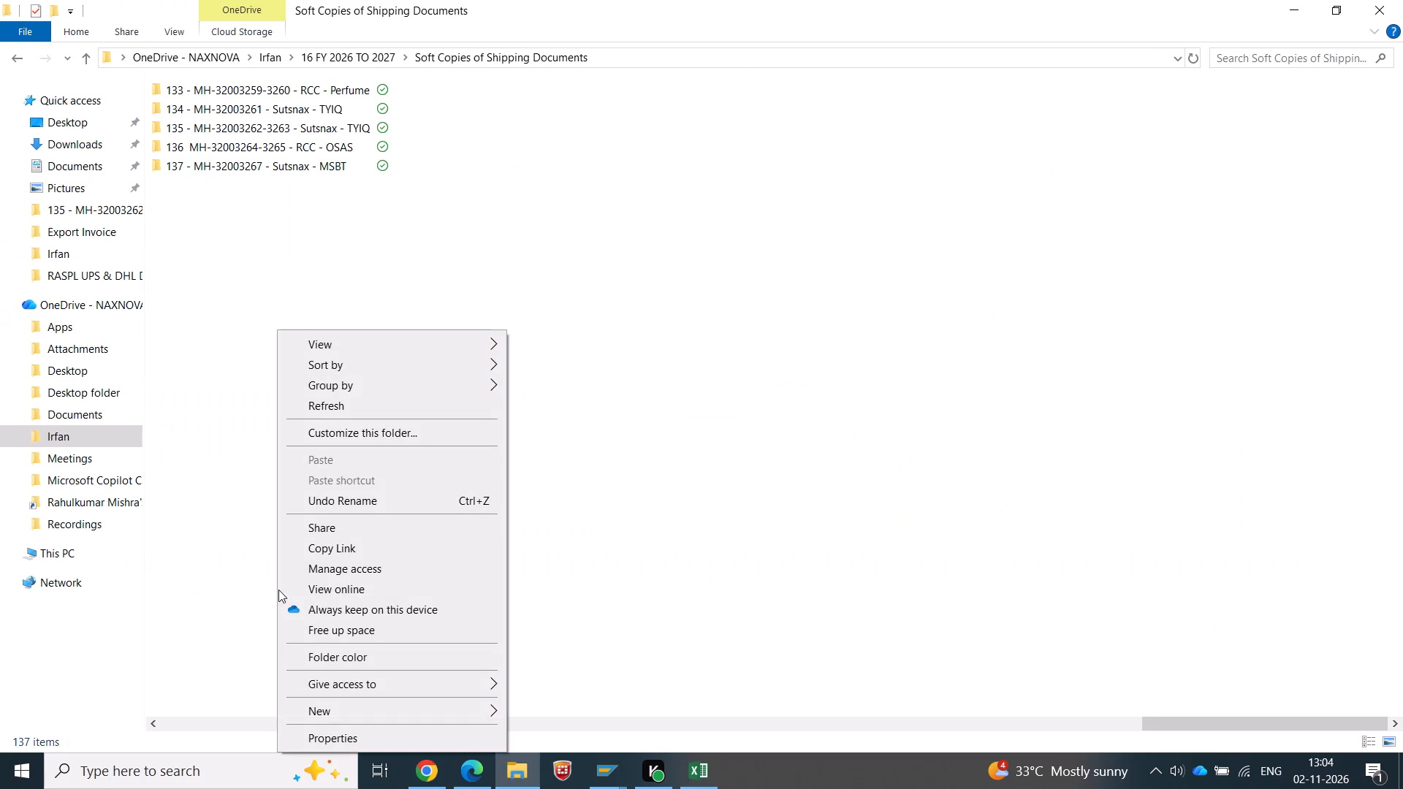
click(327, 715)
click(543, 454)
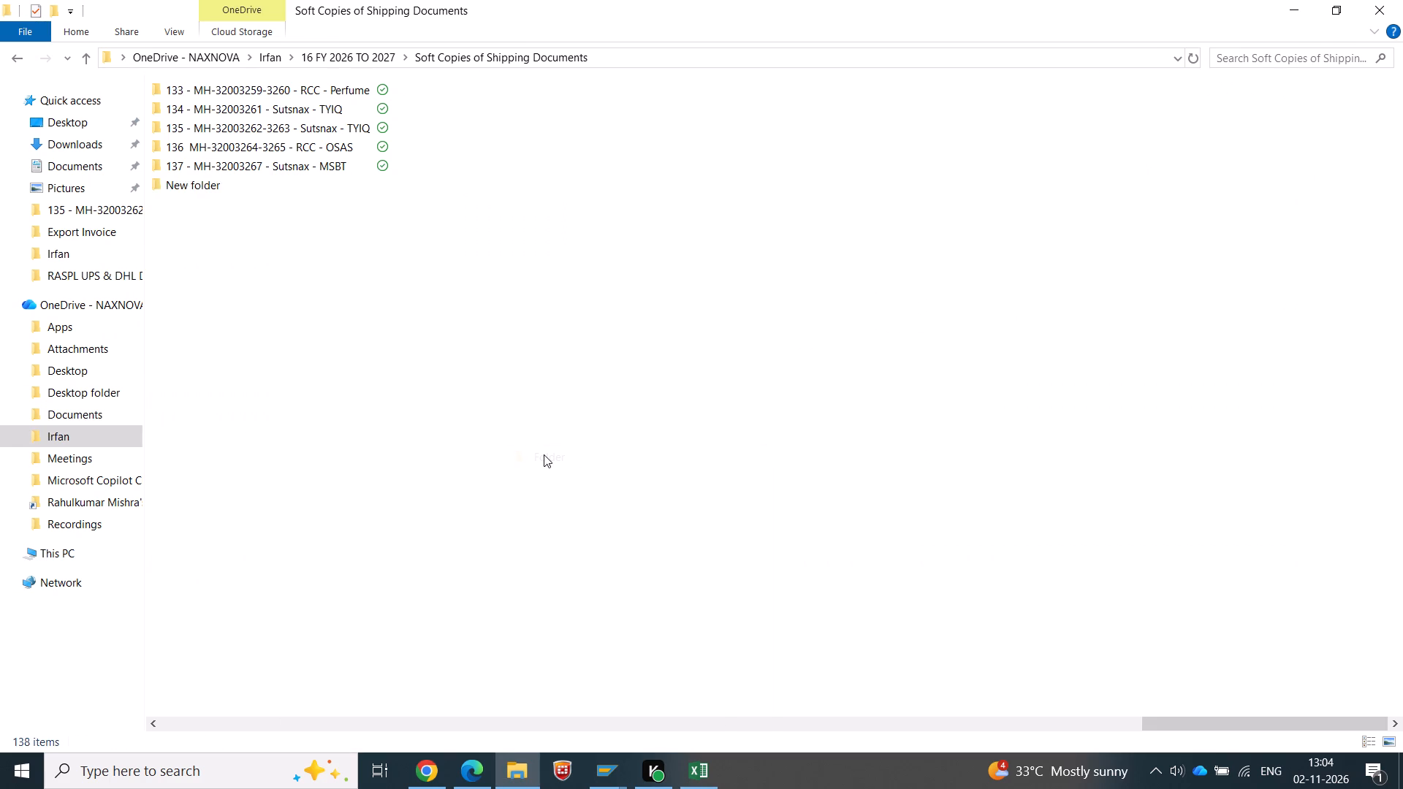
text(138)
key(space)
key(Page_Down)
key(space)
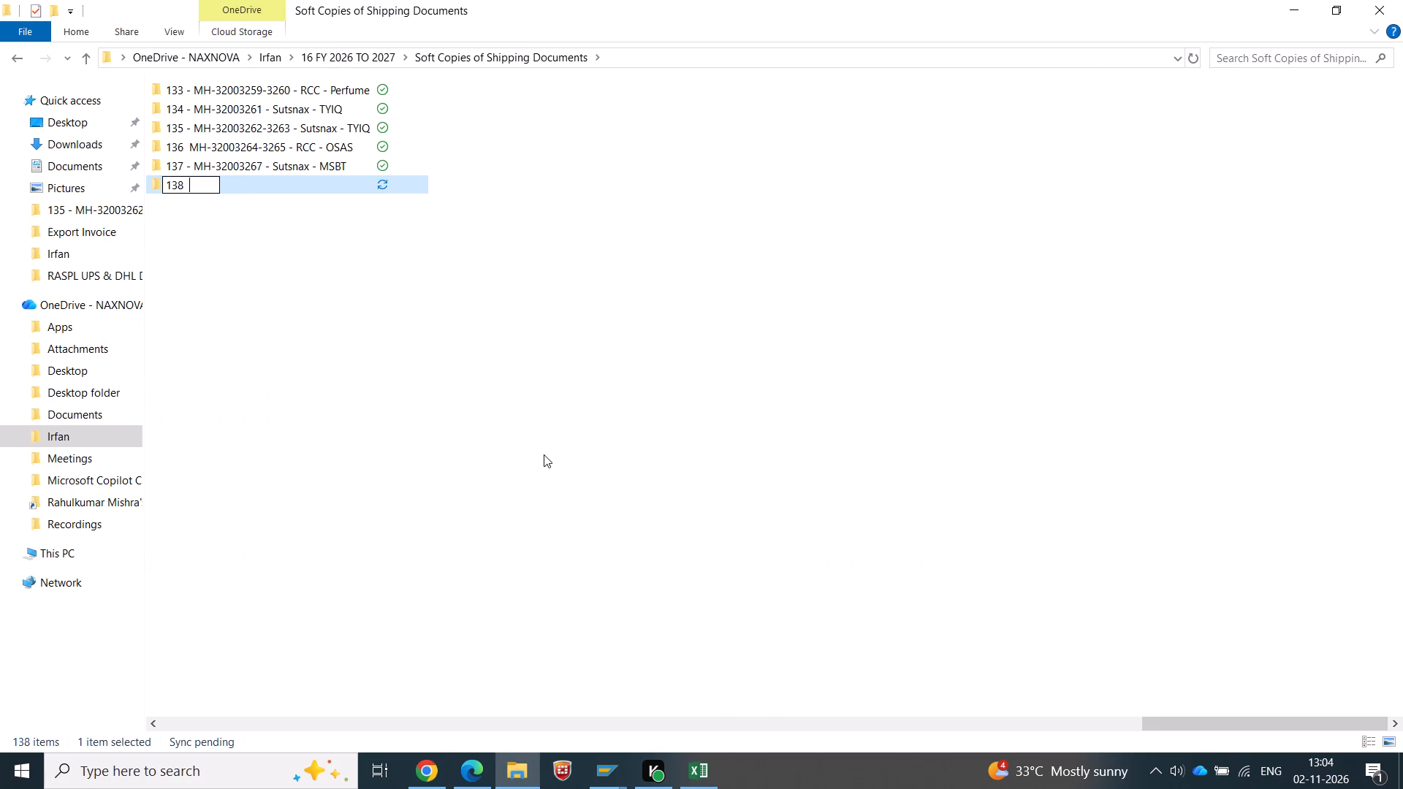
key(BackSpace)
key(BackSpace)
key(space)
text(-)
key(space)
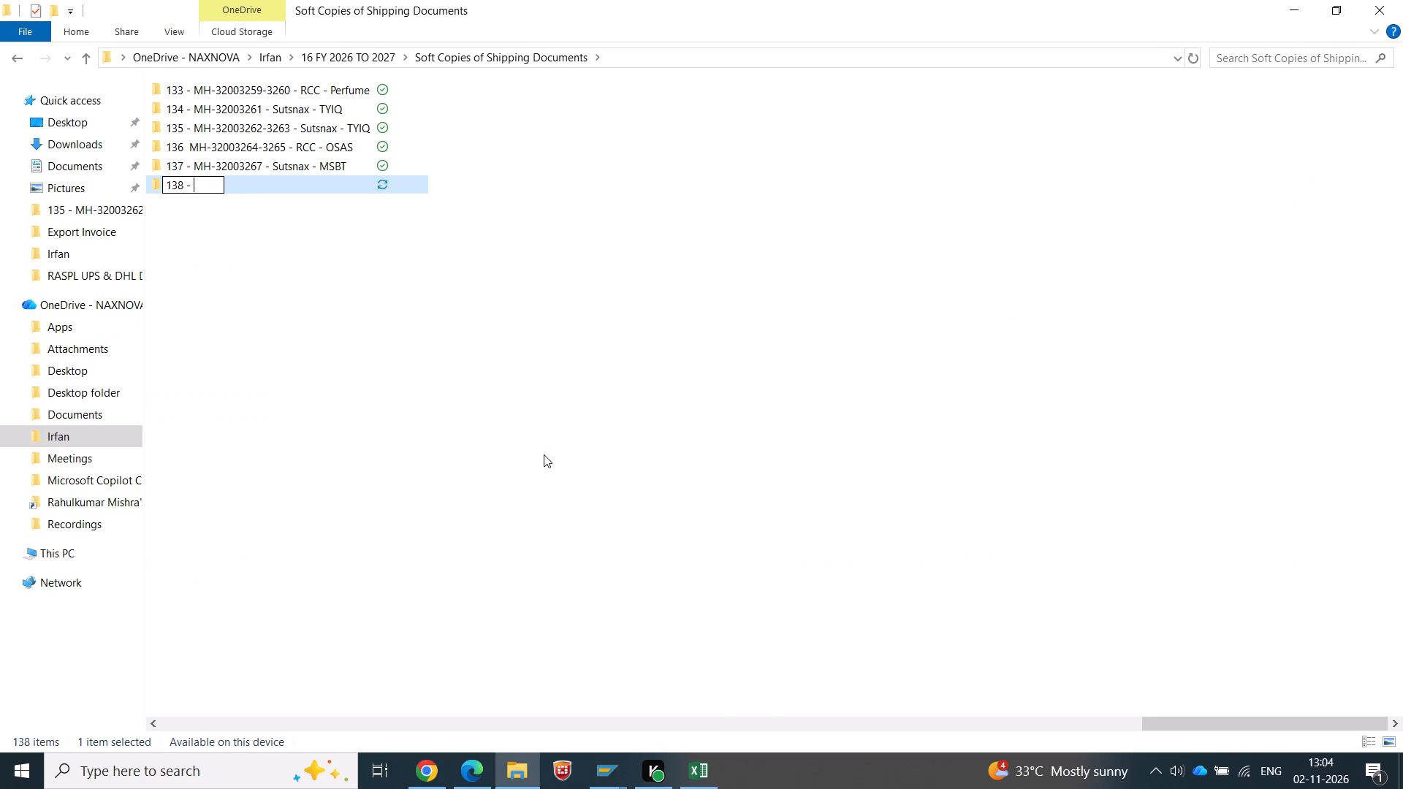
key(ctrl+v)
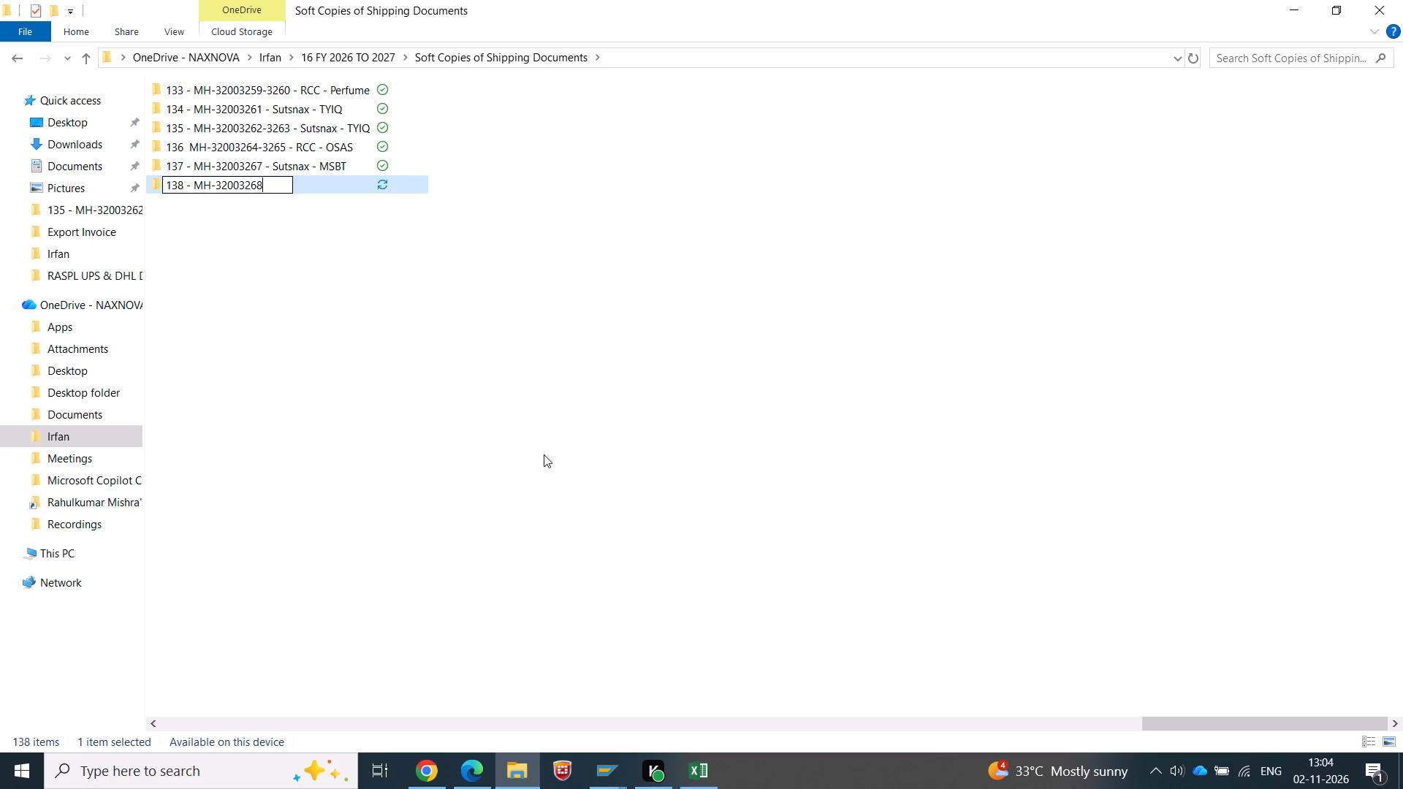
key(space)
text(-)
key(space)
In the Oct'26 billing sheet, copy "EL-D PILLAR PREMIUM DECAL" from shipment 138's RH item description, without the _RH suffix.
key(alt+Tab)
key(Tab)
key(Tab)
key(Tab)
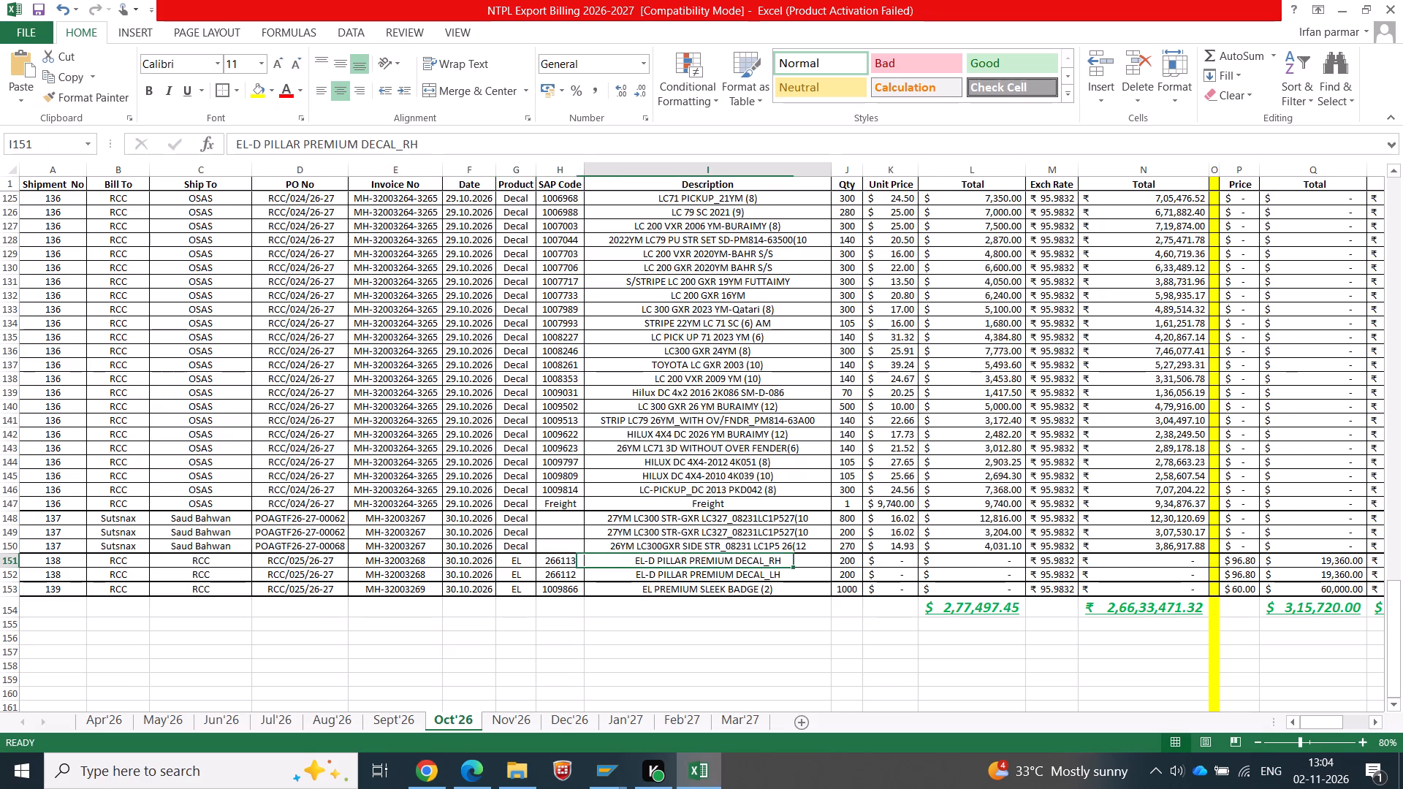
key(alt+Tab)
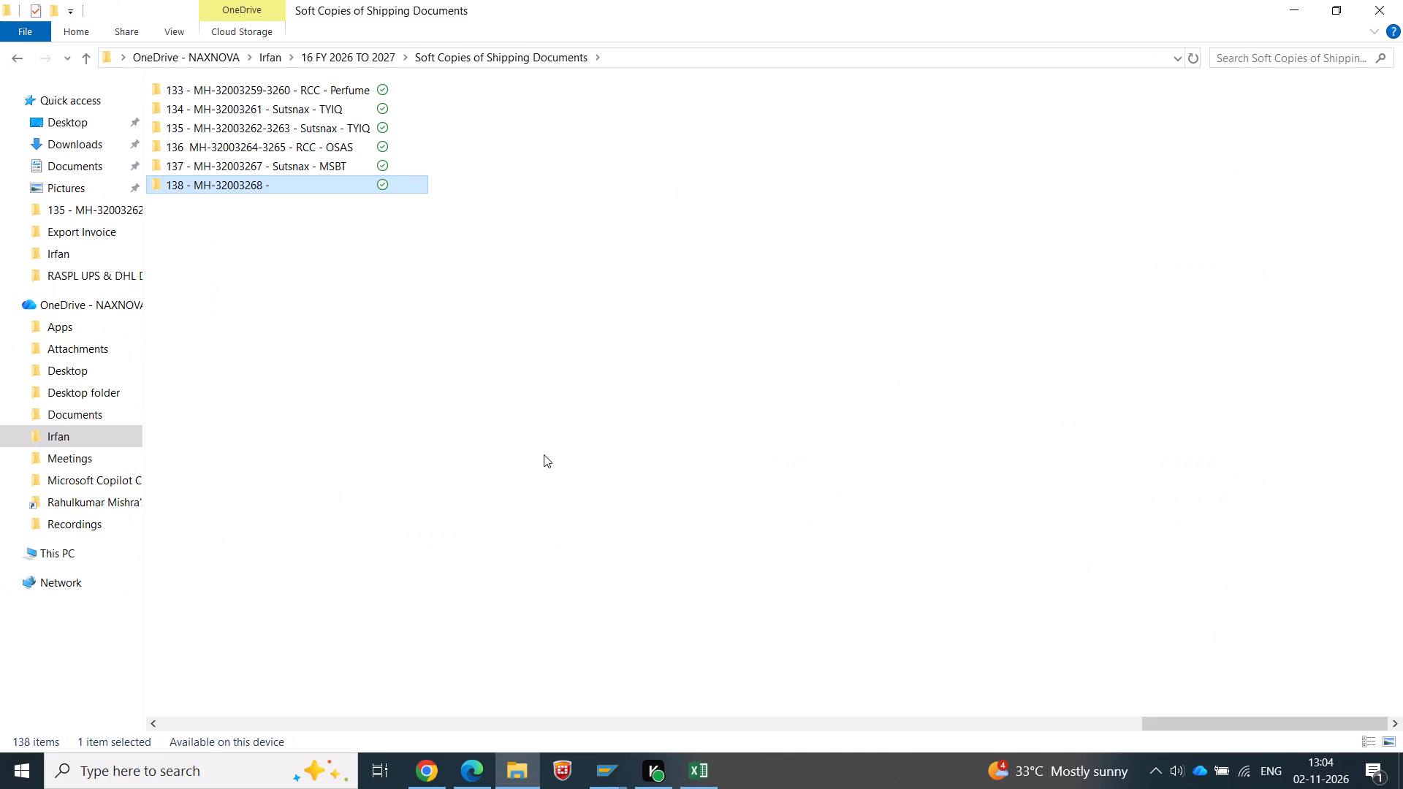
key(alt+Tab)
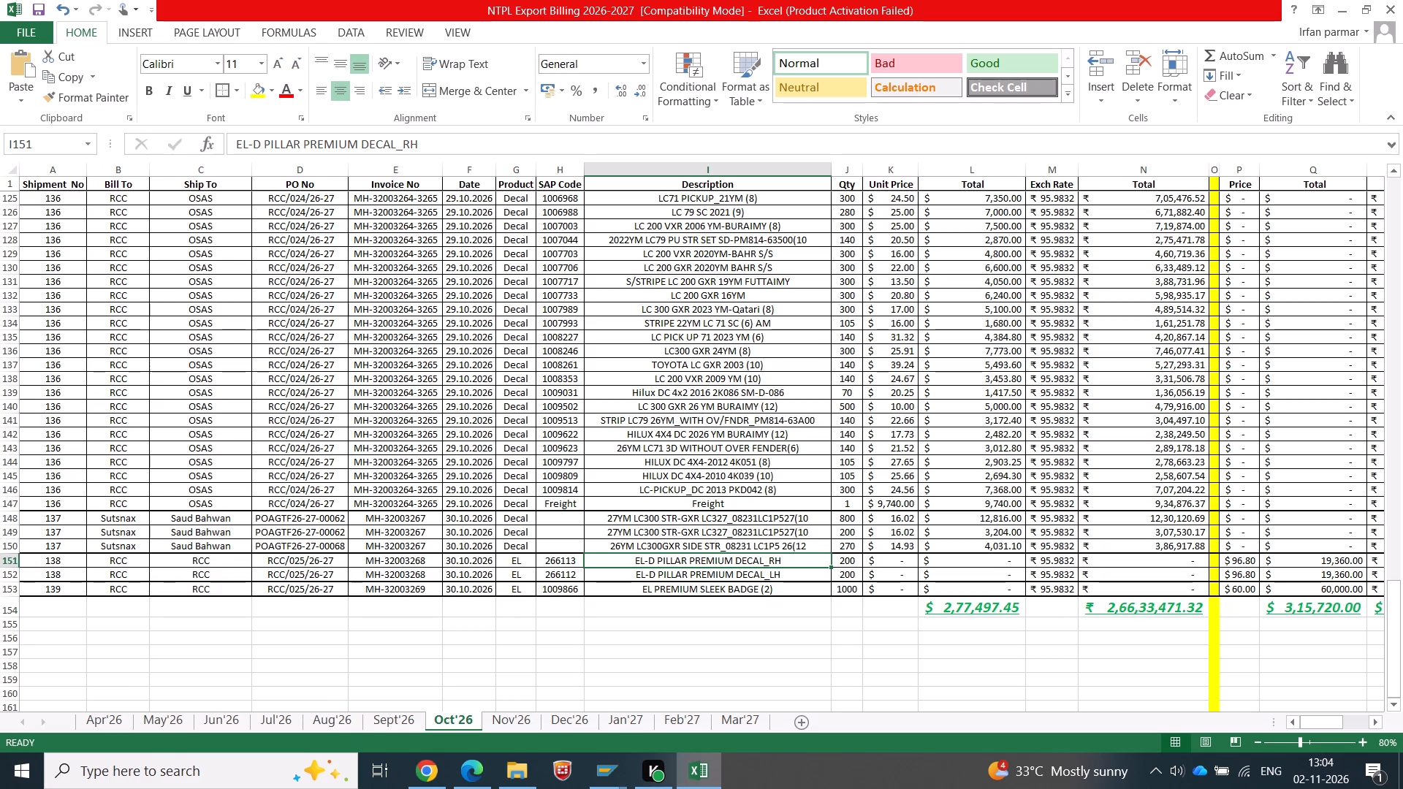
drag(395, 144, 46, 128)
key(ctrl+c)
key(Tab)
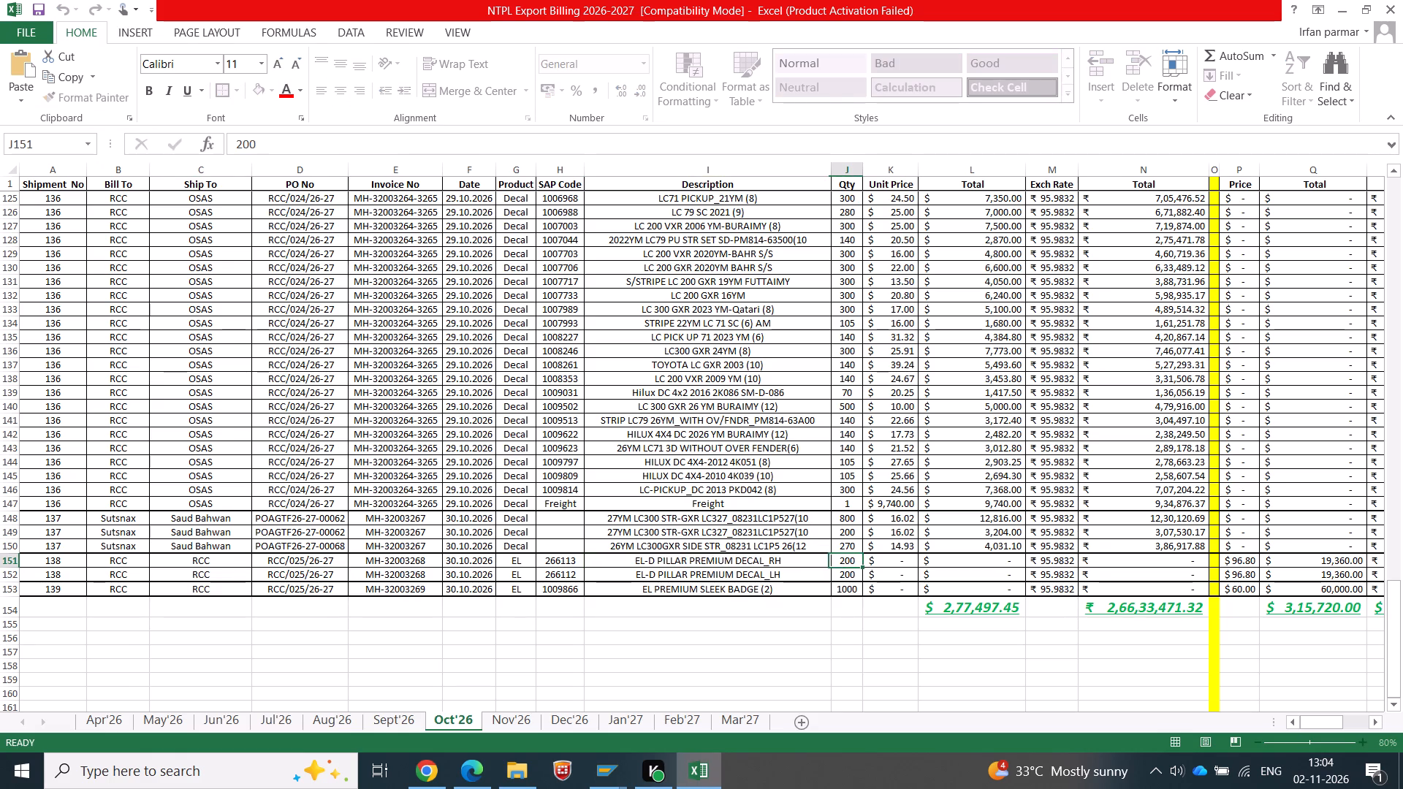
Rename the shipment 138 folder as "138 - MH-32003268 - EL-D PILLAR PREMIUM DECAL LH-RH".
key(alt+Tab)
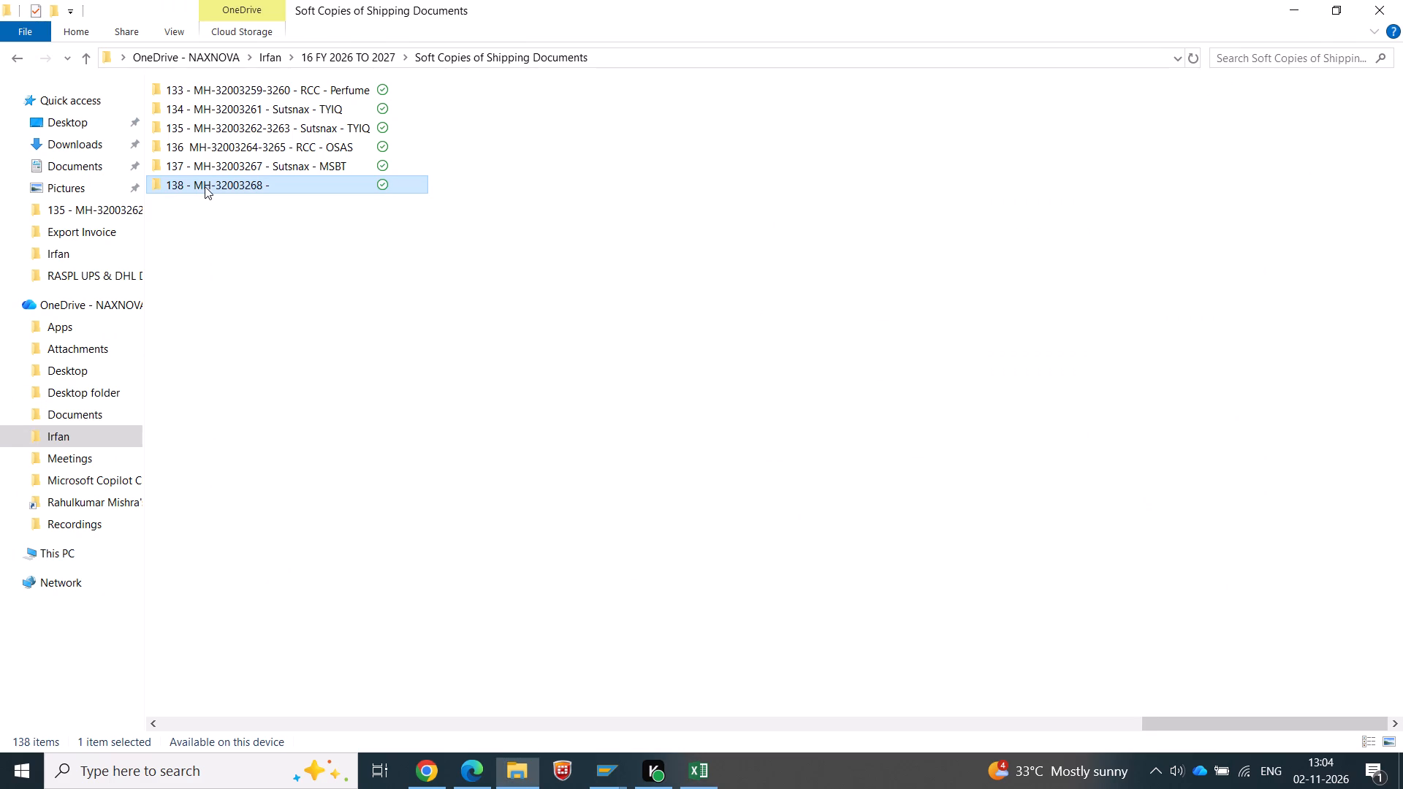
key(F2)
click(278, 188)
key(space)
key(ctrl+v)
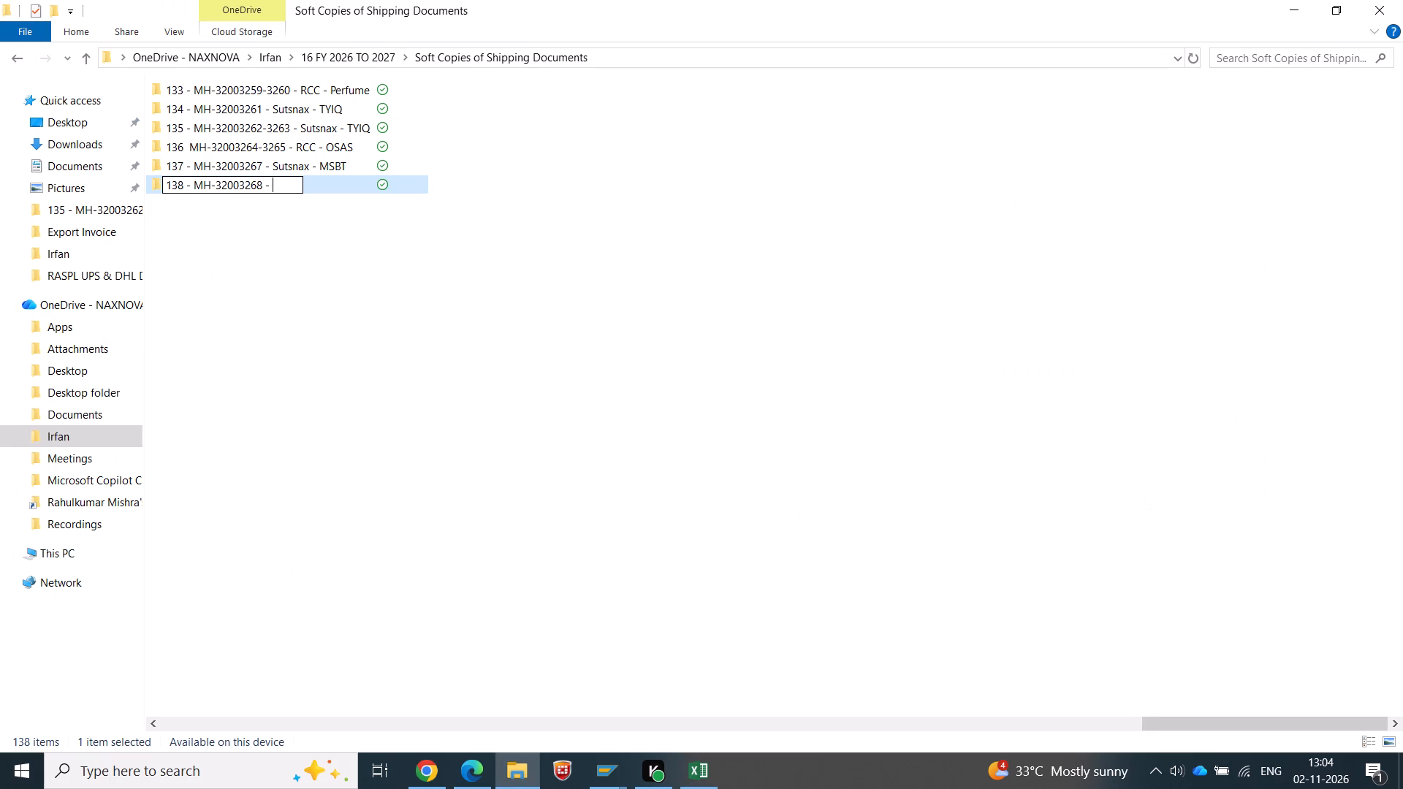
key(space)
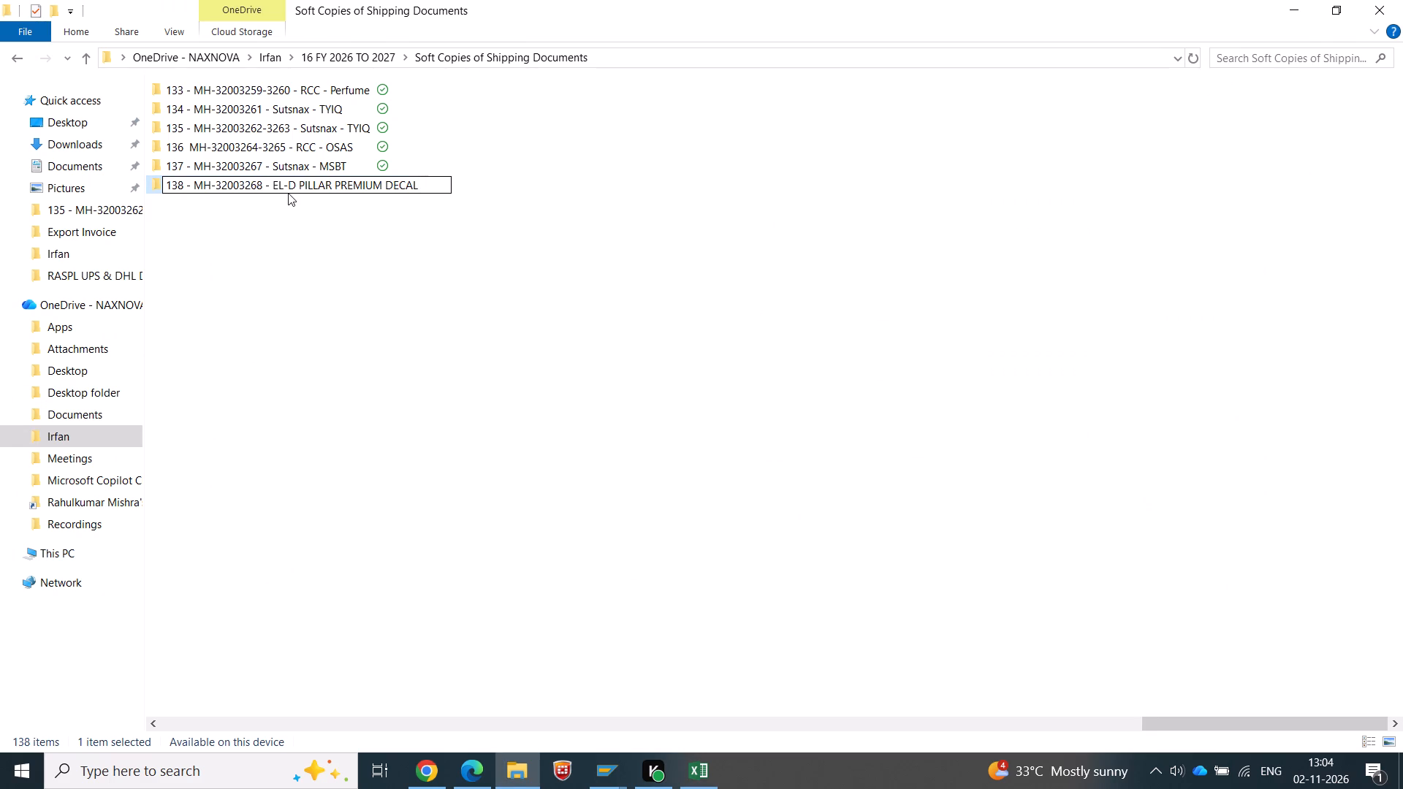
text(LH-R)
key(shift+h)
click(308, 314)
key(alt+Tab)
key(Tab)
key(Tab)
key(Tab)
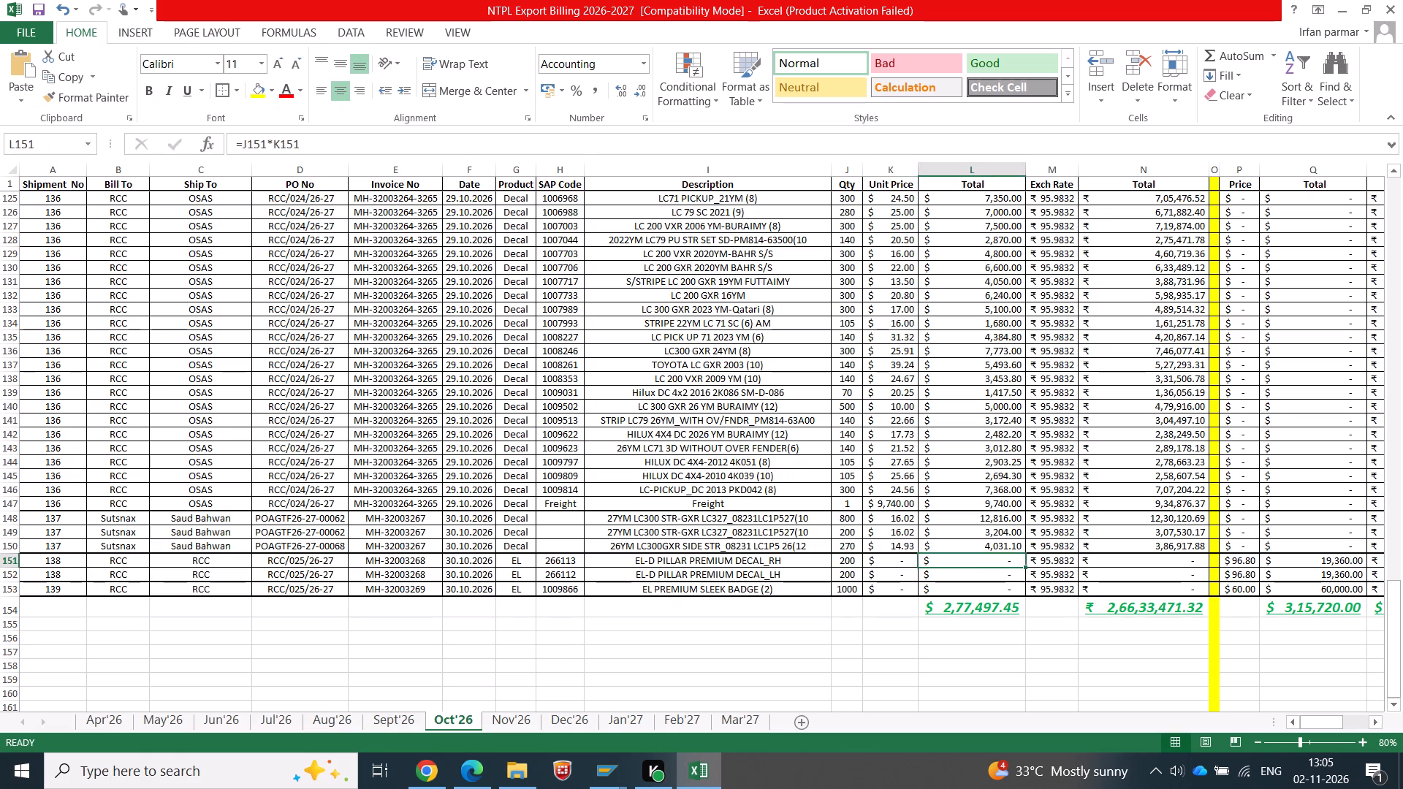
key(Tab)
key(Tab)
click(296, 576)
click(293, 599)
click(294, 588)
key(Tab)
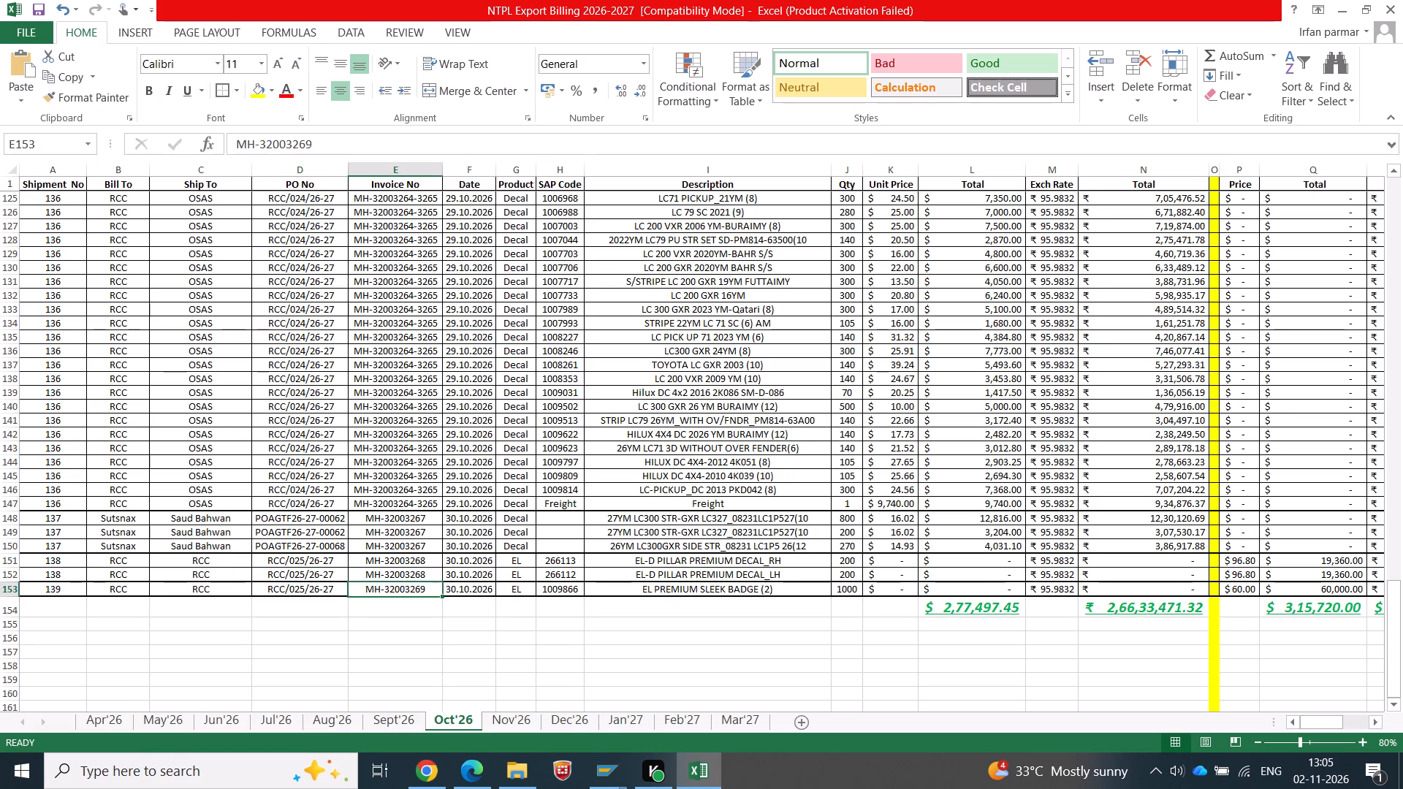
drag(338, 140, 135, 138)
key(ctrl+c)
key(Tab)
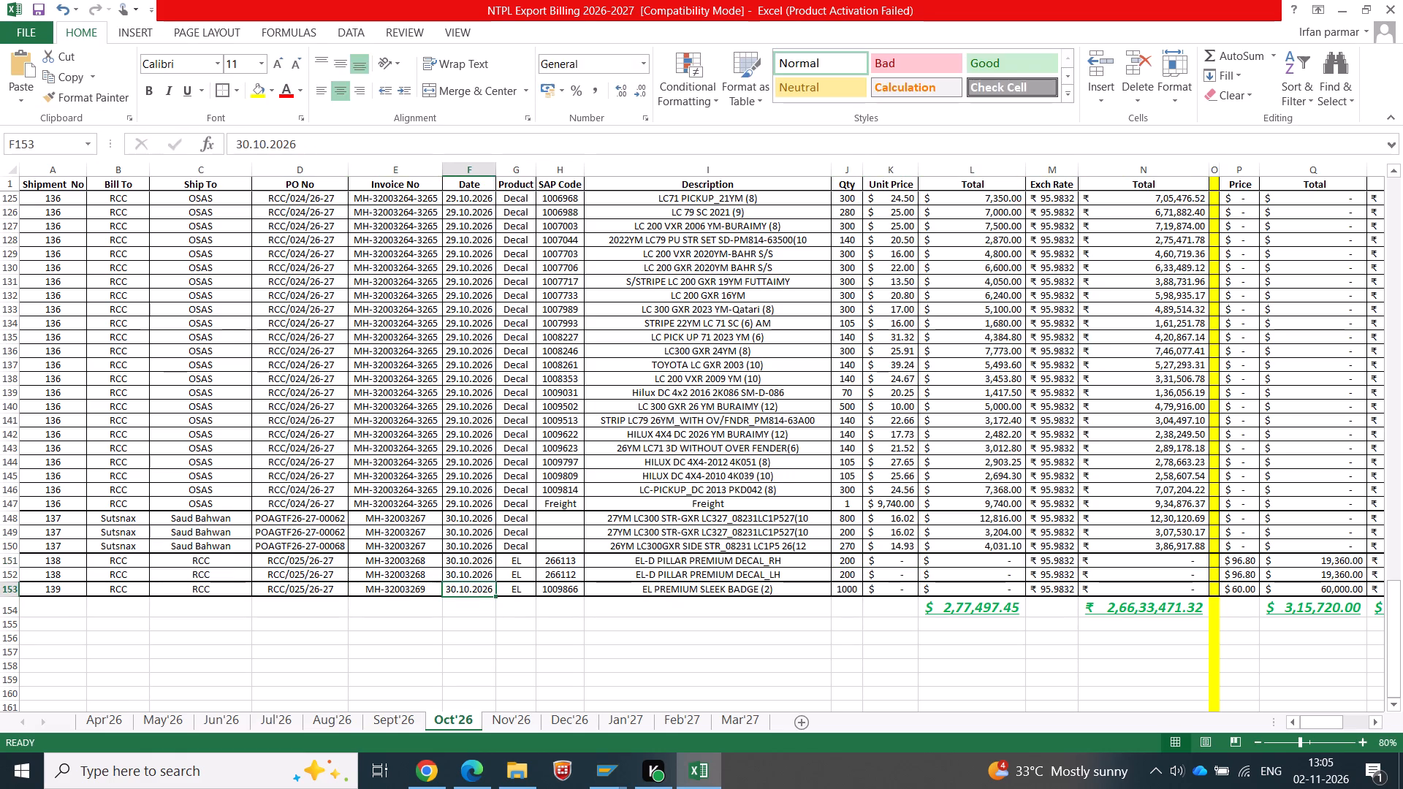
Create a folder in Soft Copies of Shipping Documents named "139 - MH-32003269 -".
key(alt+Tab)
right_click(232, 309)
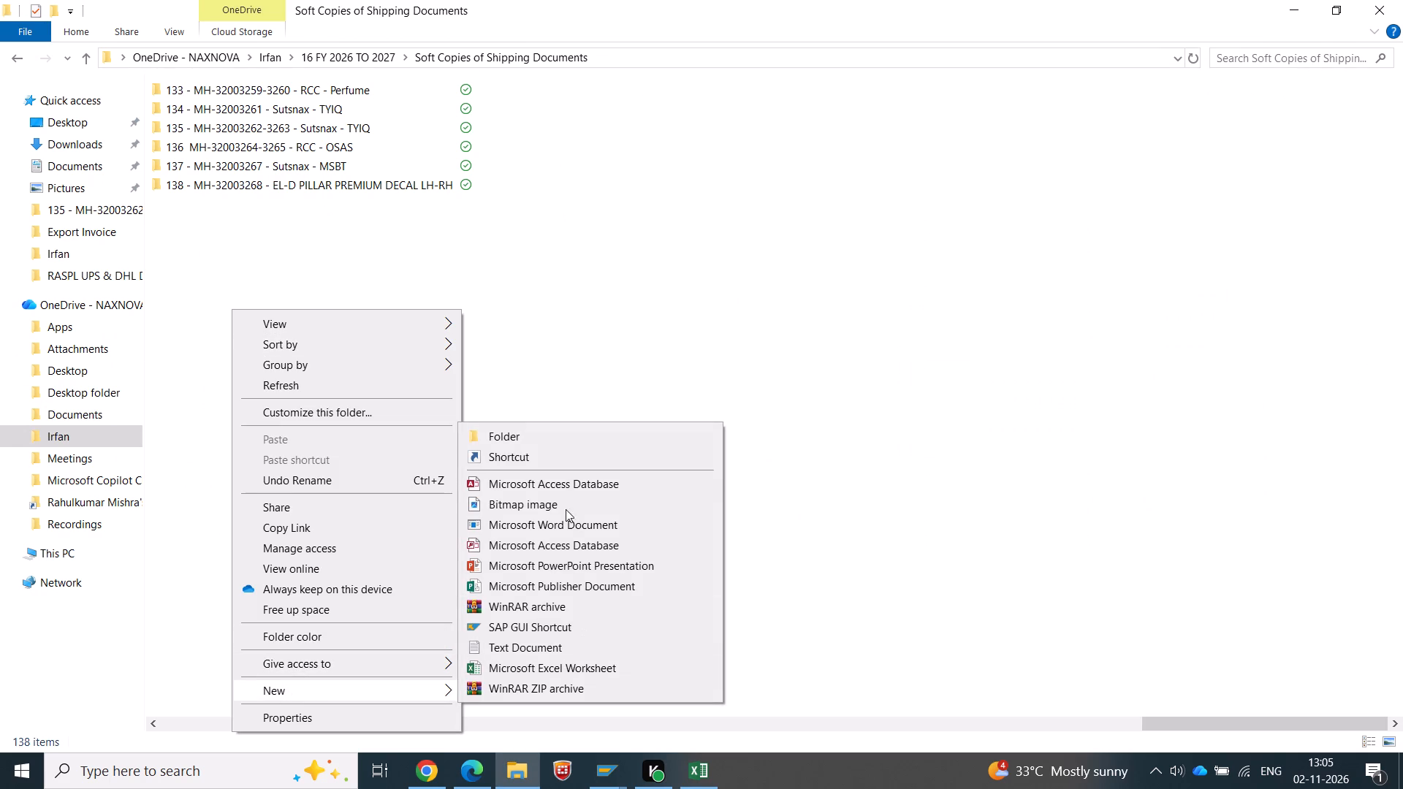
click(552, 432)
text(139 -)
key(space)
key(ctrl+v)
key(space)
text(-)
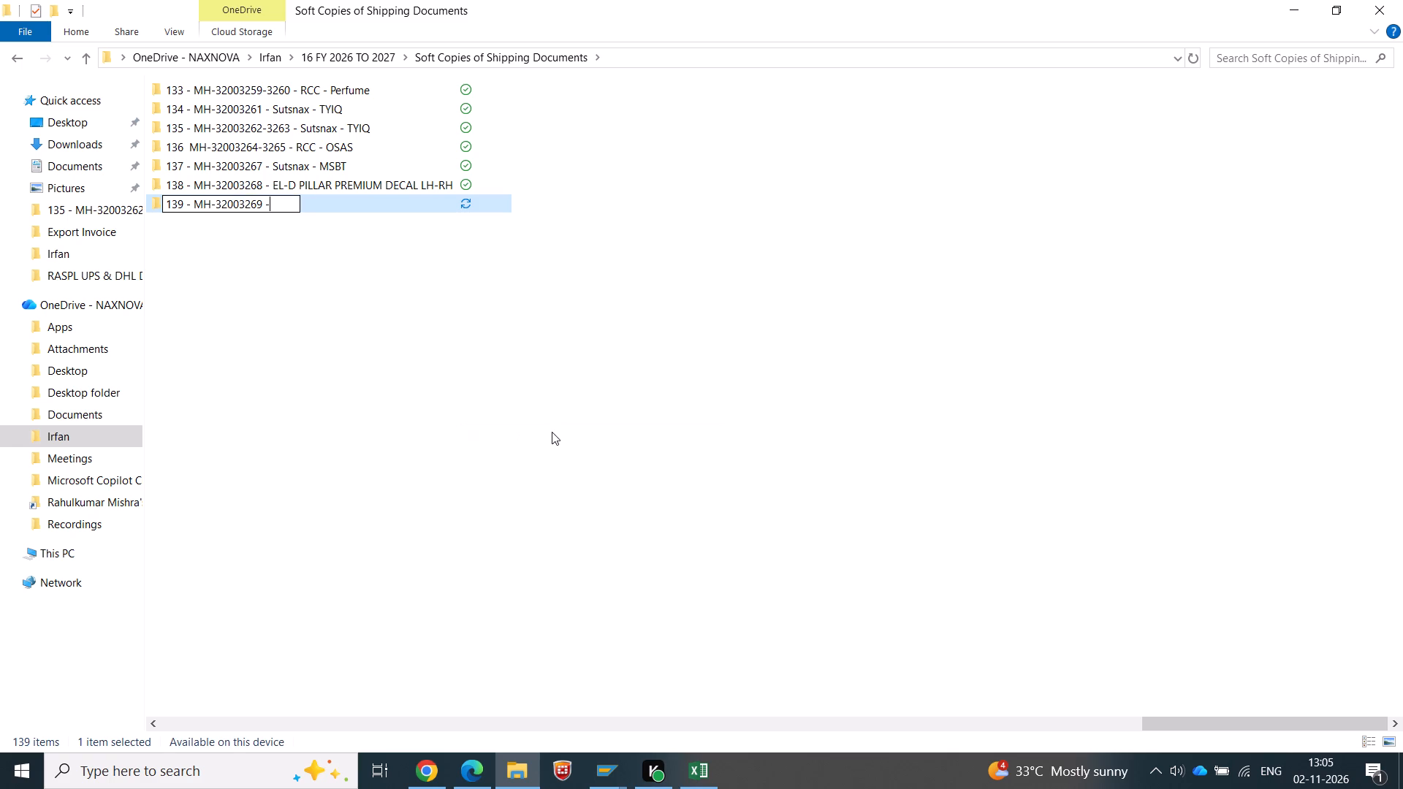
key(space)
In the Oct'26 billing sheet, copy "EL PREMIUM SLEEK BADGE" from shipment 139's description, without the "(2)".
key(alt+Tab)
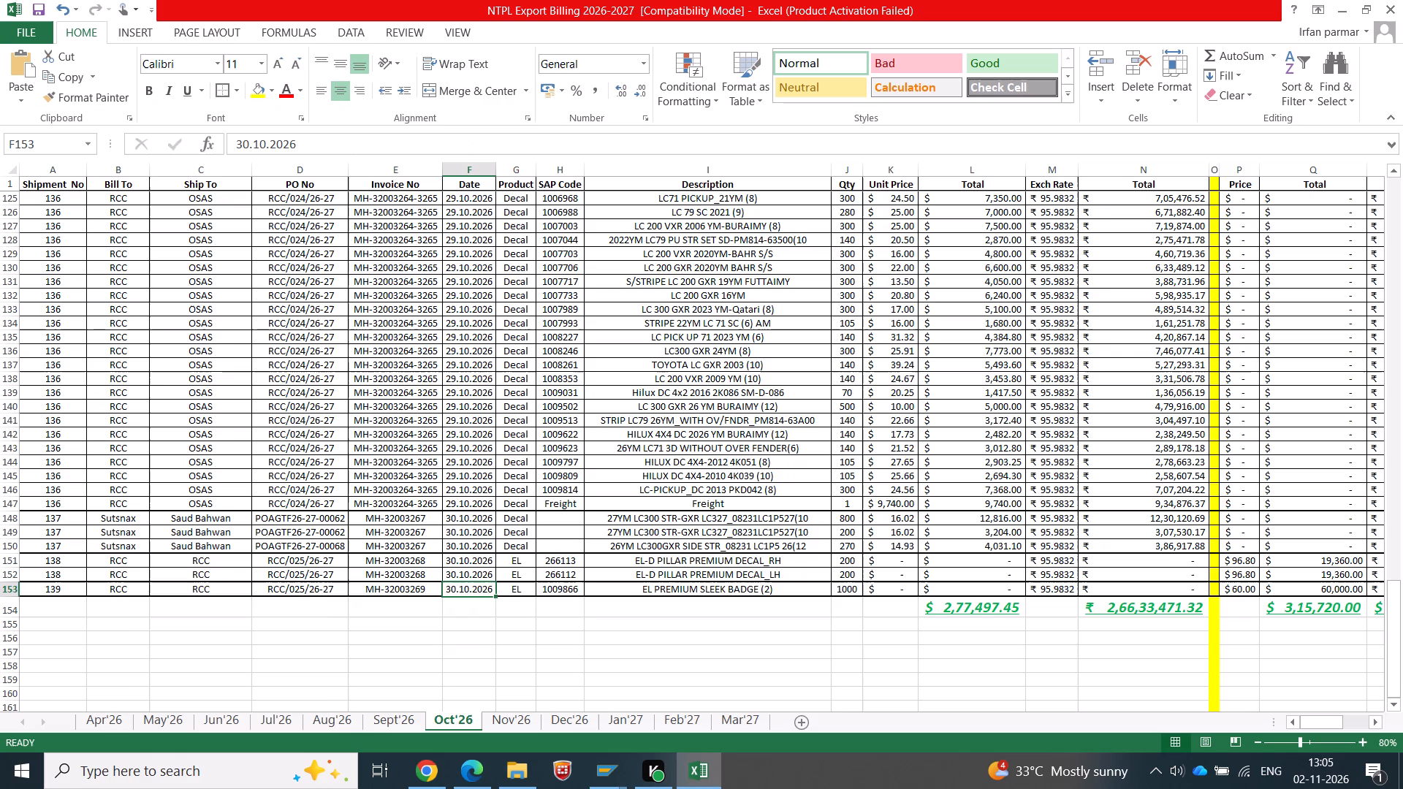
key(Tab)
key(Tab)
key(Tab)
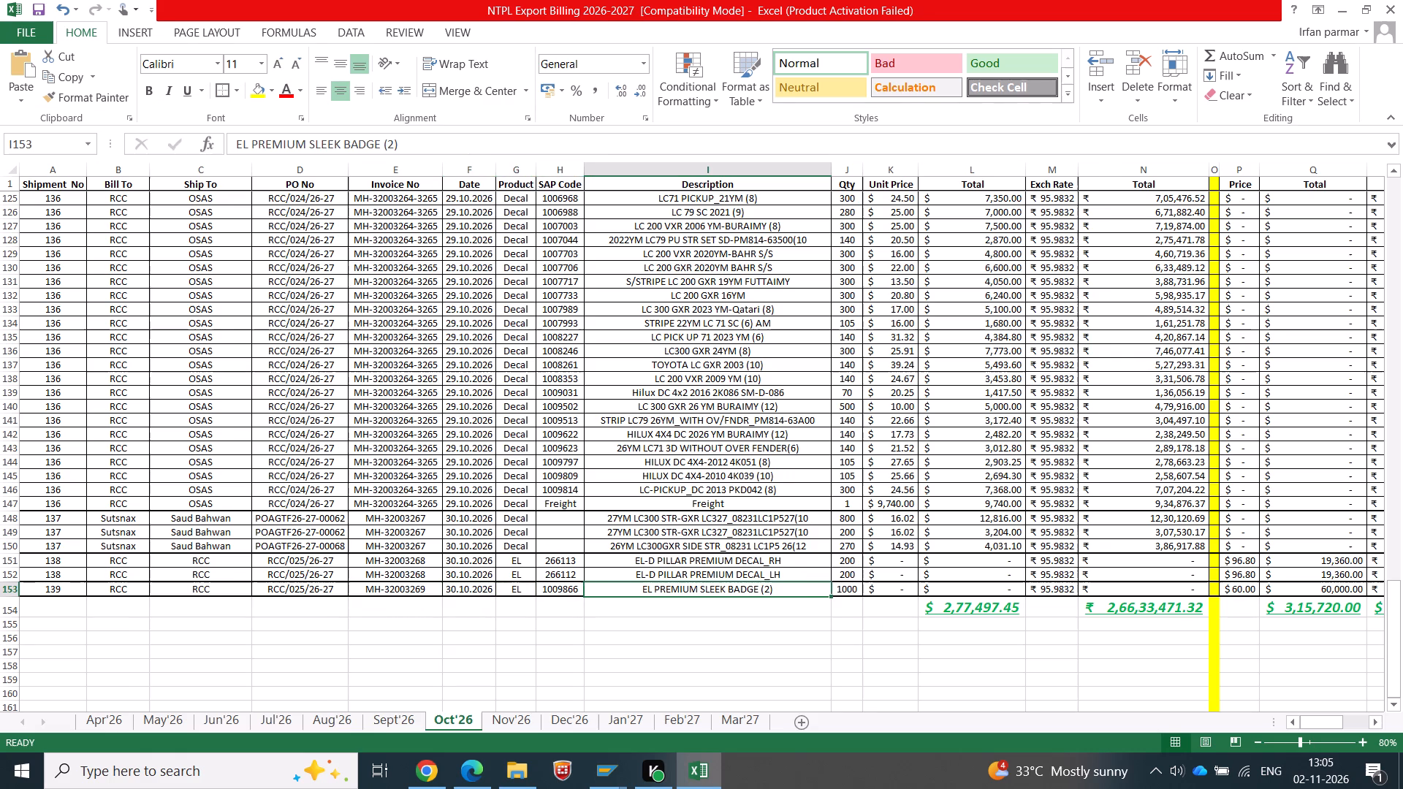
drag(383, 144, 190, 126)
key(ctrl+c)
key(Tab)
Rename the shipment 139 folder as "139 - MH-32003269 - EL PREMIUM SLEEK BADGE".
key(alt+Tab)
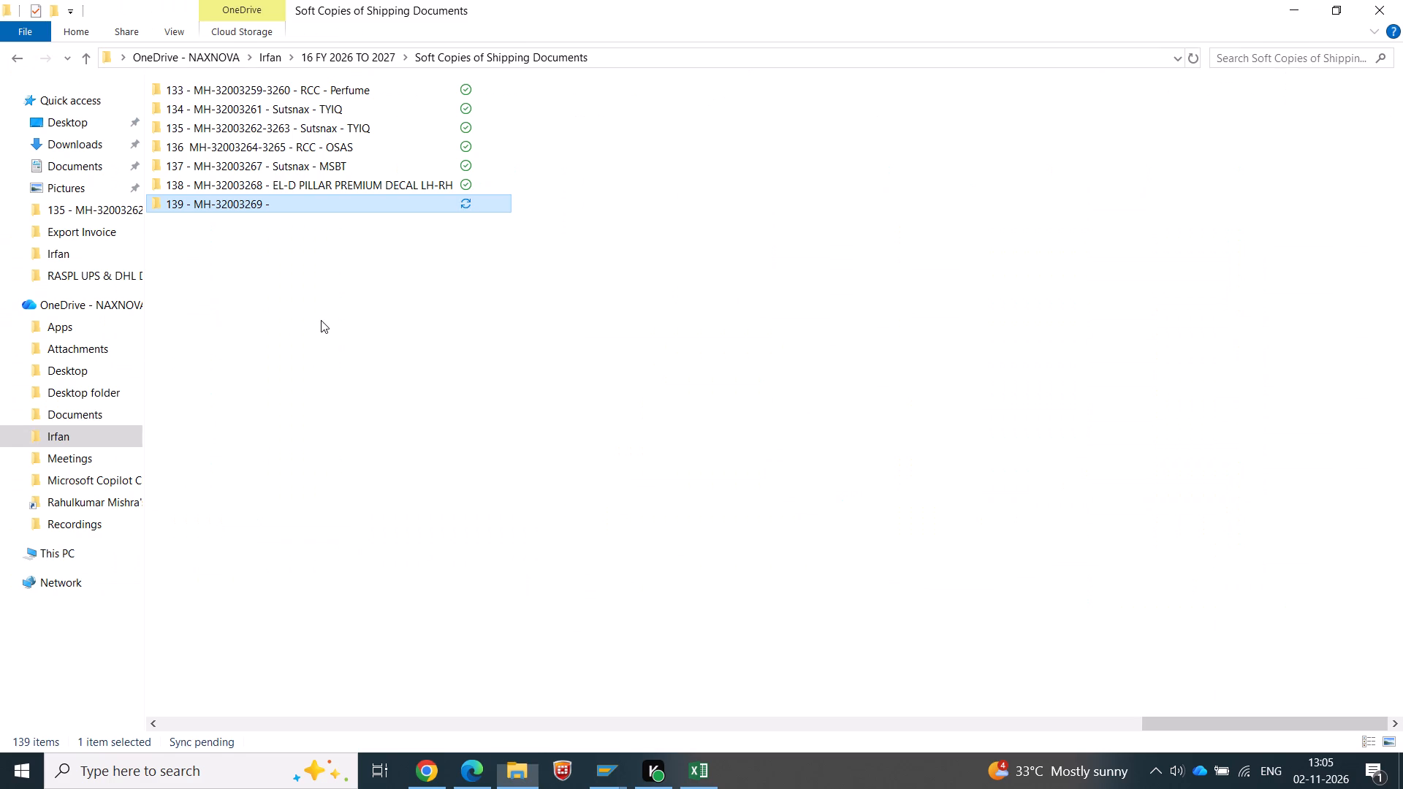
key(F2)
click(279, 205)
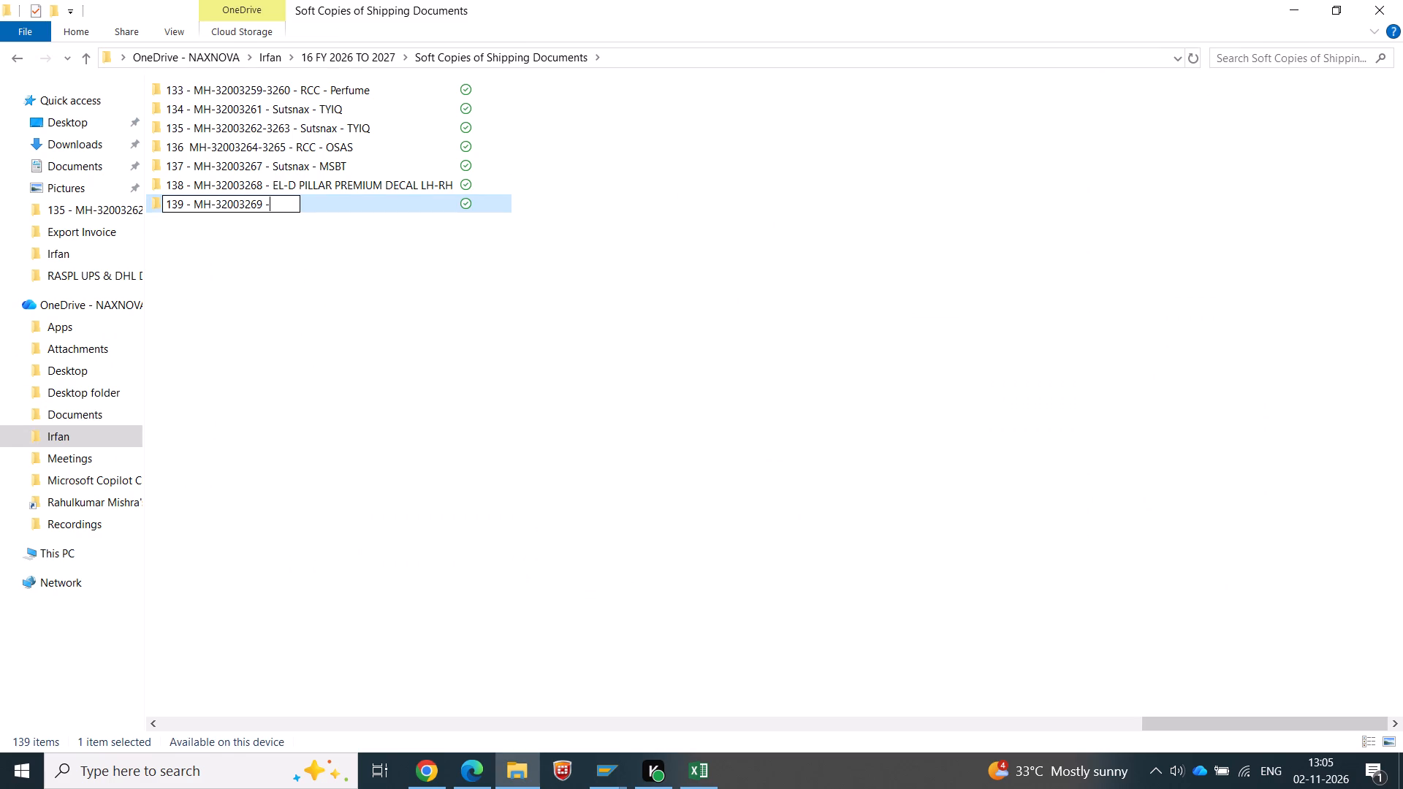
key(space)
key(ctrl+v)
click(508, 382)
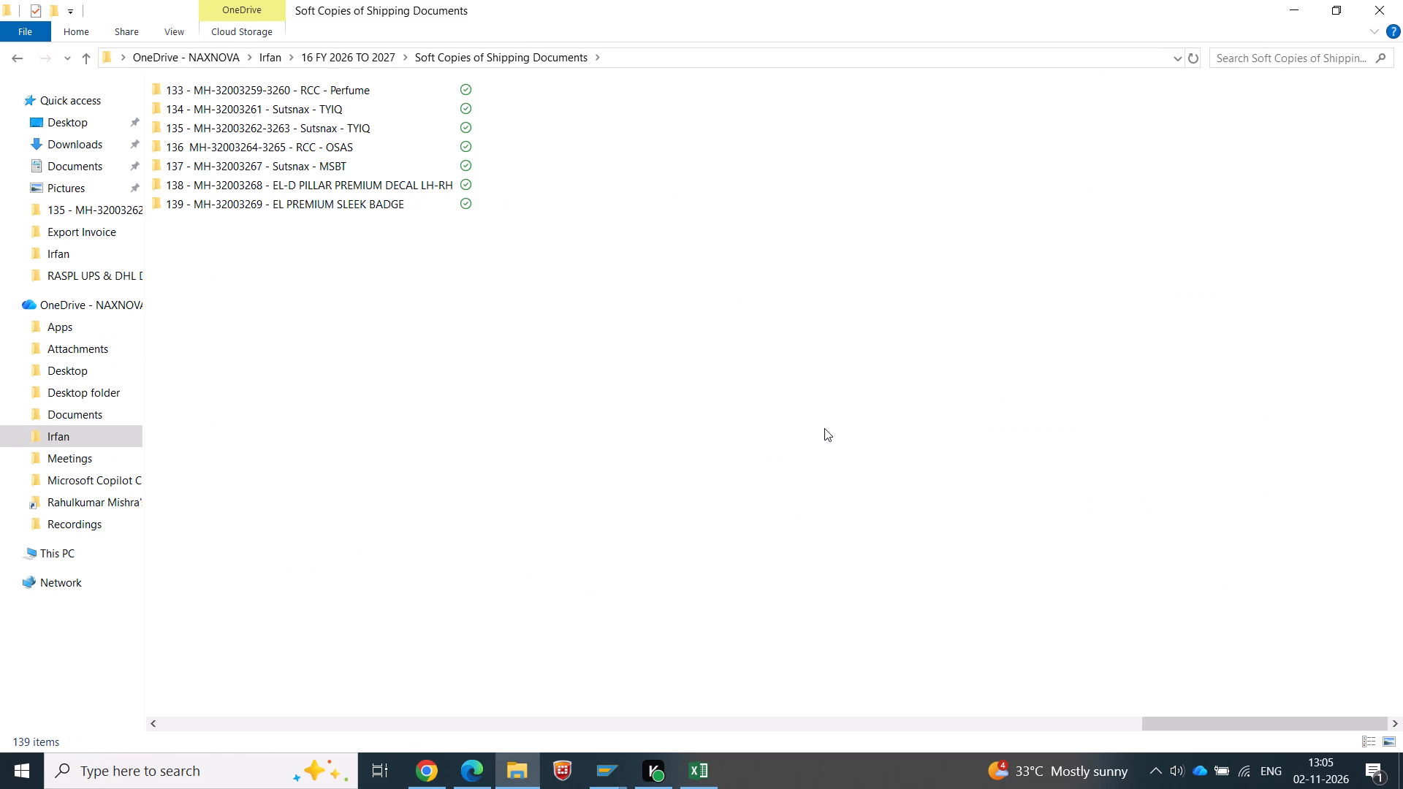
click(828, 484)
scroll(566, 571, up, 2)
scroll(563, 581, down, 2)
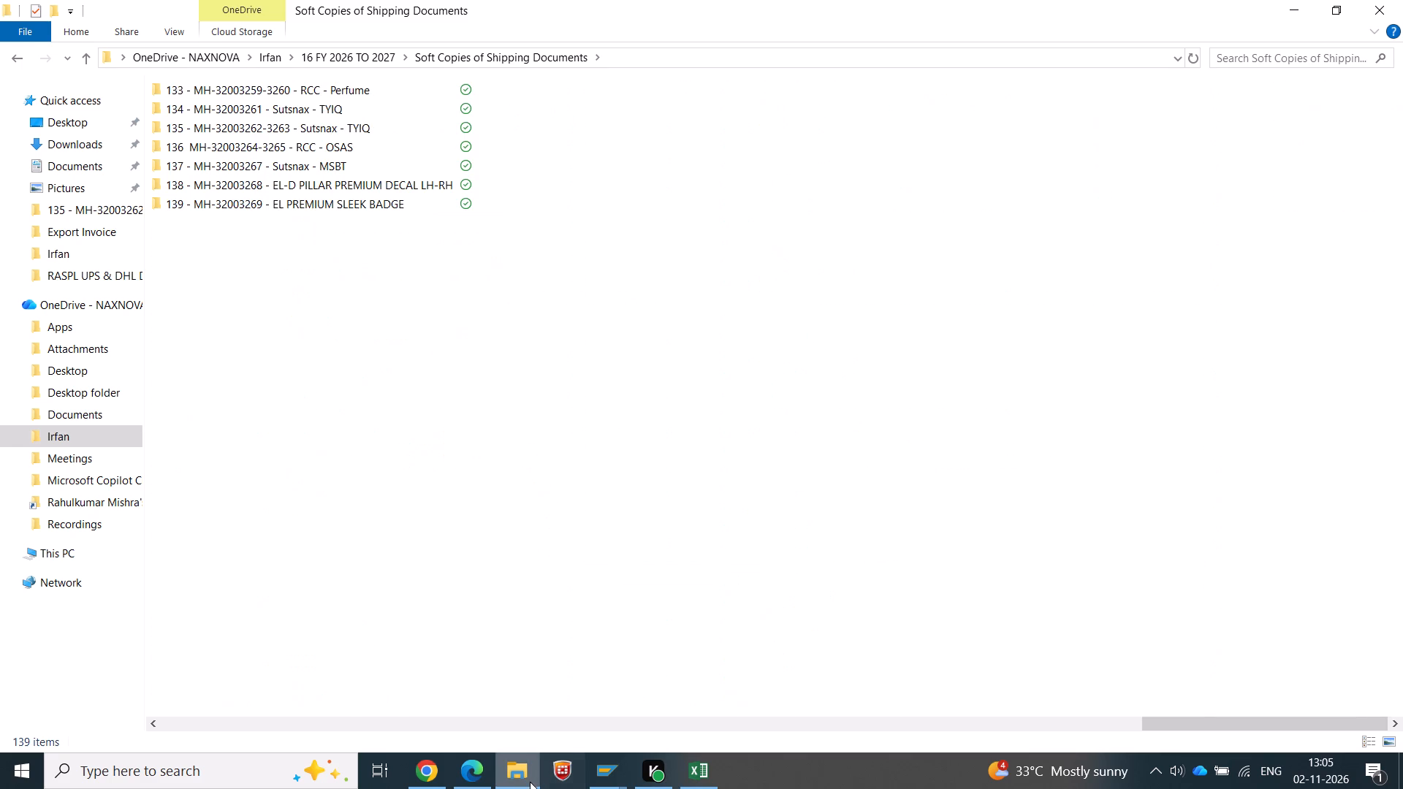
Minimize the Soft Copies of Shipping Documents folder window to return to the Oct'26 sheet of the NTPL Export Billing 2026-2027 workbook.
click(522, 778)
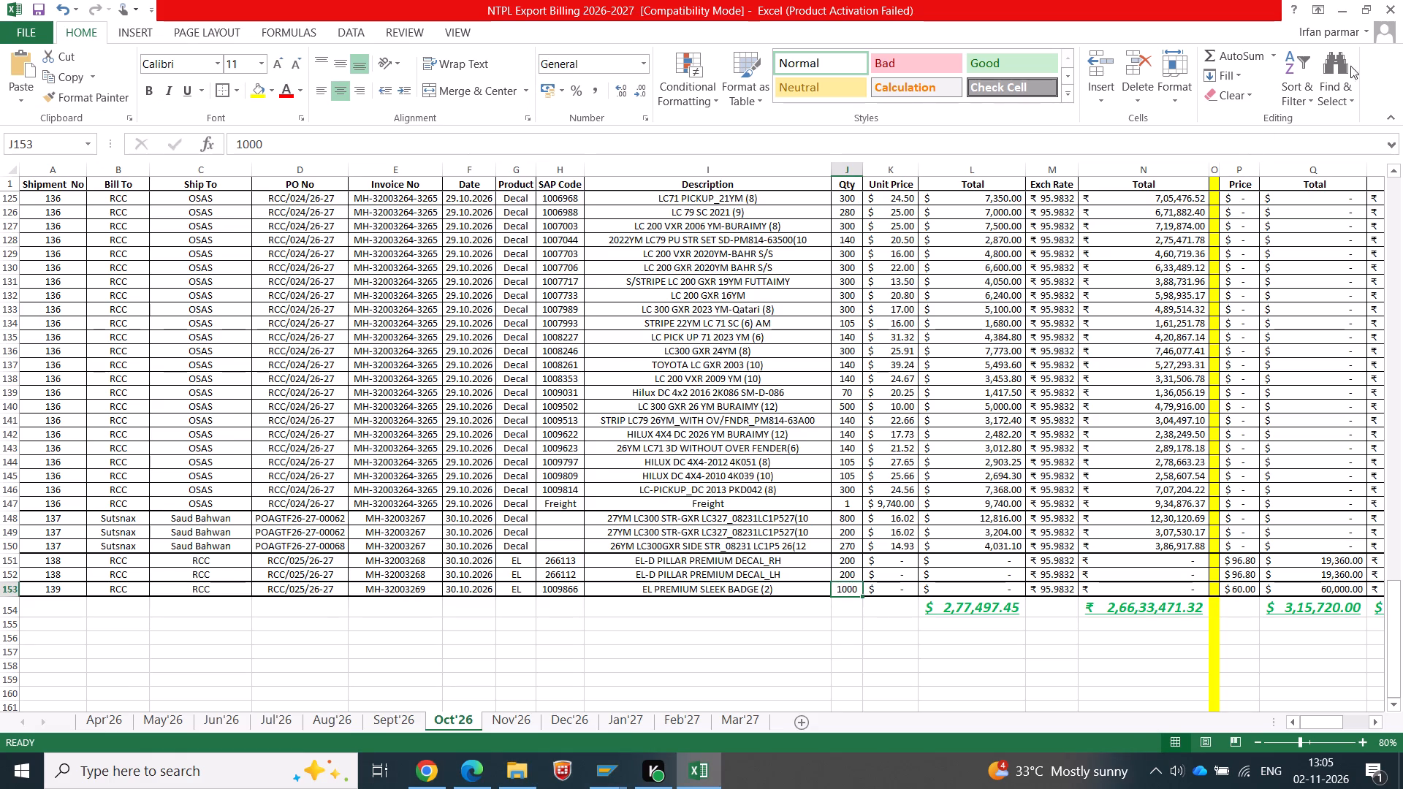
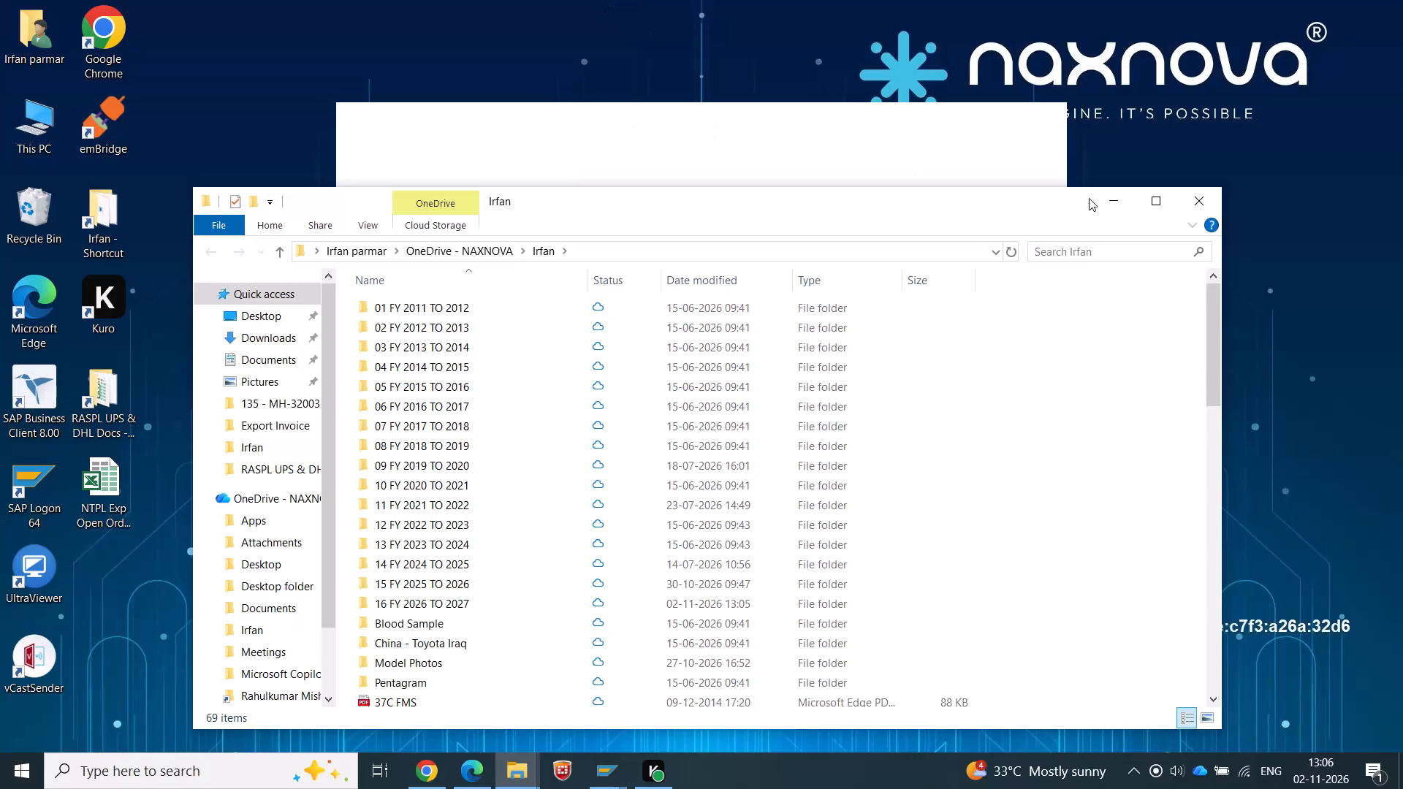
In Downloads, open the shipping bill PDF starting 8266054 and the FINAL-4526-S air waybill to check their invoice number, closing each.
click(1144, 207)
click(51, 149)
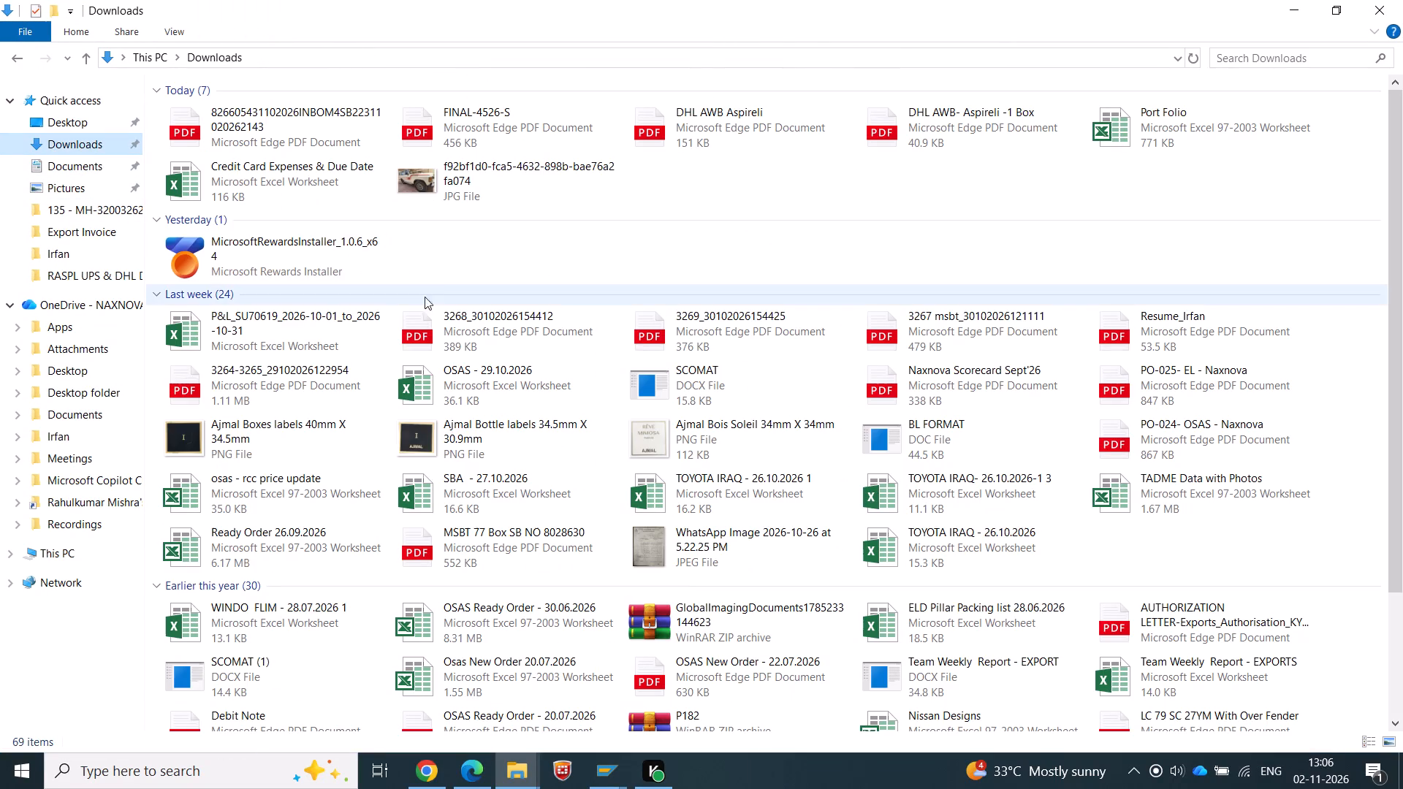
click(483, 139)
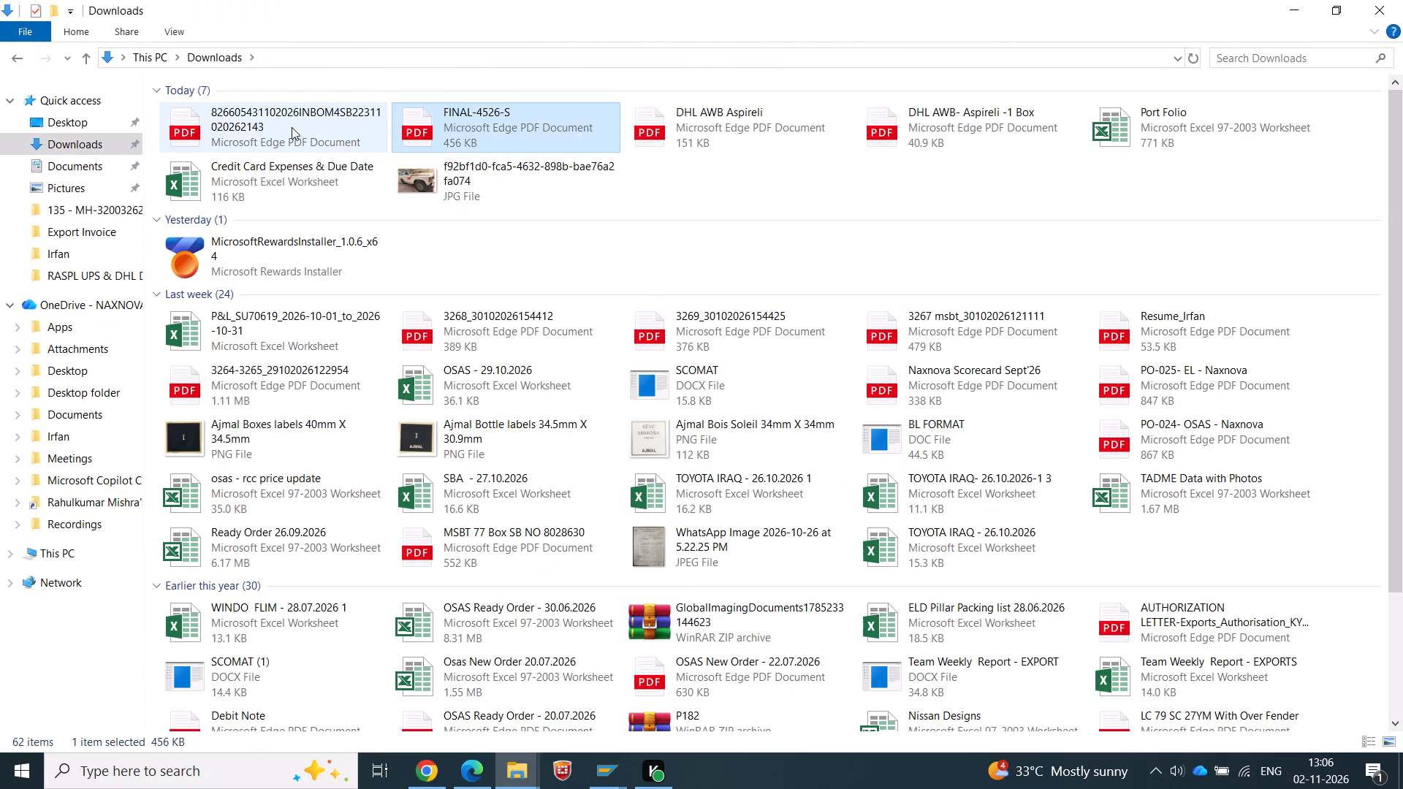
double_click(292, 127)
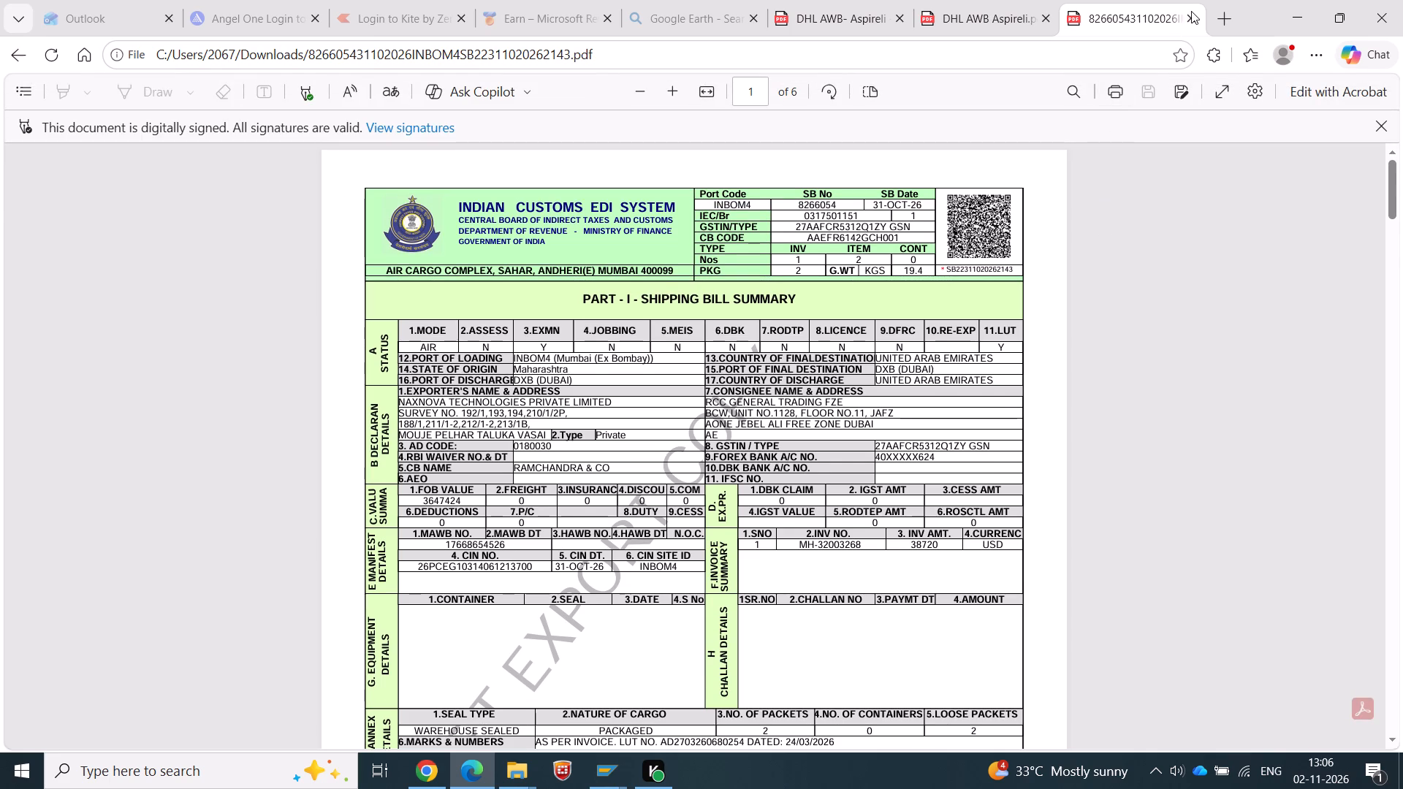
click(1191, 12)
key(alt+Tab)
double_click(501, 131)
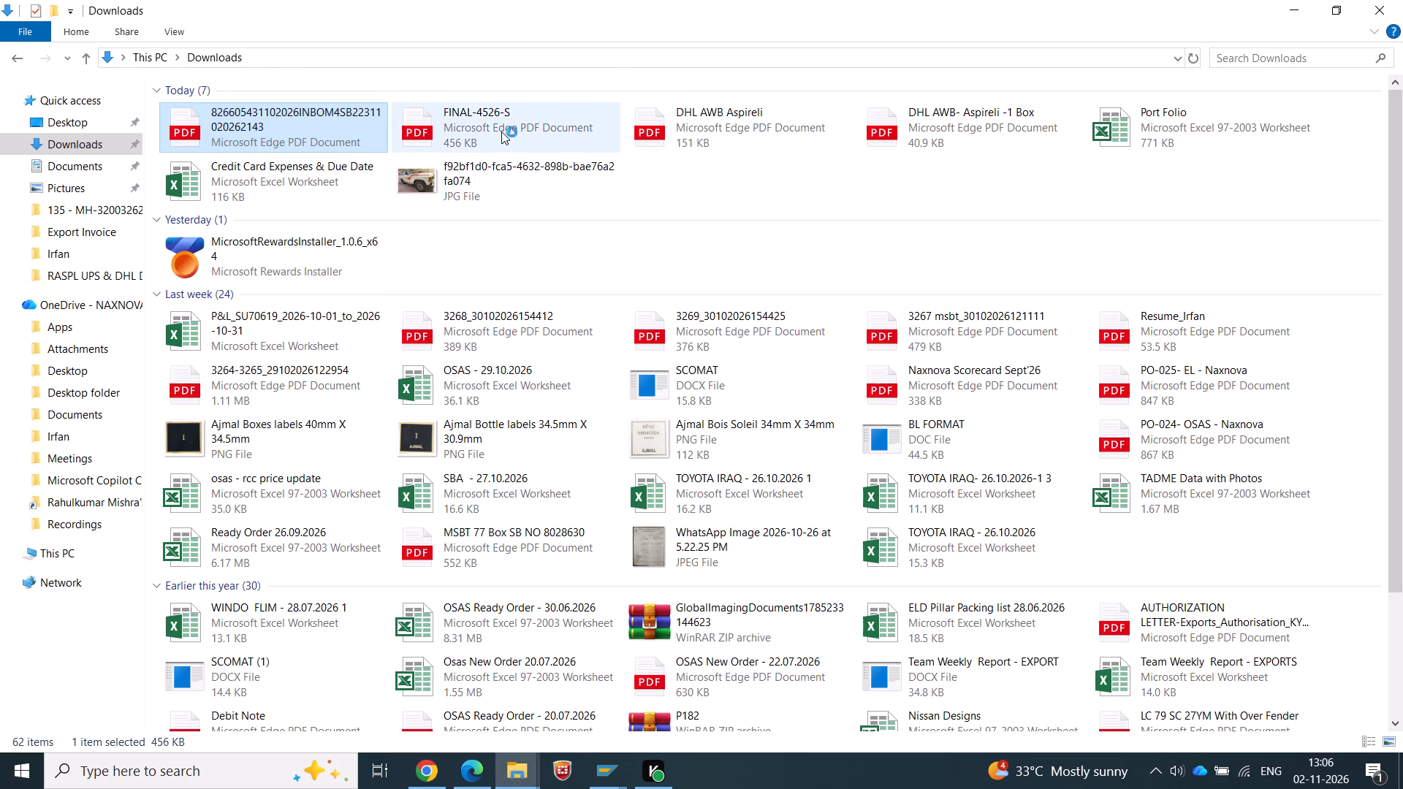
scroll(1042, 457, down, 1)
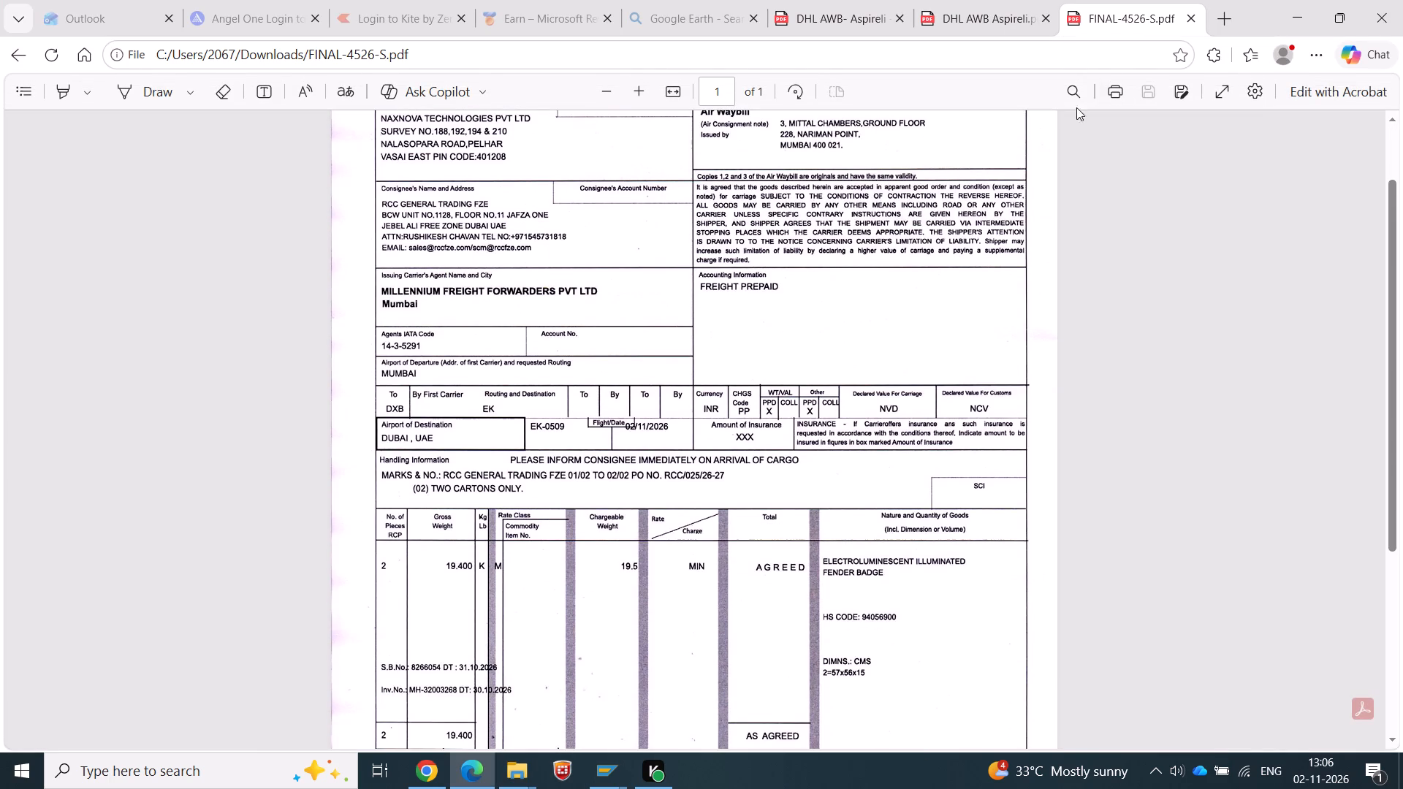
click(1187, 17)
key(alt+Tab)
Move the shipping bill PDF and FINAL-4526-S from Downloads into the folder "138 - MH-32003268 - EL-D PILLAR PREMIUM DECAL LH-RH".
ctrl+click(267, 131)
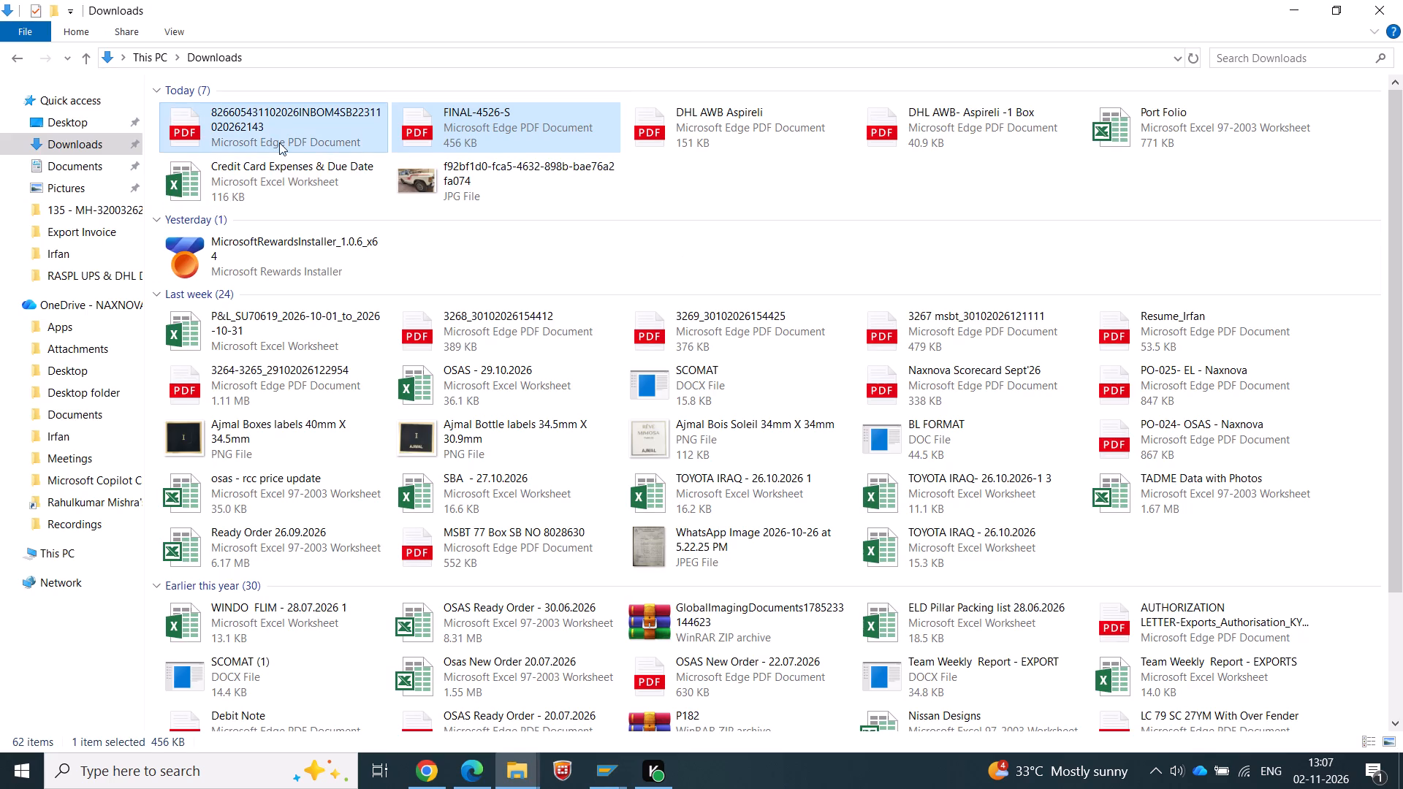
key(ctrl+x)
key(alt+Tab)
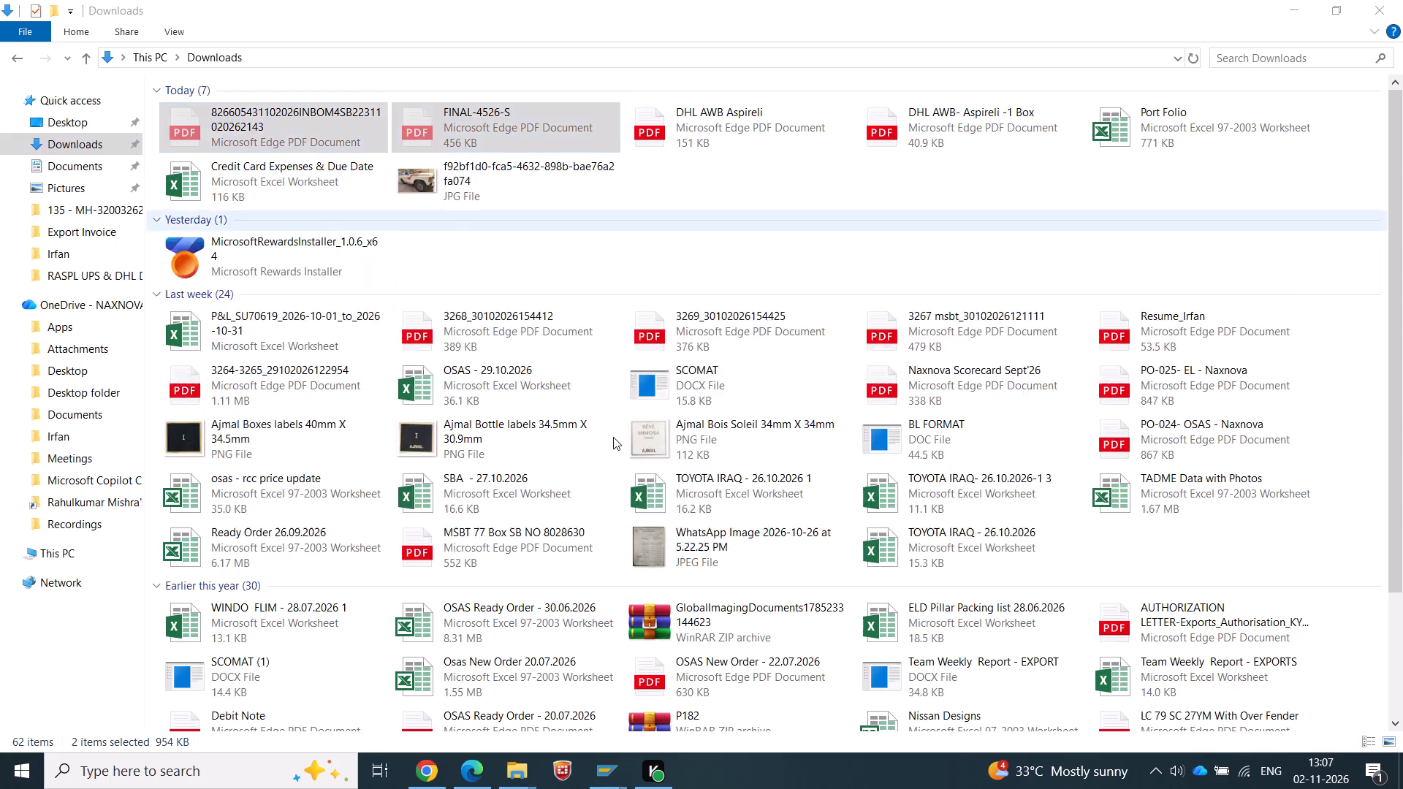
scroll(1058, 506, down, 7)
scroll(832, 391, down, 3)
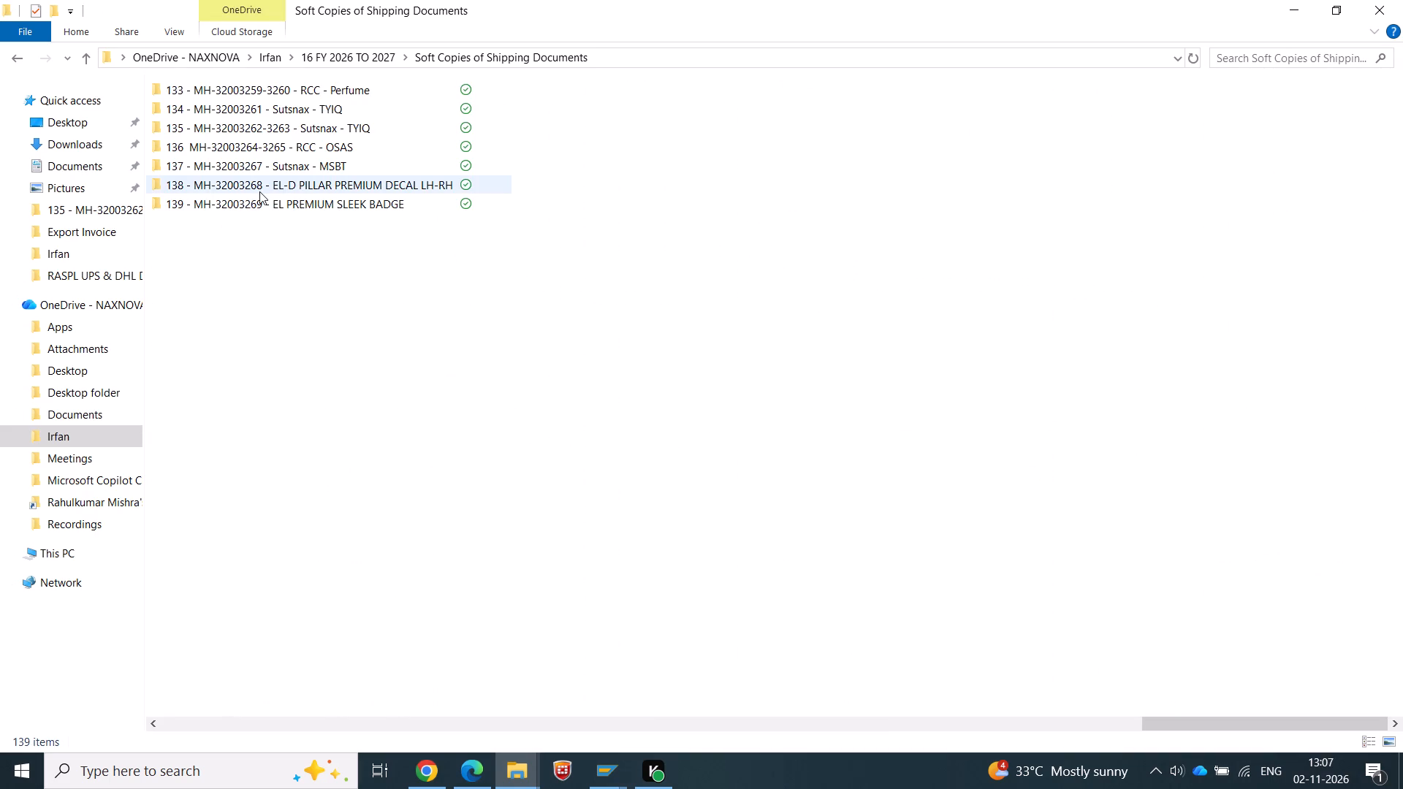
double_click(259, 186)
key(ctrl+v)
click(449, 338)
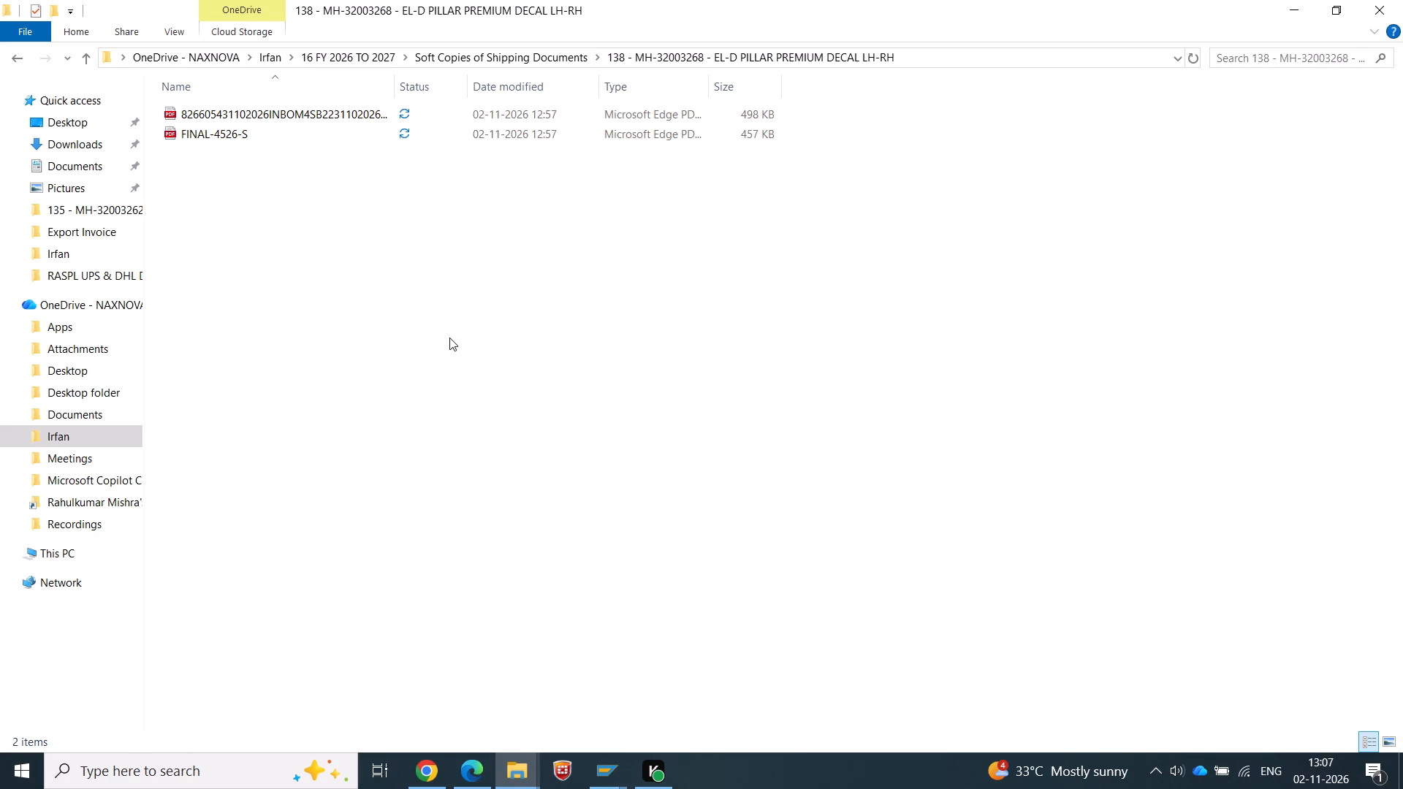
Switch to Microsoft Edge and close the DHL AWB Aspireli PDF.
key(alt+Tab)
click(1187, 13)
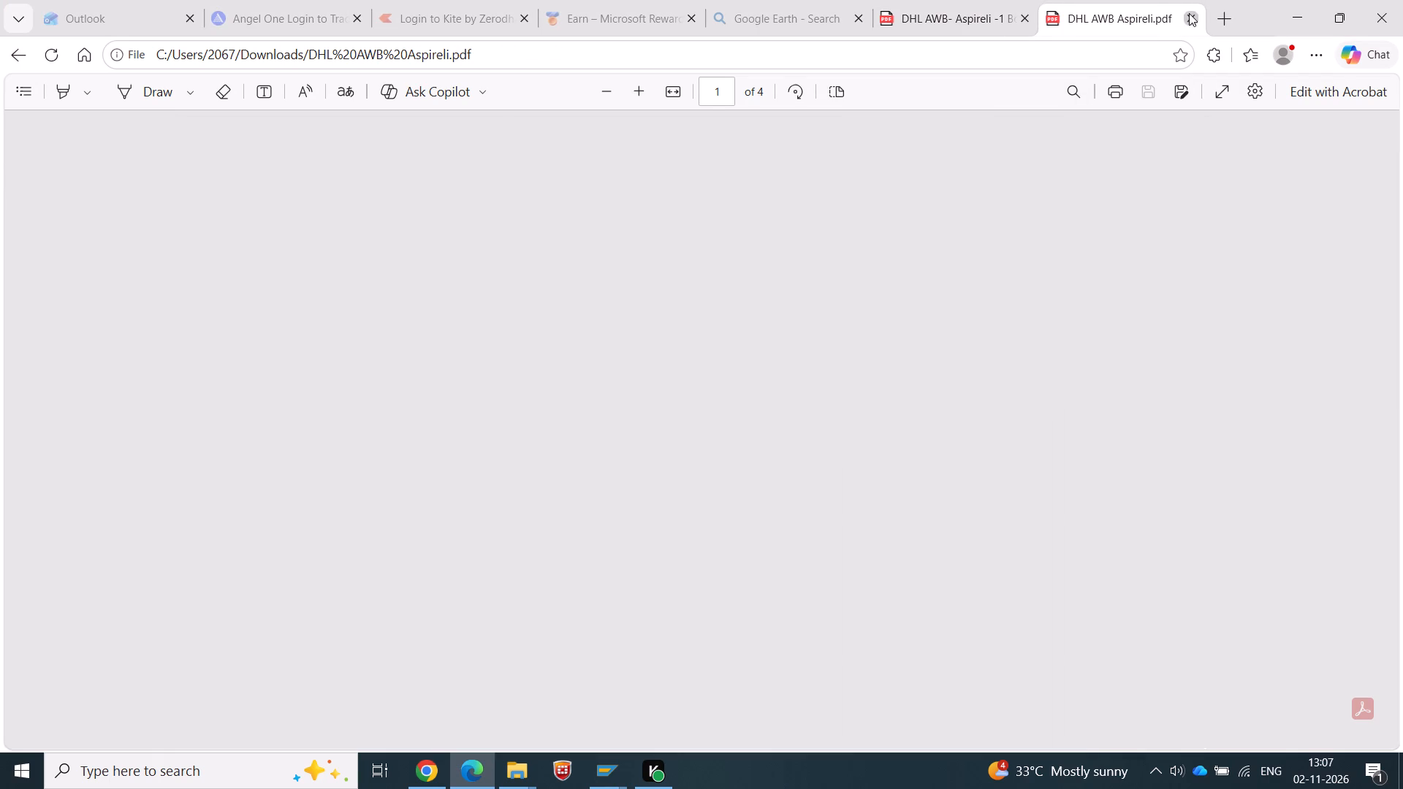
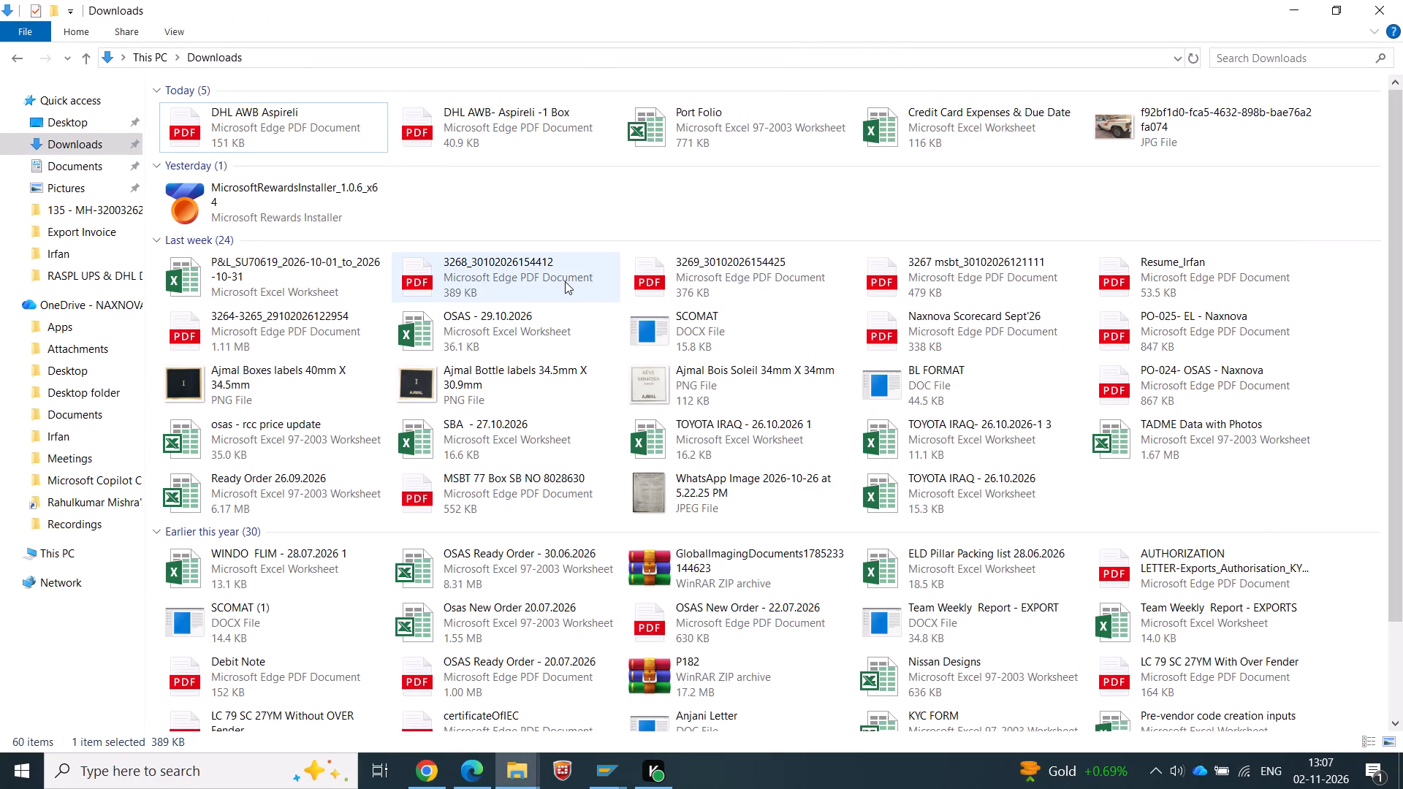
key(ctrl+x)
key(alt+Tab)
click(403, 358)
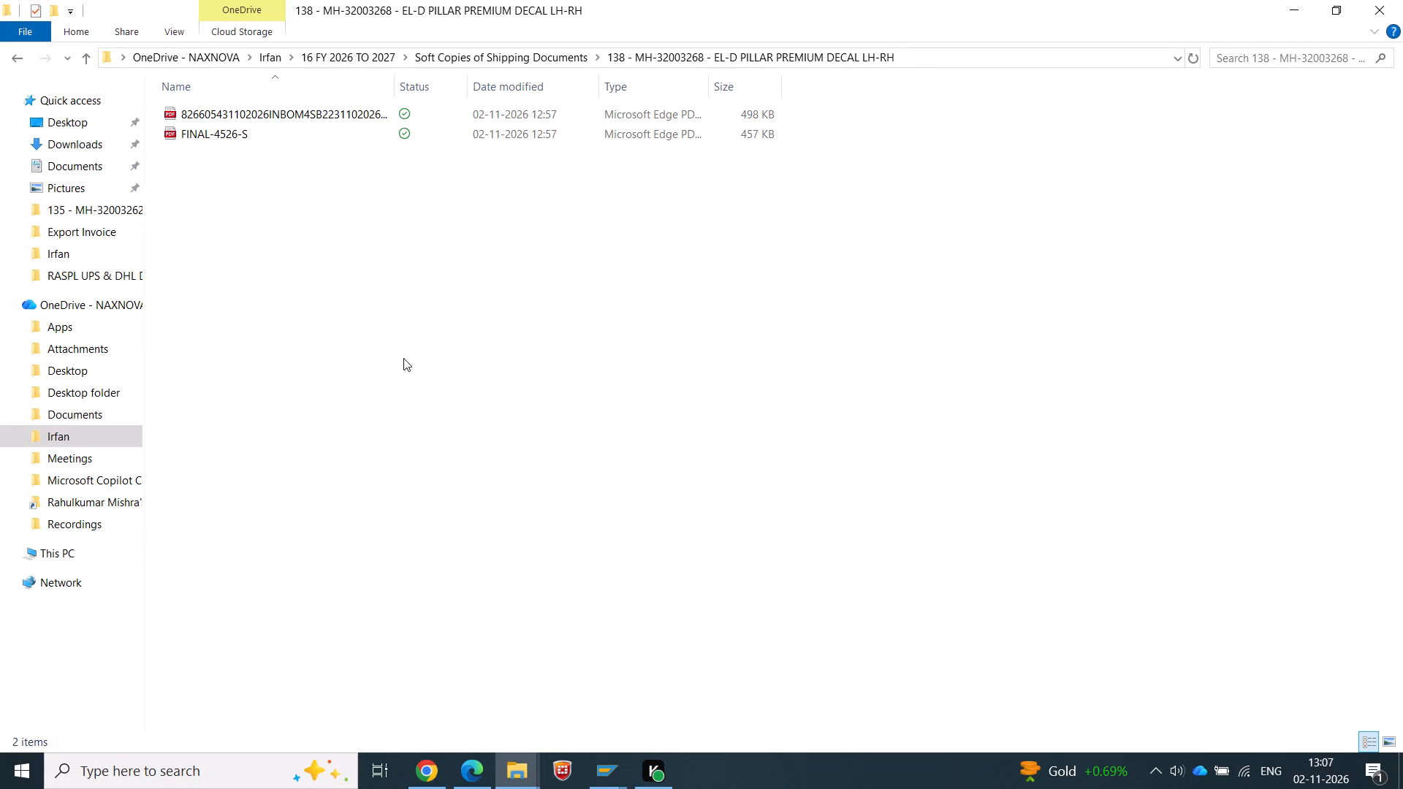
key(ctrl+v)
click(332, 332)
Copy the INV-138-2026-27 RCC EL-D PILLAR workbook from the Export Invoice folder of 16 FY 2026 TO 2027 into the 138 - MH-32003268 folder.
key(alt+Tab)
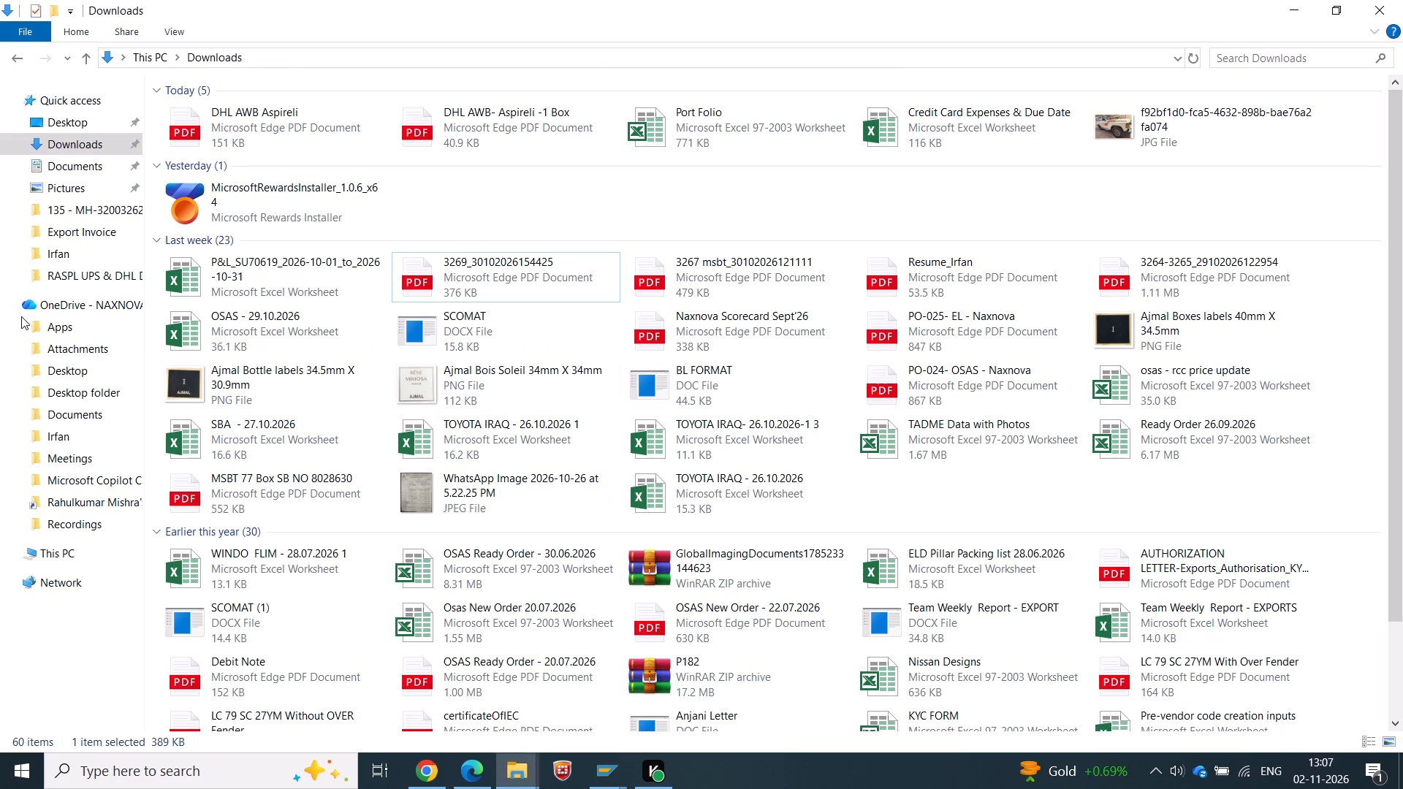
click(23, 66)
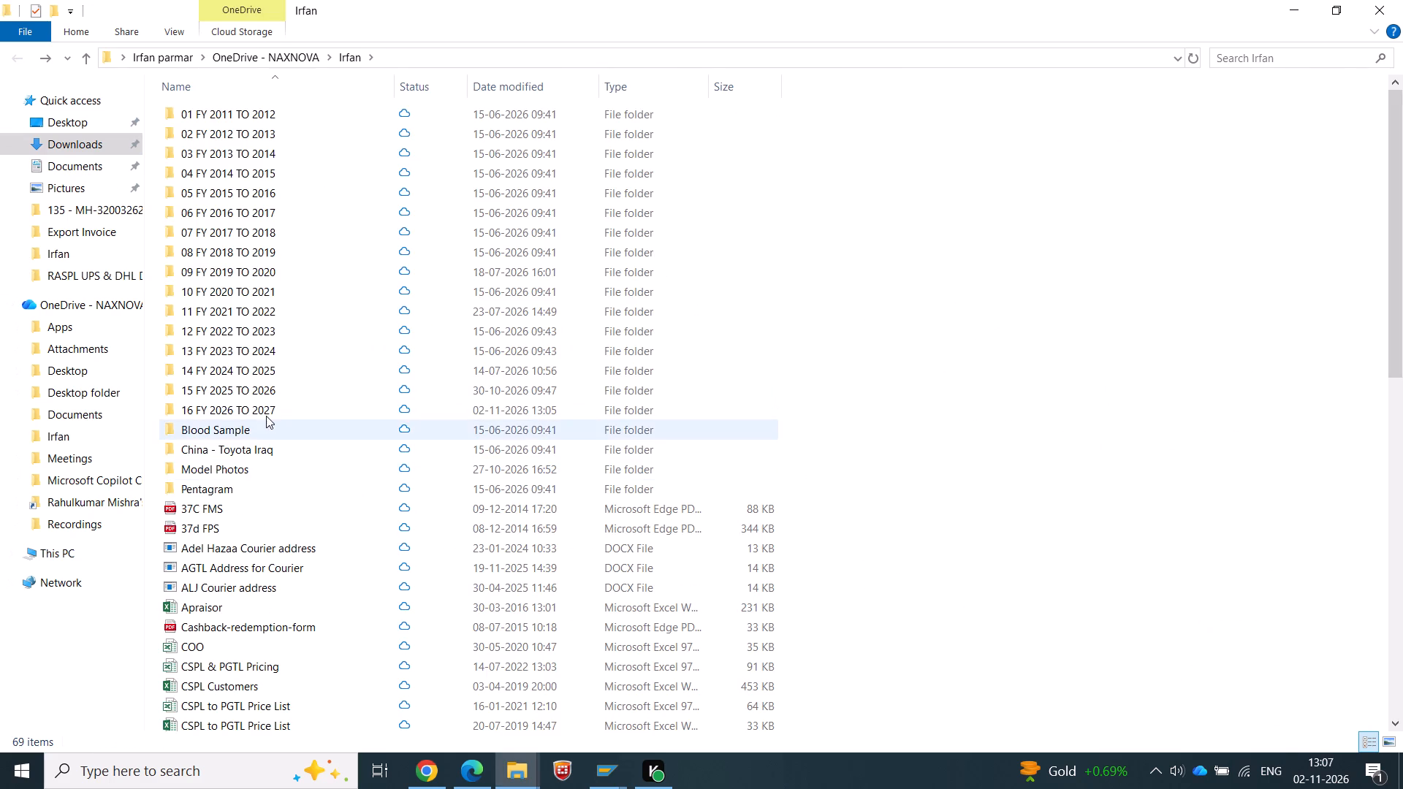
double_click(266, 416)
double_click(209, 134)
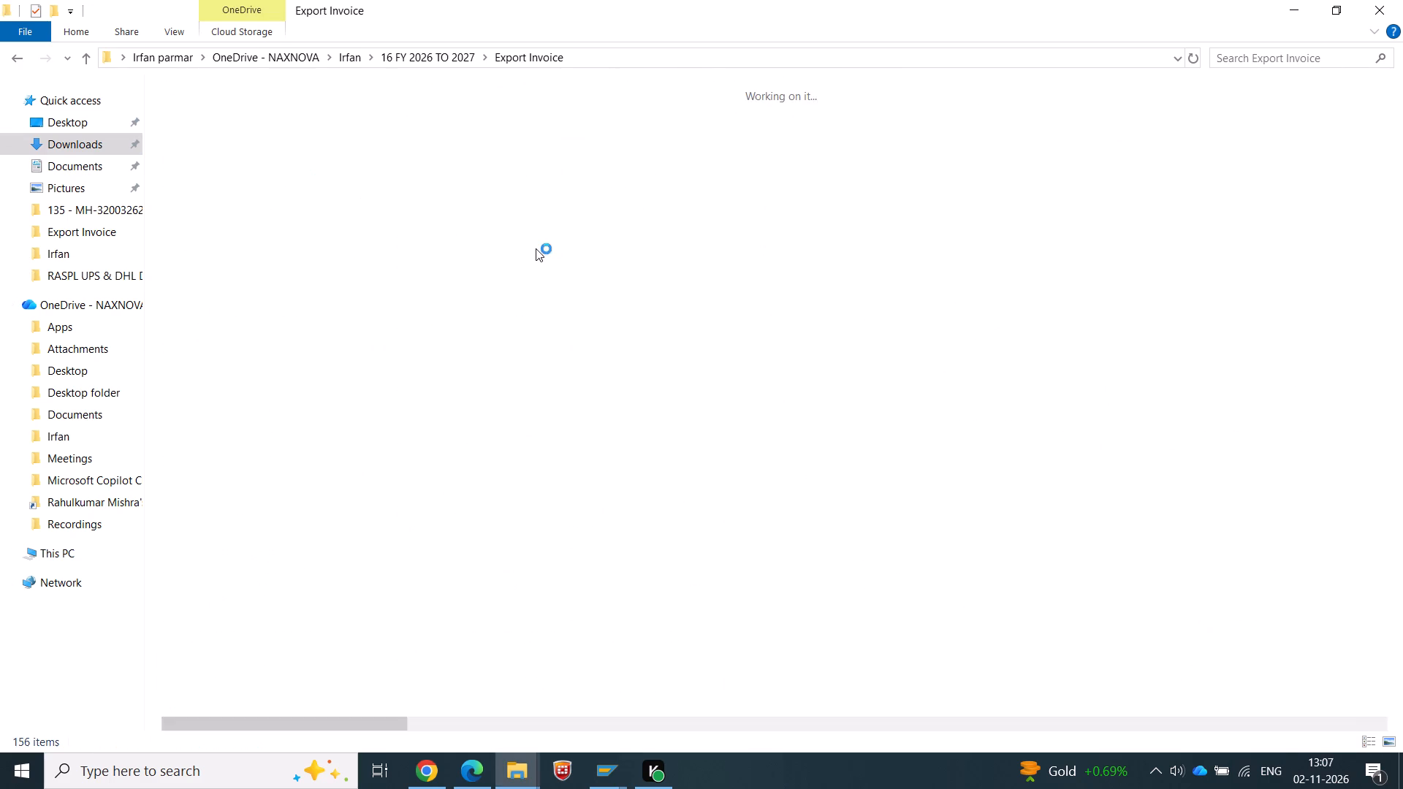
key(alt+Tab)
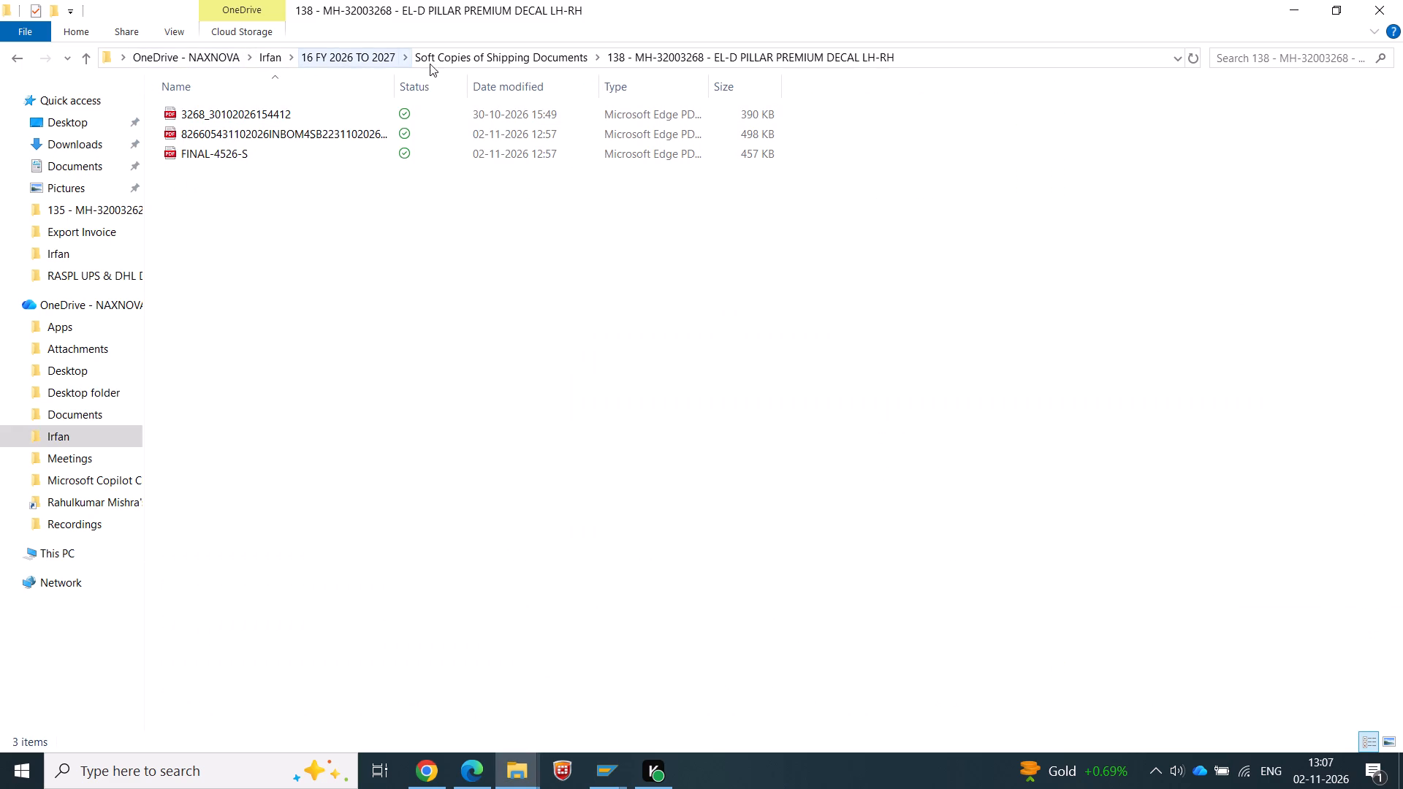
key(alt+Tab)
scroll(1000, 370, down, 8)
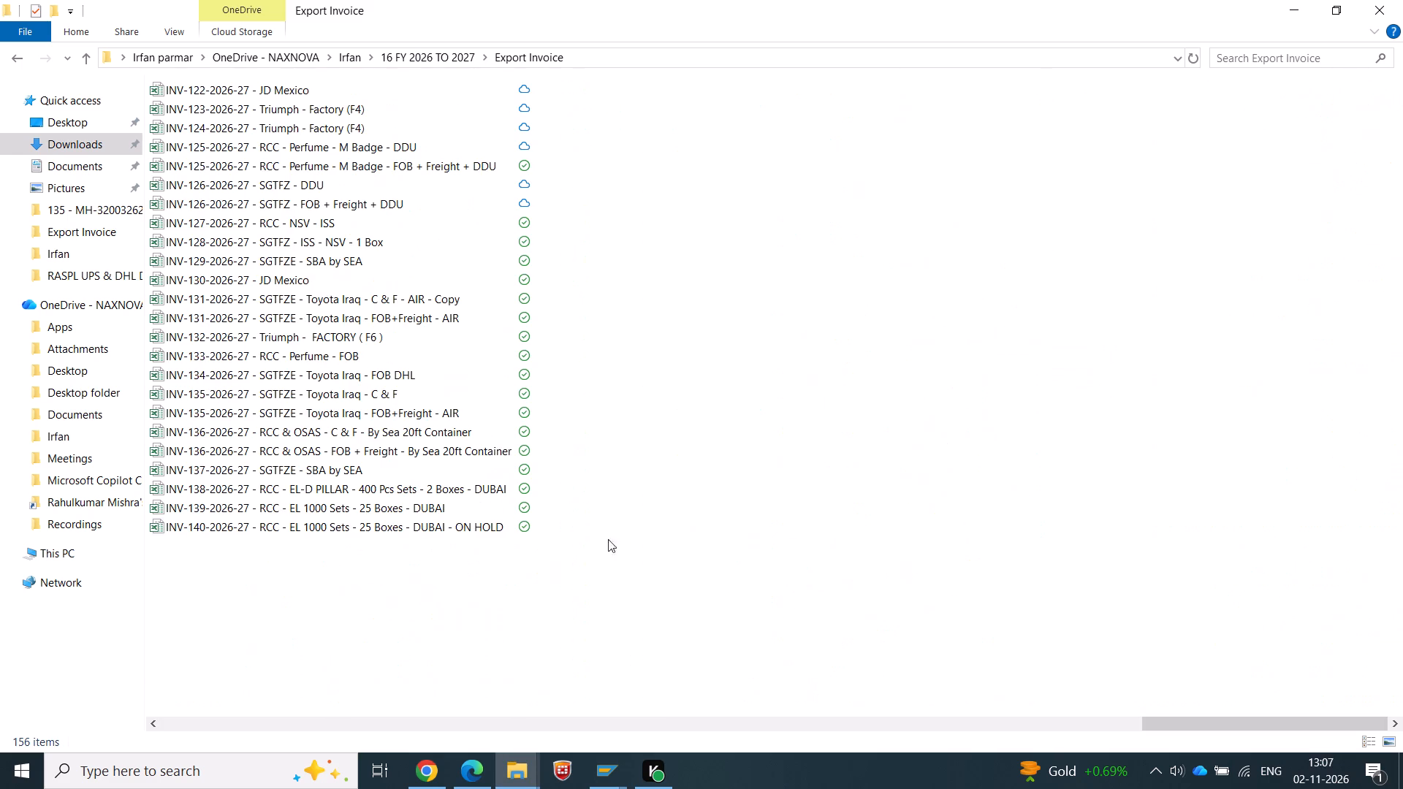
click(215, 484)
key(ctrl+c)
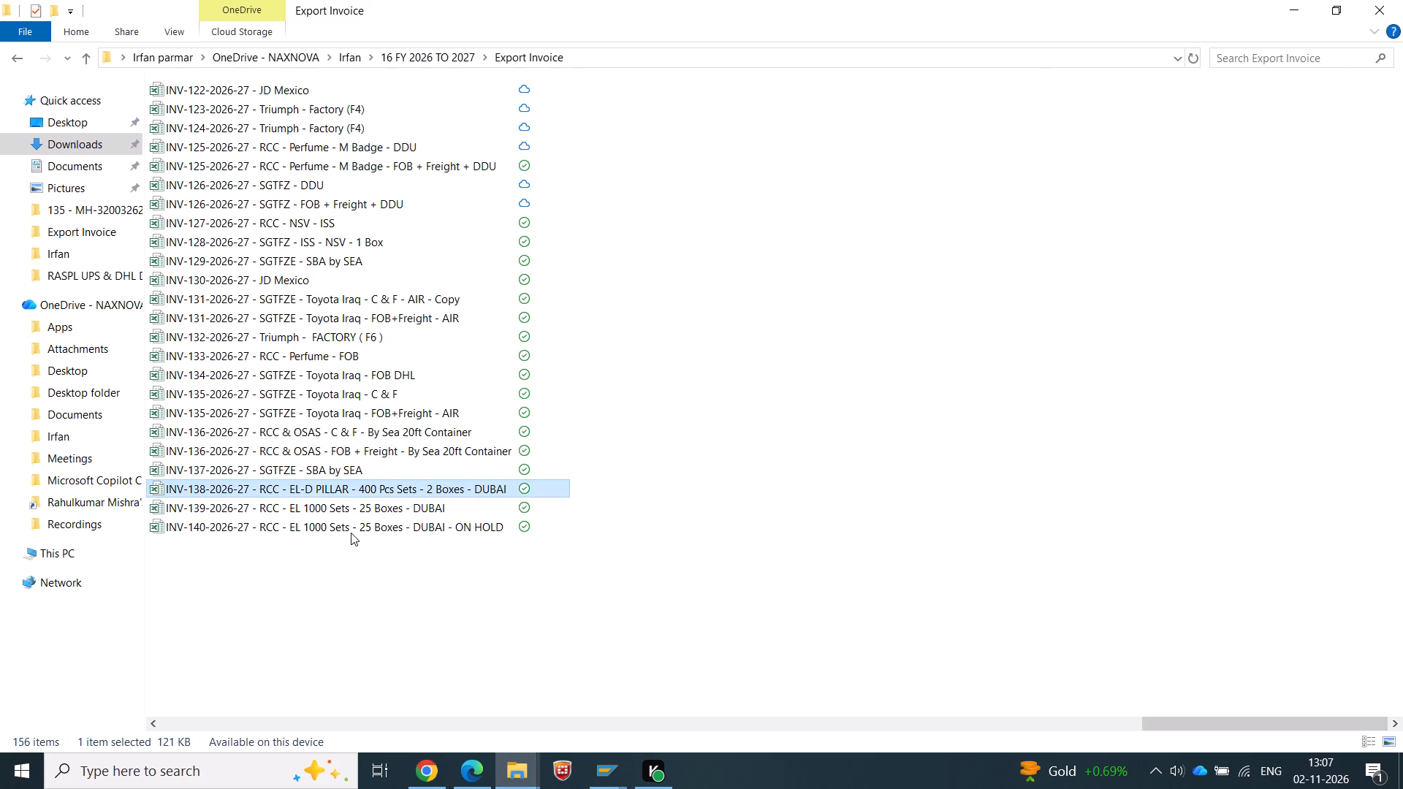
key(alt+Tab)
click(305, 397)
key(ctrl+v)
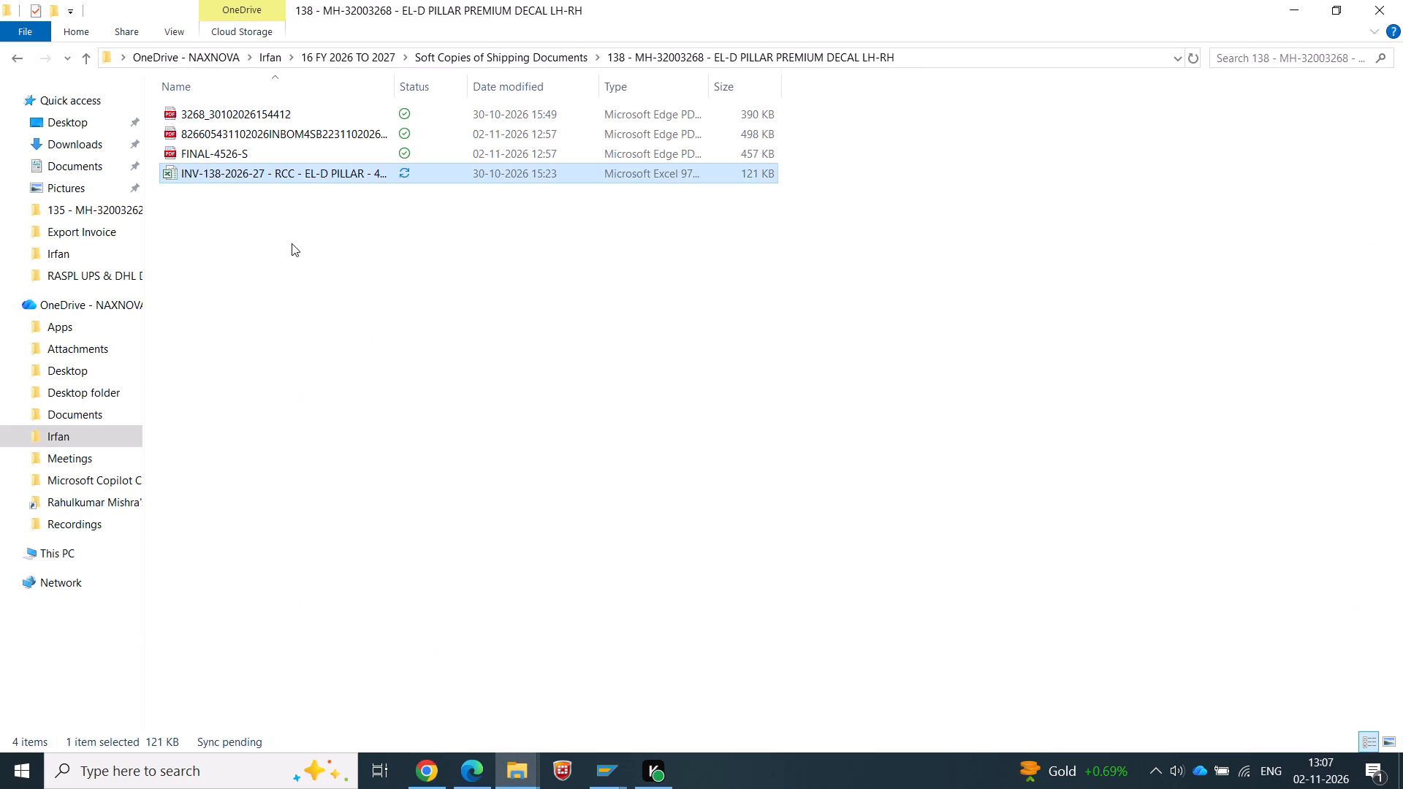
click(292, 243)
click(419, 423)
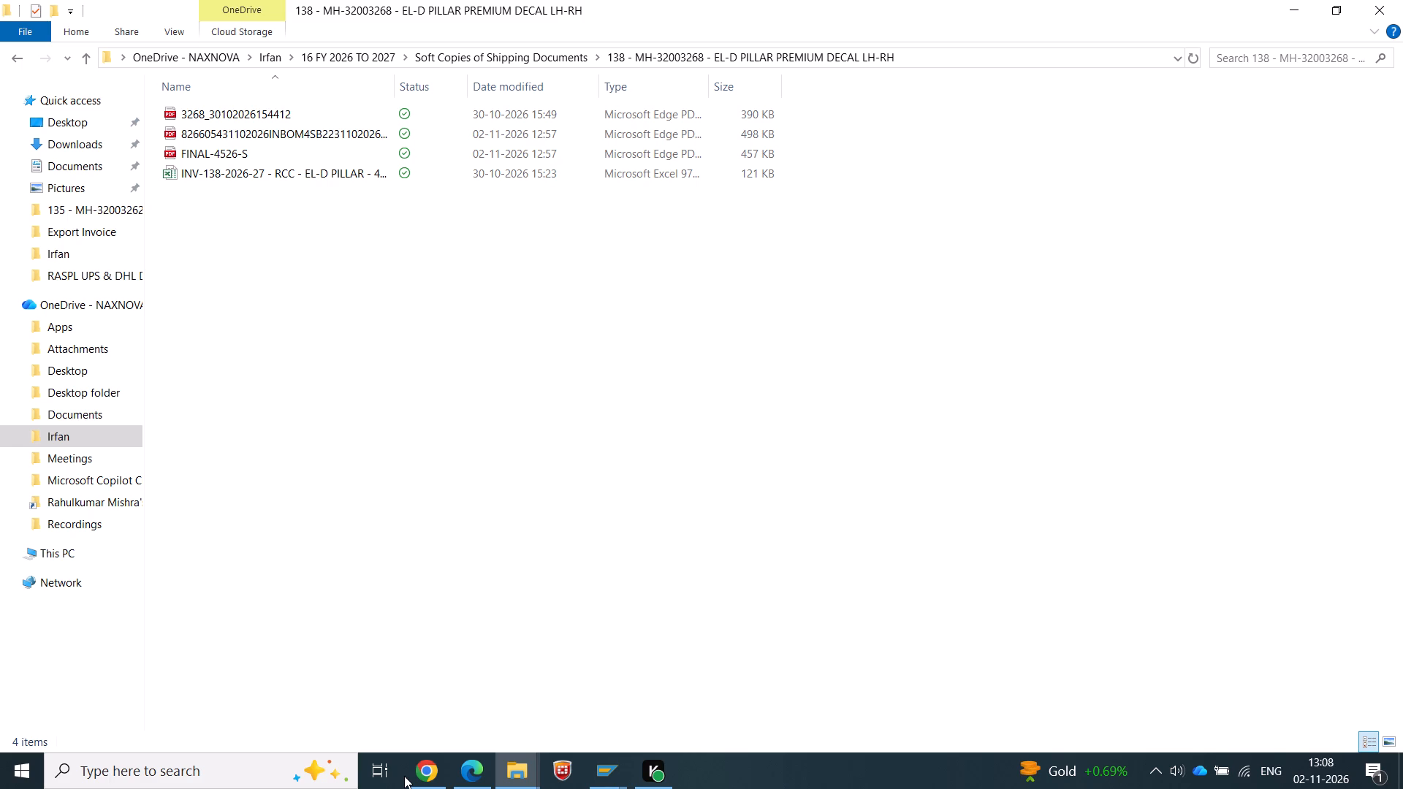
Select the INV-138-2026-27 workbook and the FINAL-4526-S PDF together in the 138 - MH-32003268 folder.
click(202, 169)
ctrl+click(203, 157)
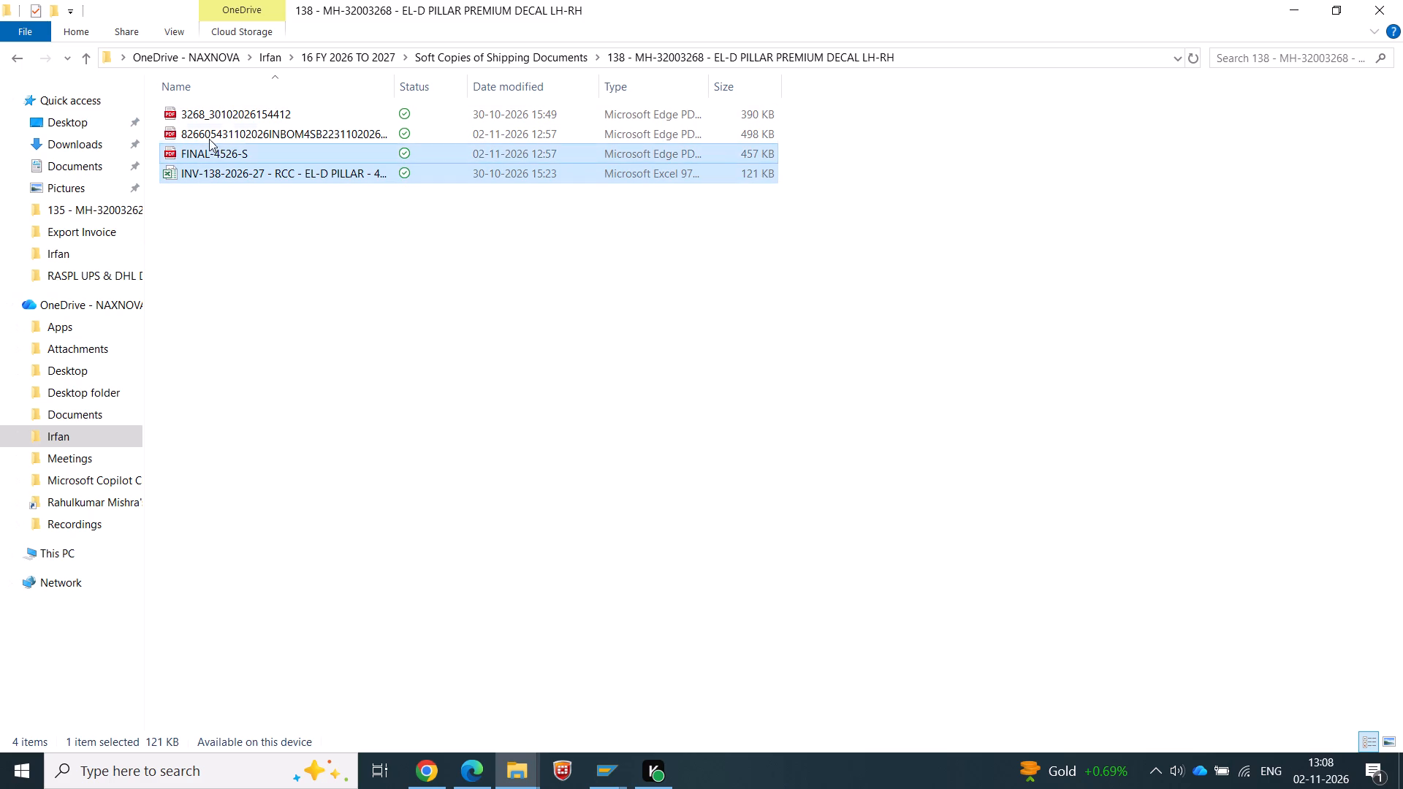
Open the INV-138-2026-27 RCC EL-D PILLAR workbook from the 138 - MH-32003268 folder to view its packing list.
ctrl+click(214, 117)
click(312, 259)
double_click(230, 178)
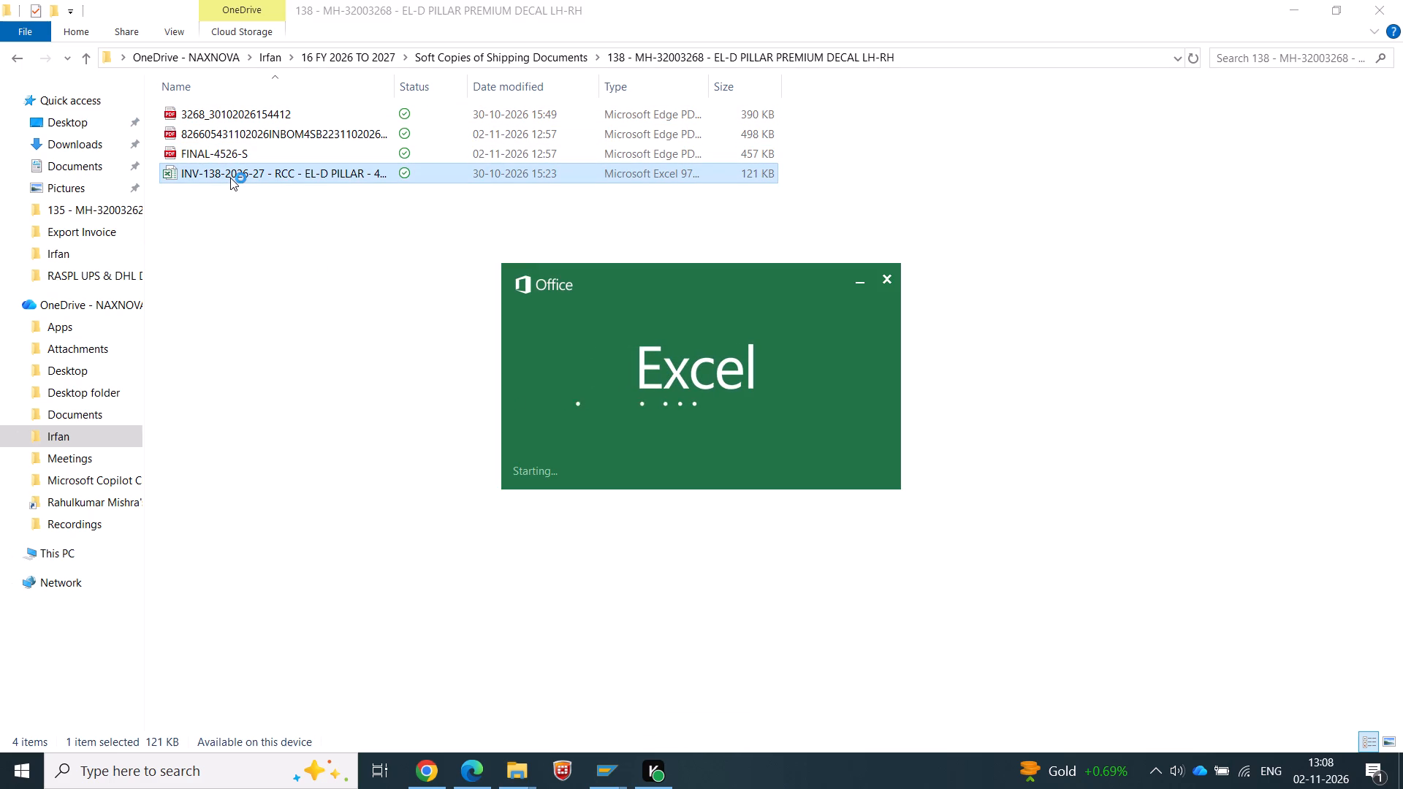
click(194, 633)
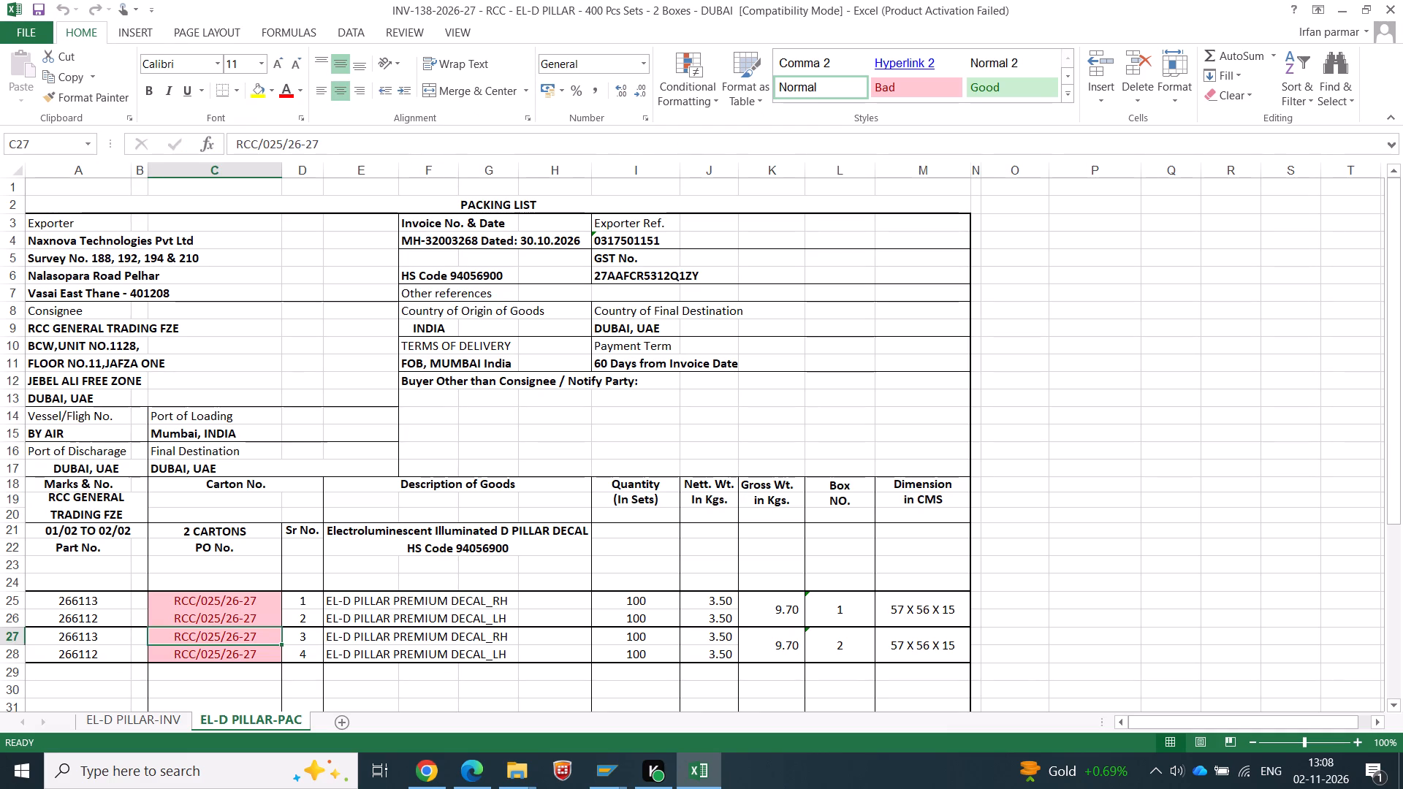
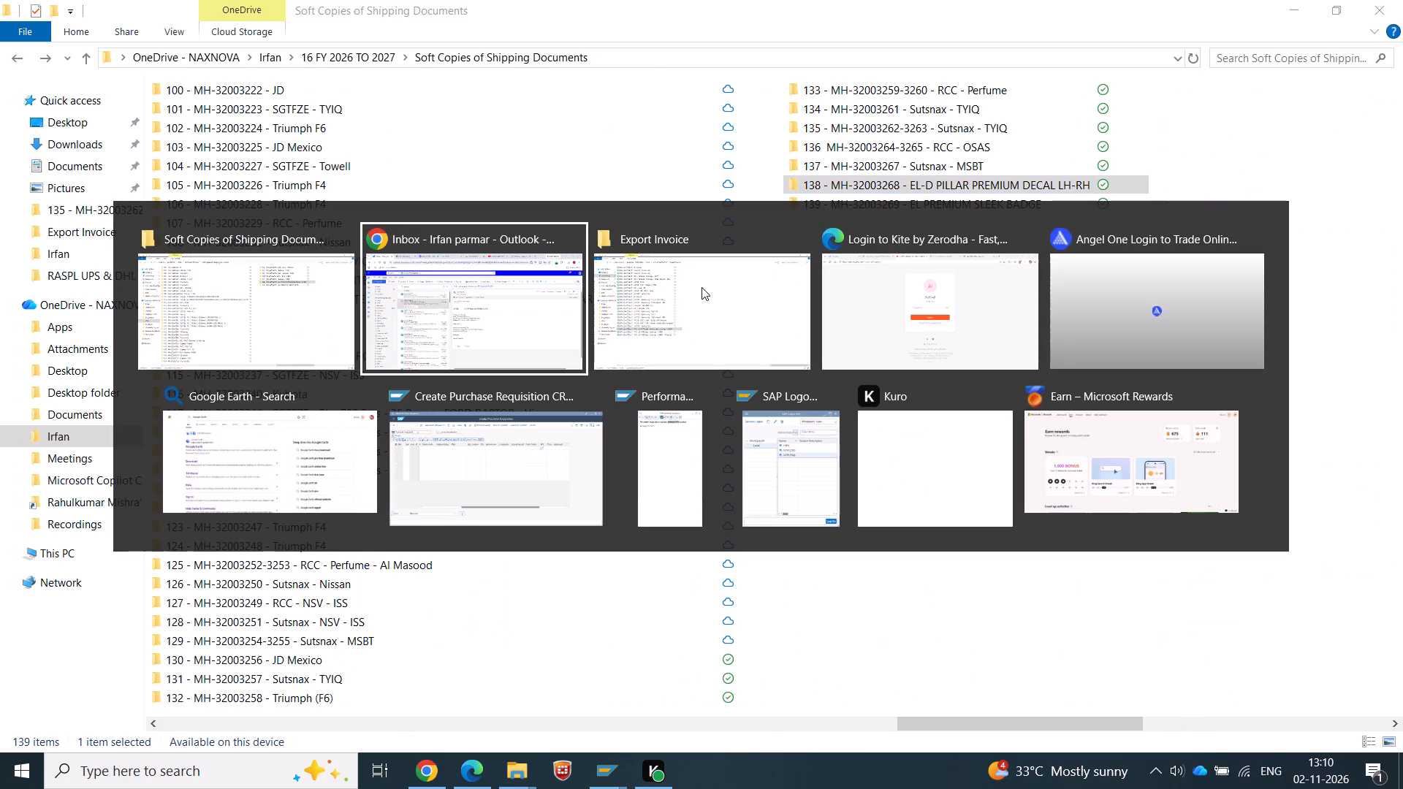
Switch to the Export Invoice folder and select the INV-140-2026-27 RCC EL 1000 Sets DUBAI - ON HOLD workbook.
key(alt+Tab)
click(232, 527)
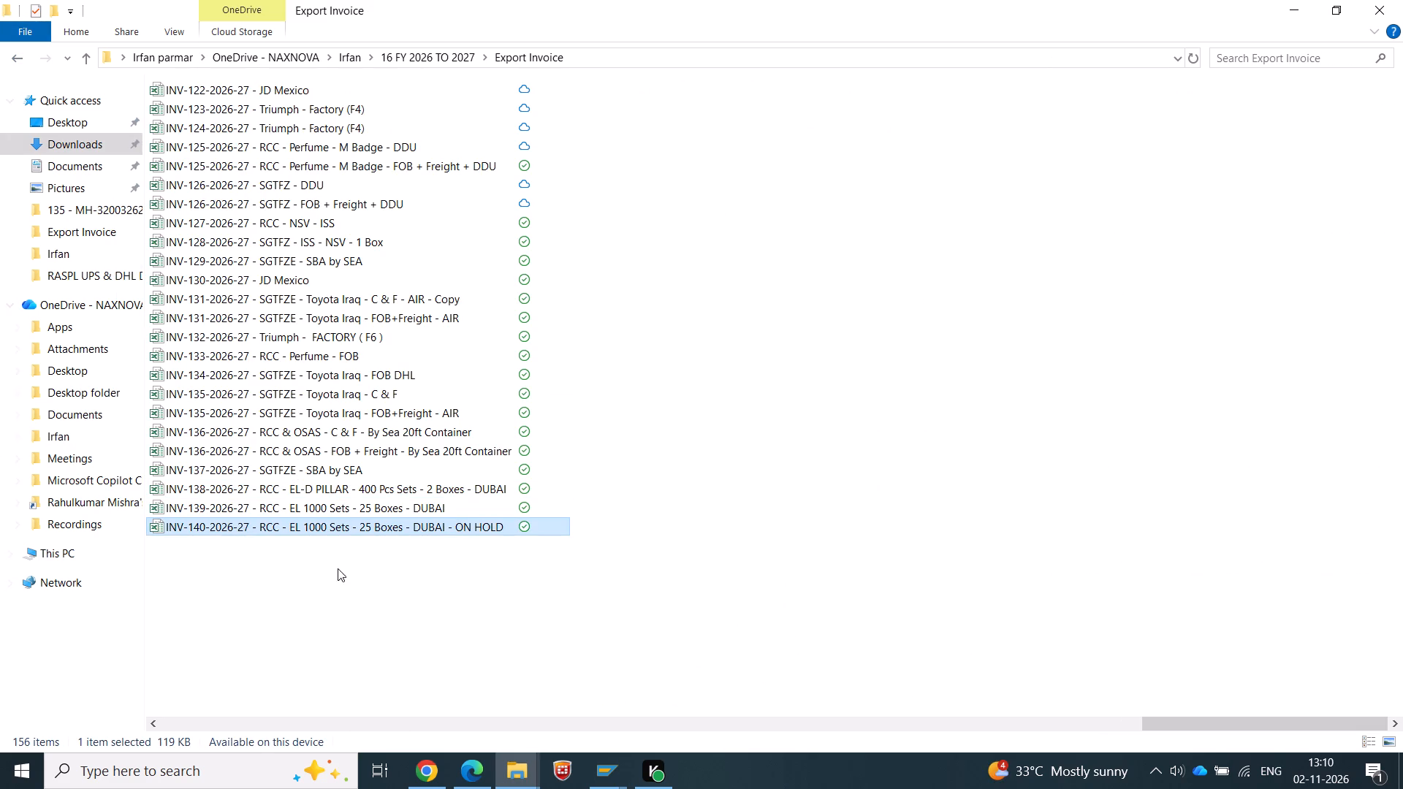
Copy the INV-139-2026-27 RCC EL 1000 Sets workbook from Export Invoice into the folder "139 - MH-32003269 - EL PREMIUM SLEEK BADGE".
key(ctrl+c)
click(368, 505)
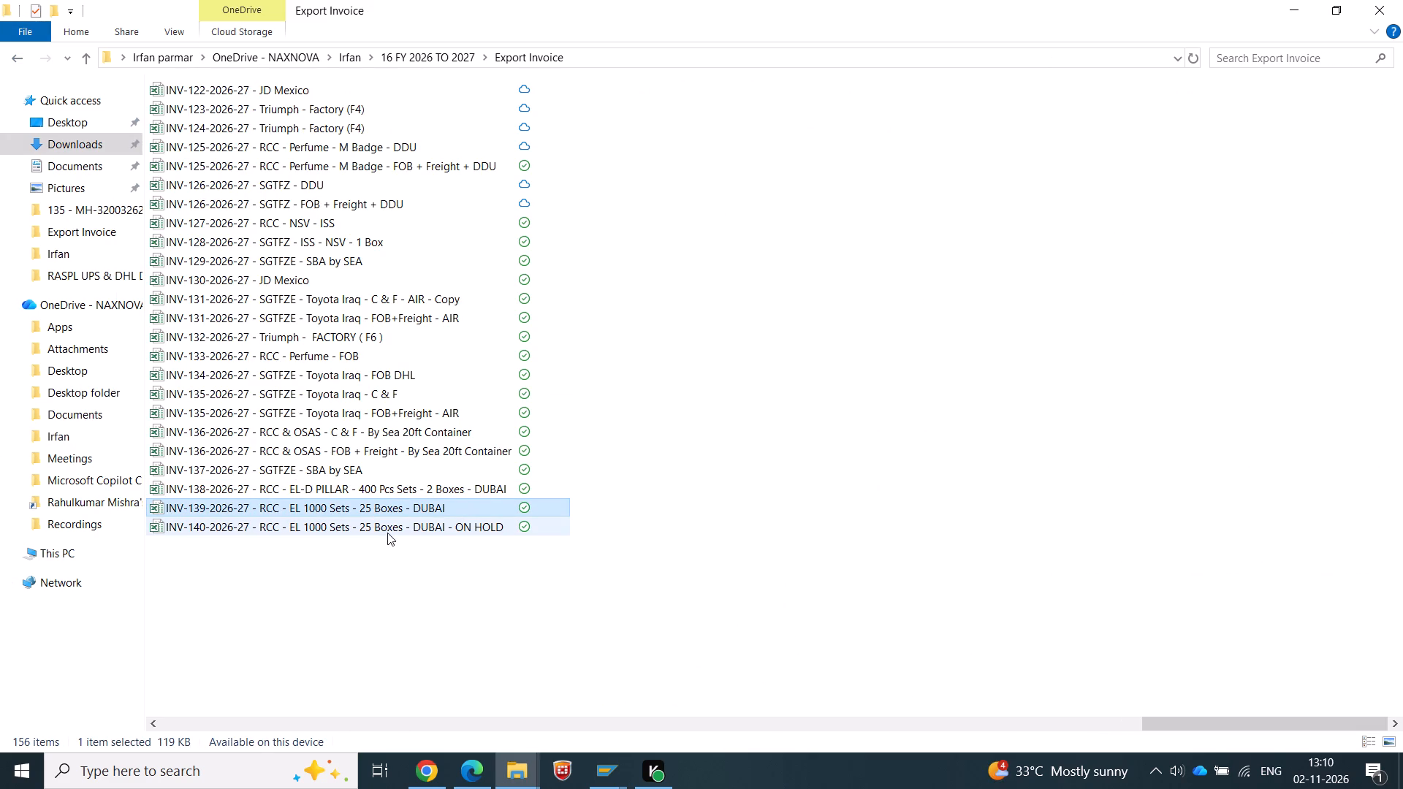
key(ctrl+c)
key(alt+Tab)
click(905, 196)
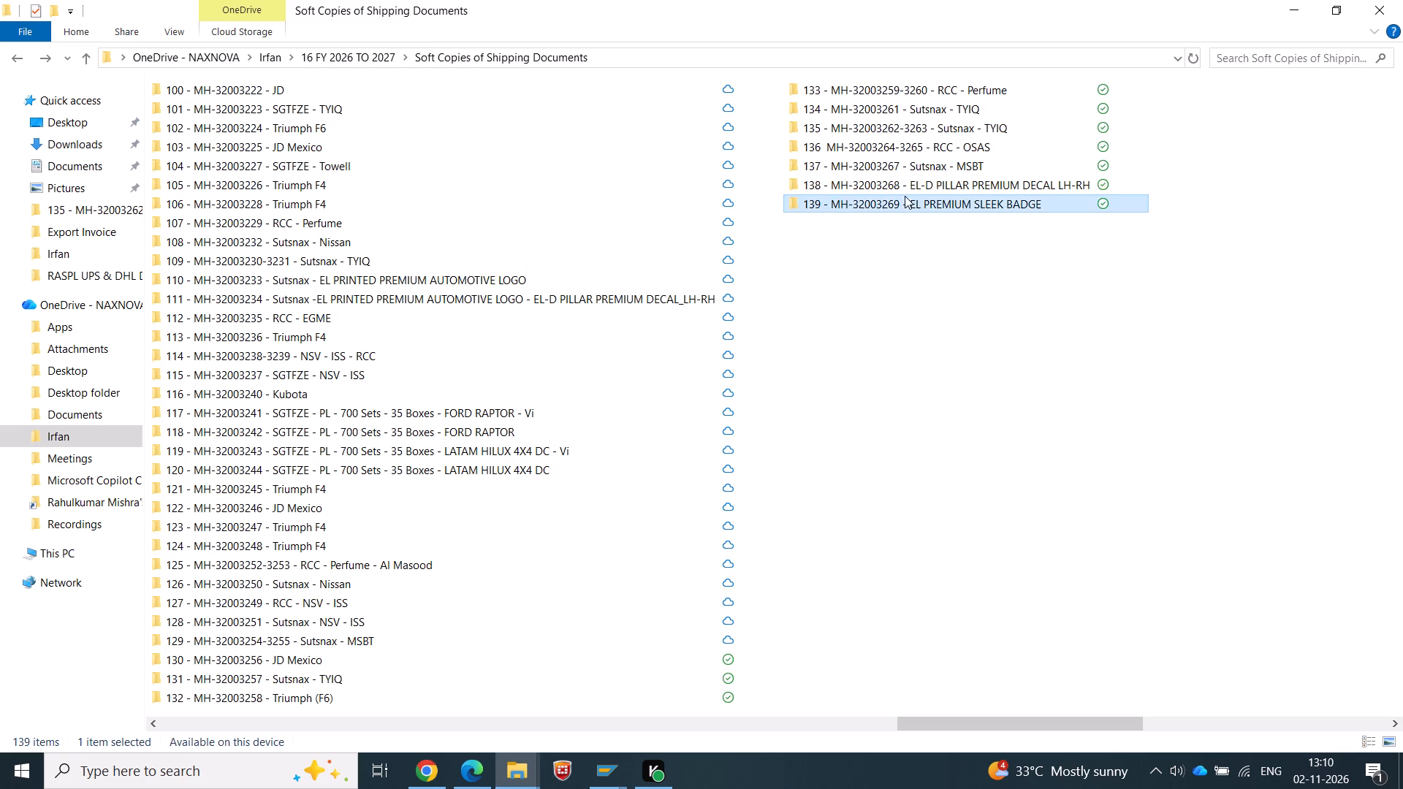
double_click(898, 211)
key(ctrl+v)
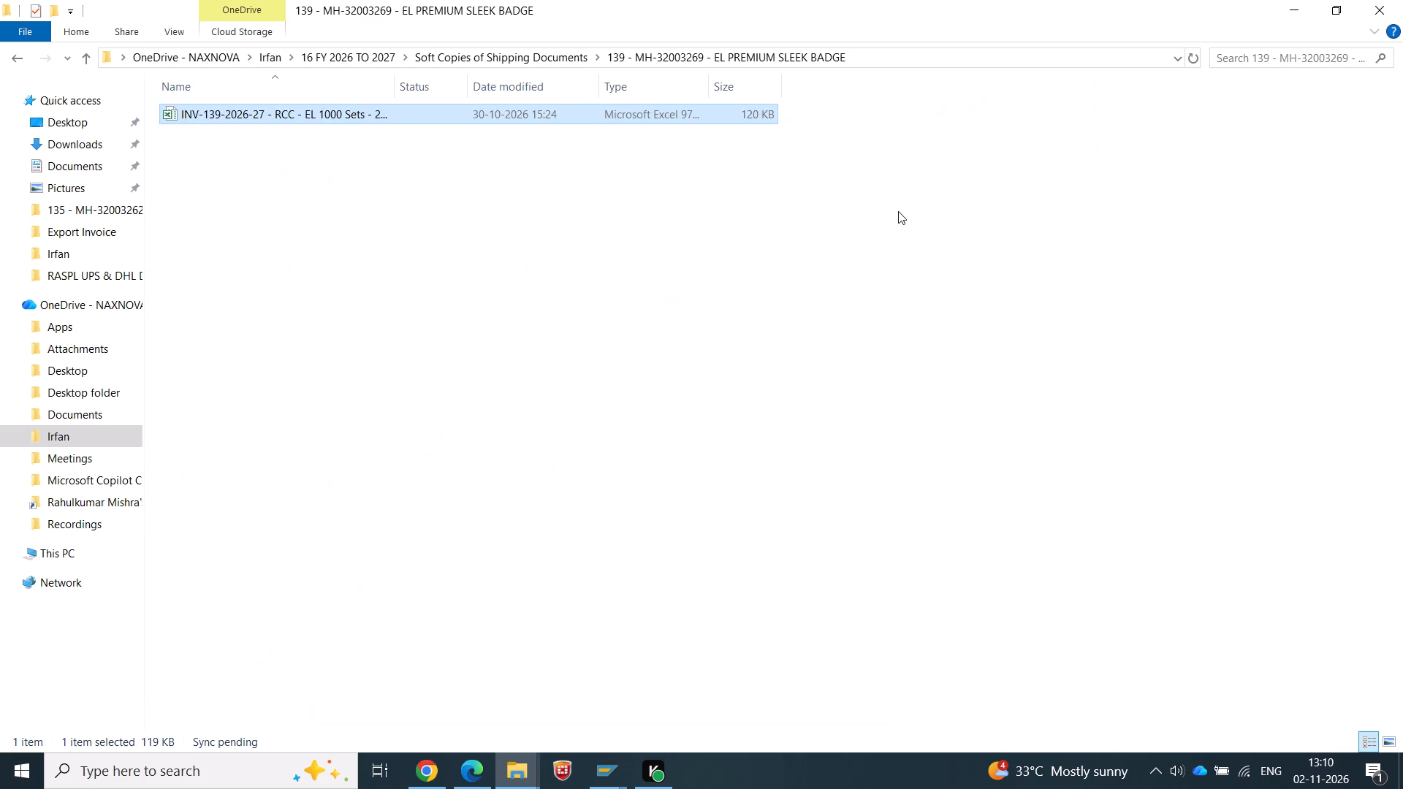
key(BackSpace)
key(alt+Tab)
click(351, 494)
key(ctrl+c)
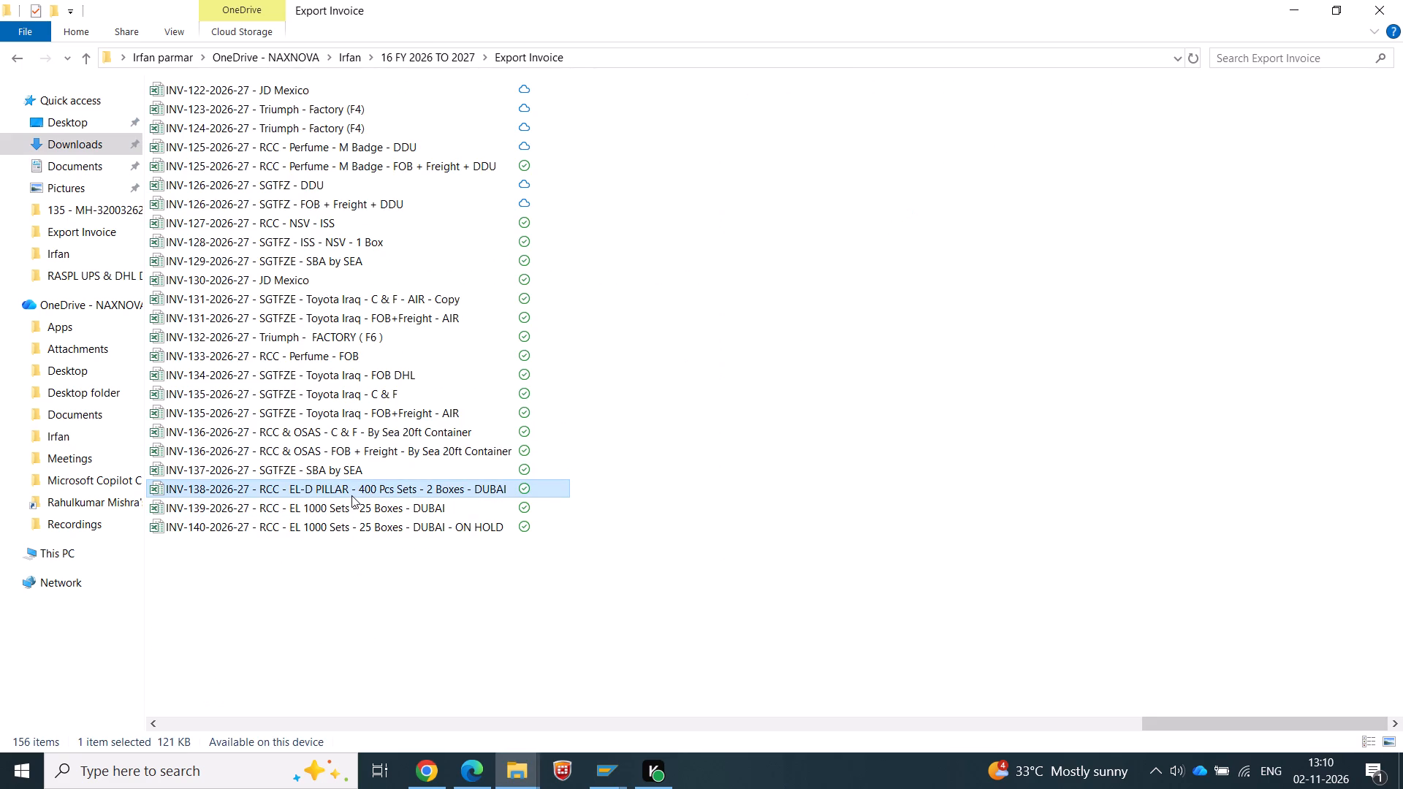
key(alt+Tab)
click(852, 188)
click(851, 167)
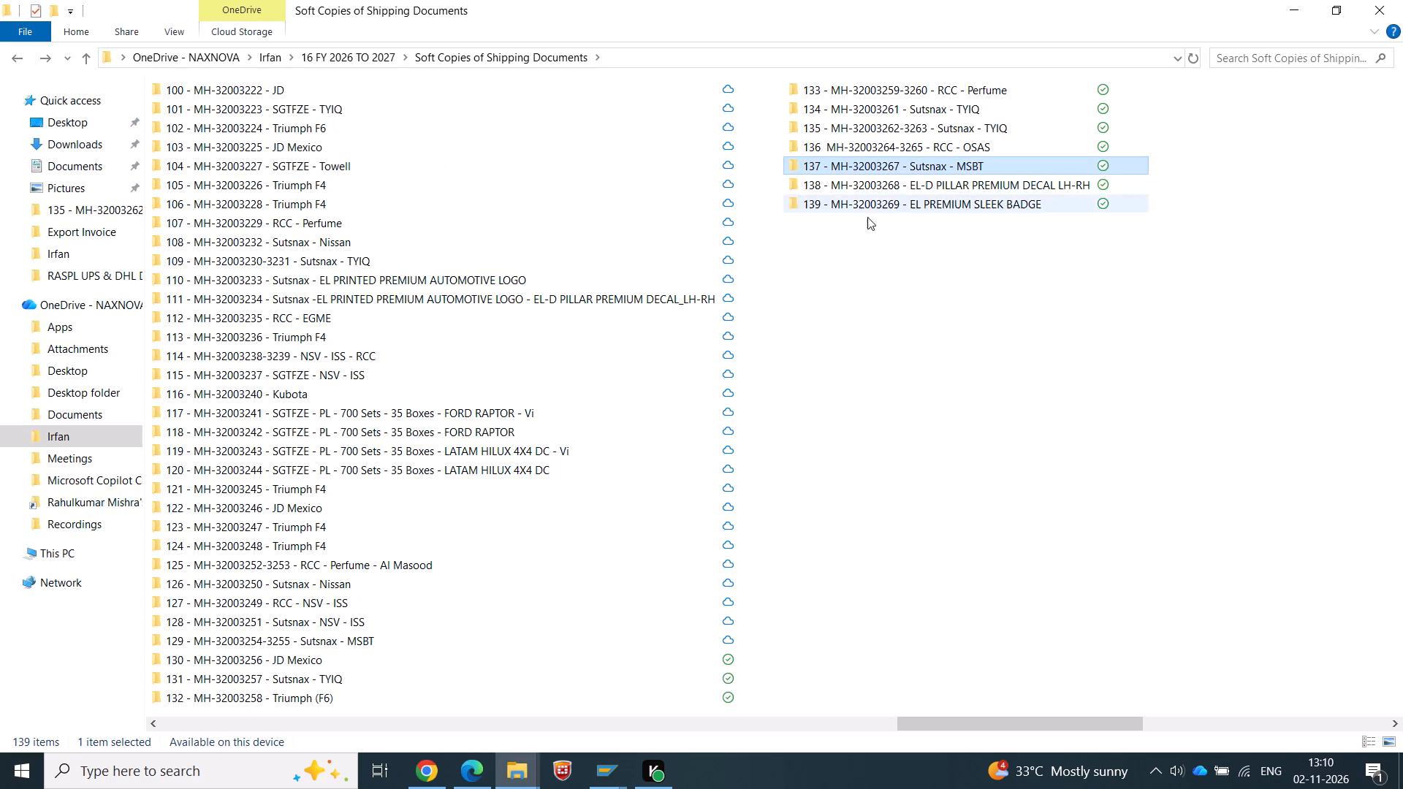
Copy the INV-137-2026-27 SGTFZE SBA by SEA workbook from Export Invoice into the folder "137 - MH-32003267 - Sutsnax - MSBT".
key(alt+Tab)
click(287, 470)
key(ctrl+c)
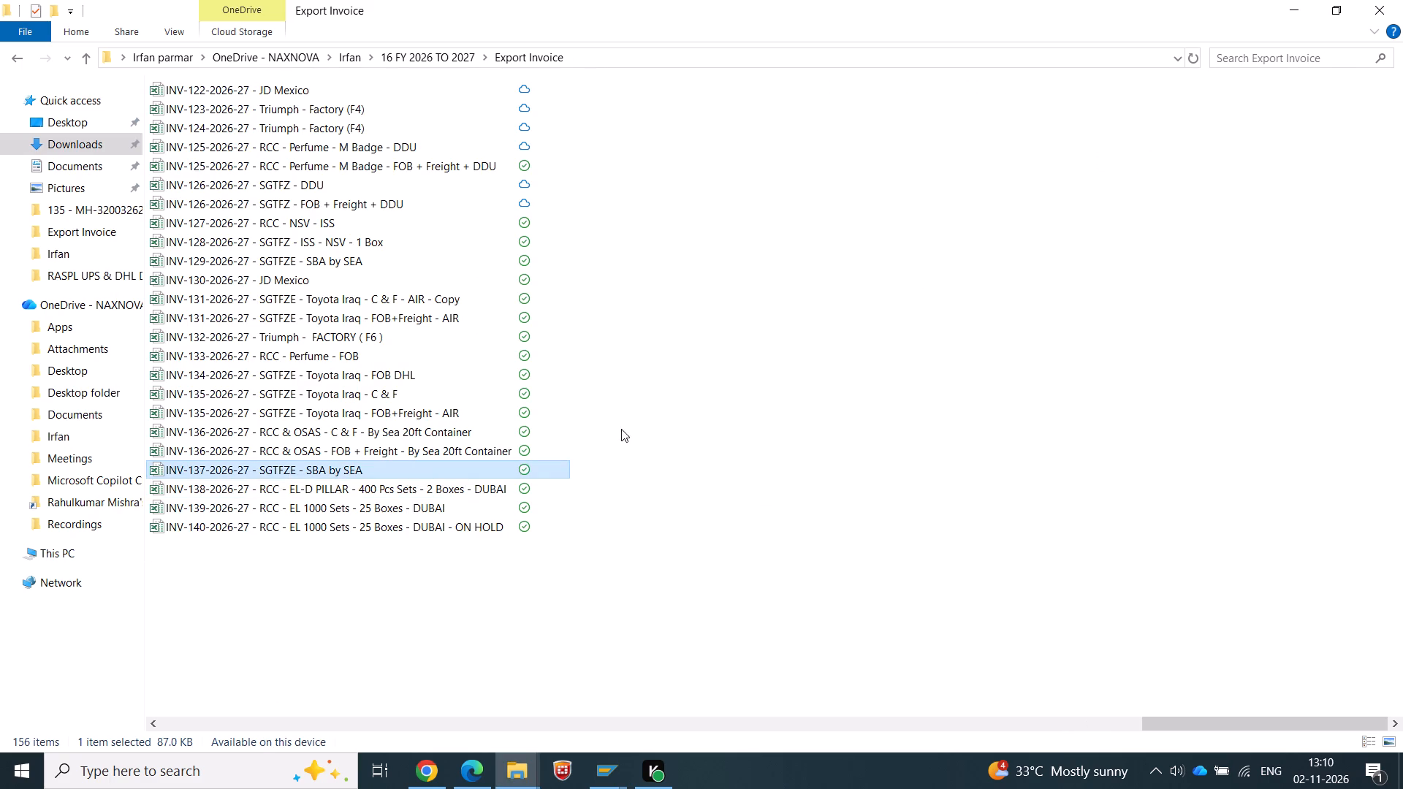
key(alt+Tab)
double_click(869, 169)
key(ctrl+v)
key(BackSpace)
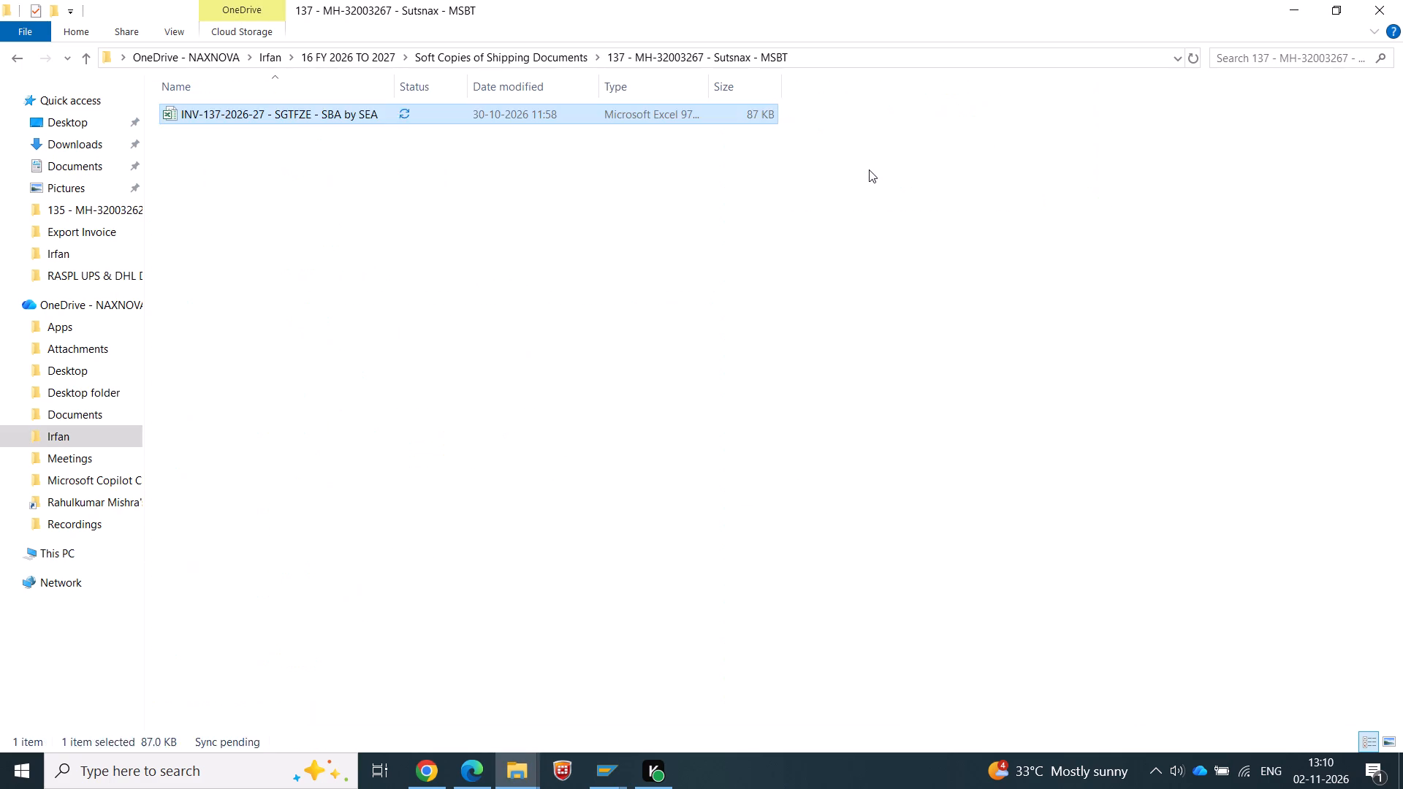
key(alt+Tab)
click(294, 448)
ctrl+click(290, 422)
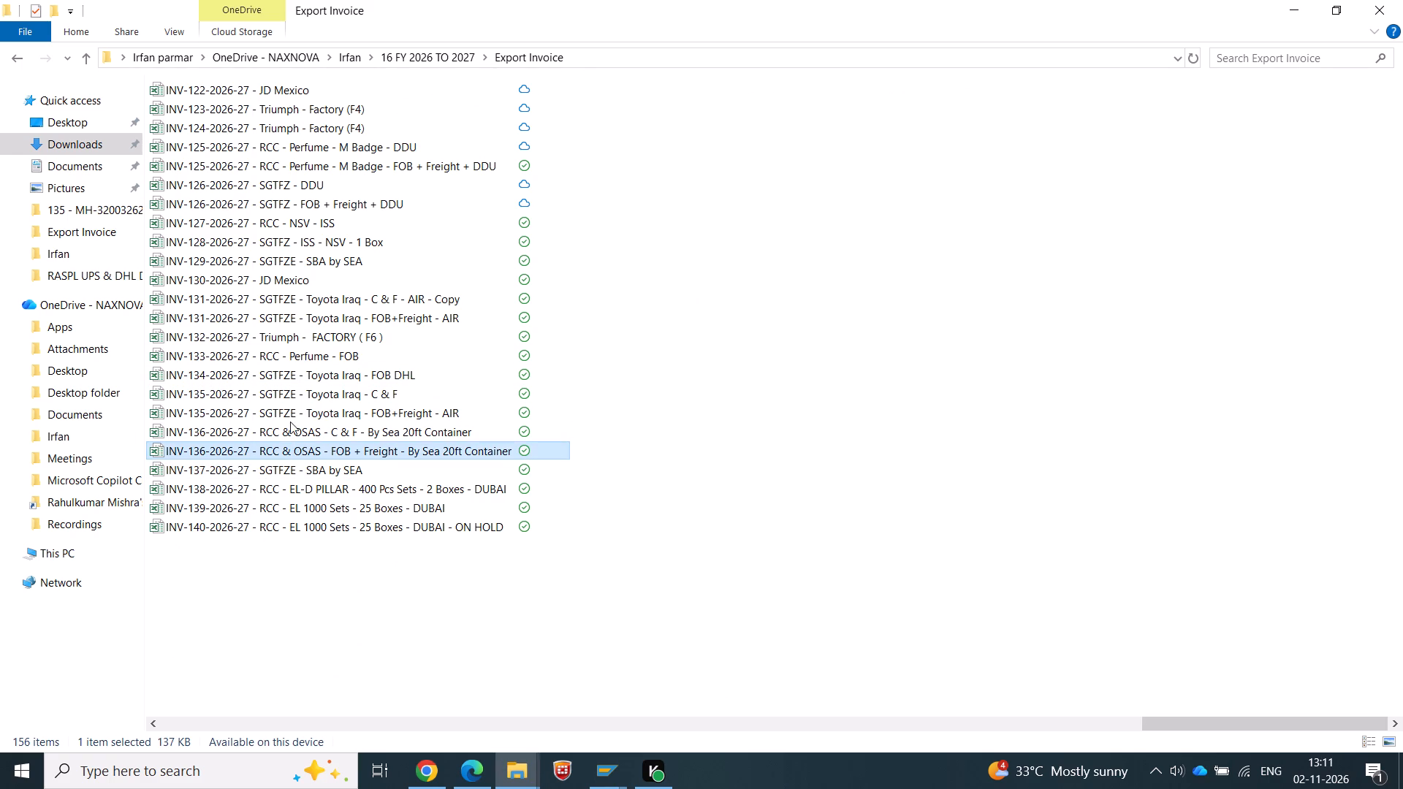
ctrl+click(320, 437)
key(ctrl+c)
key(alt+Tab)
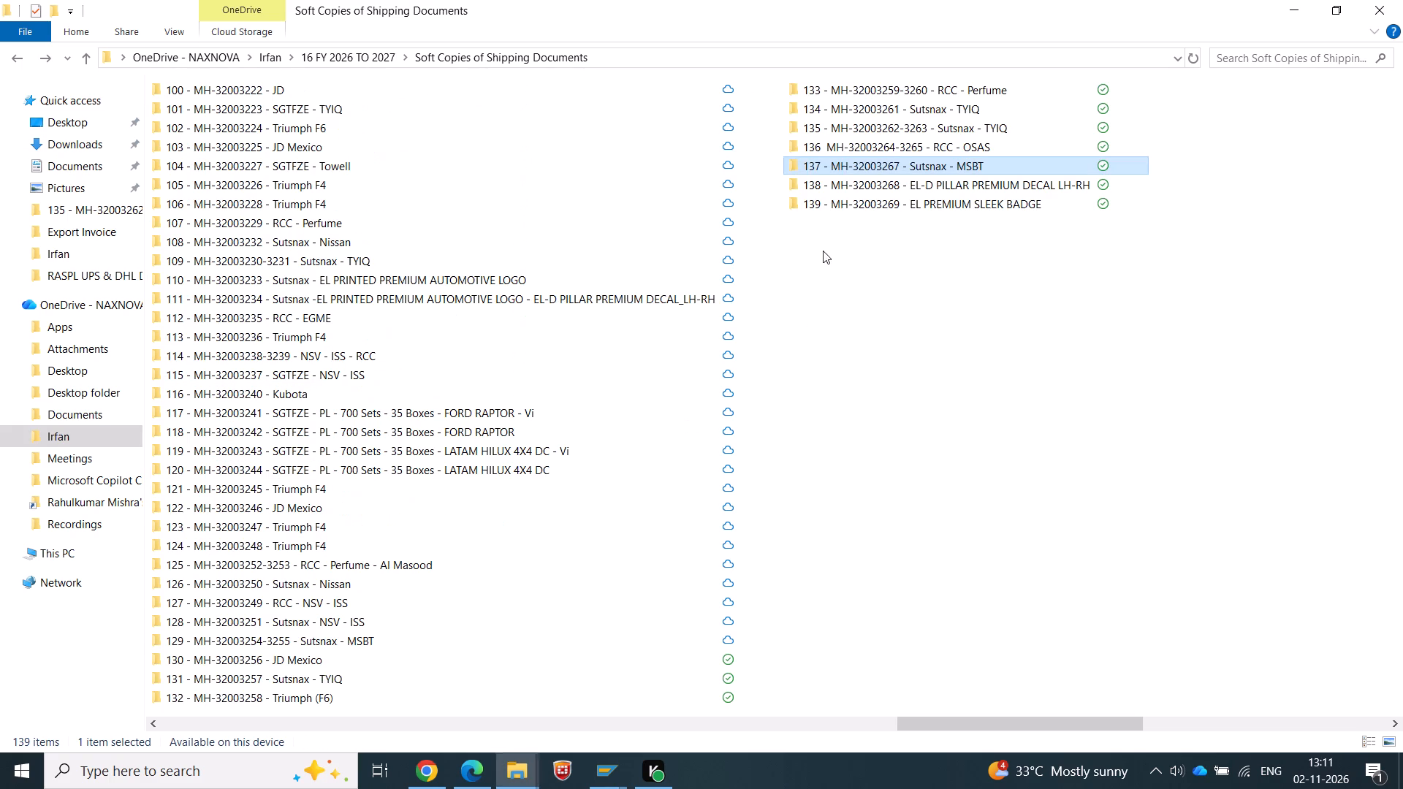
double_click(853, 146)
key(ctrl+v)
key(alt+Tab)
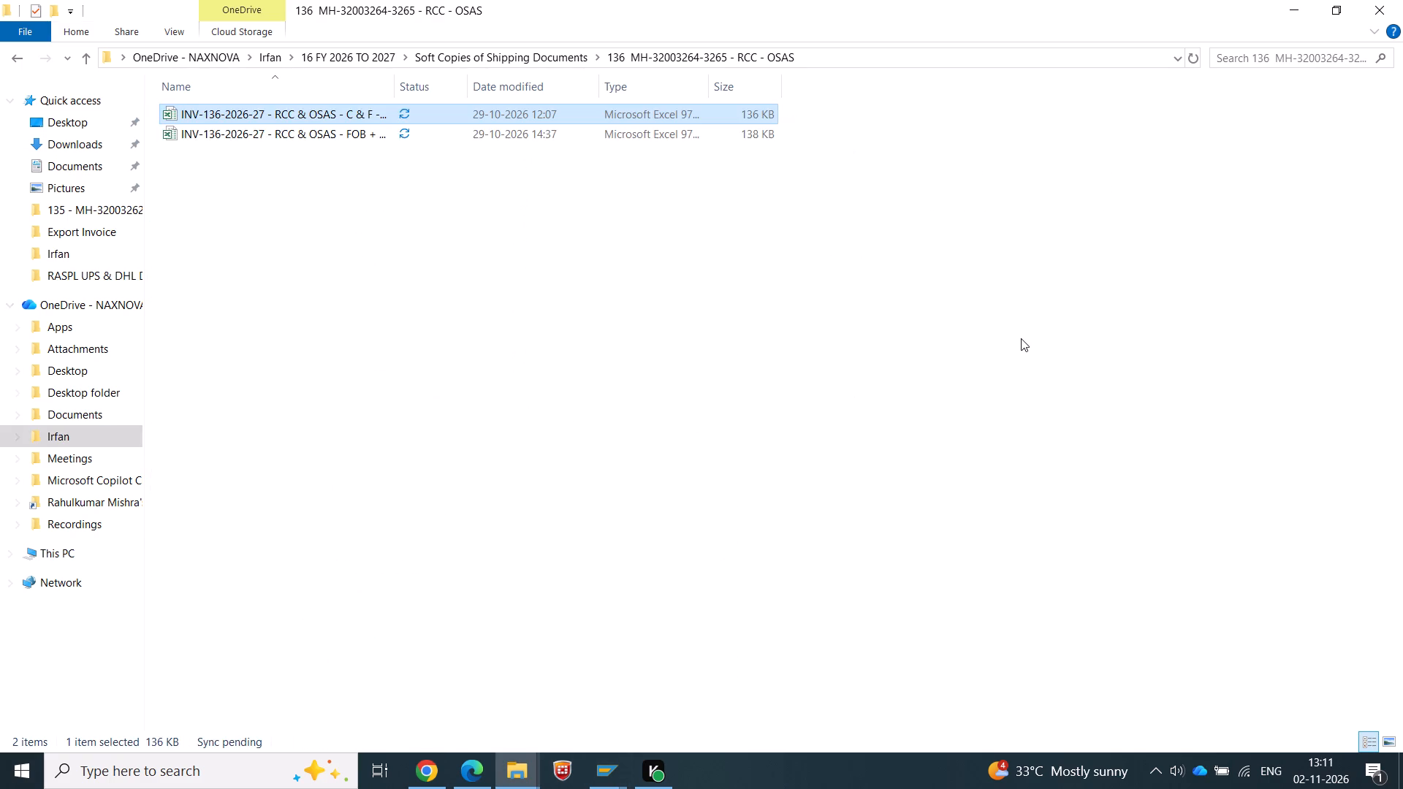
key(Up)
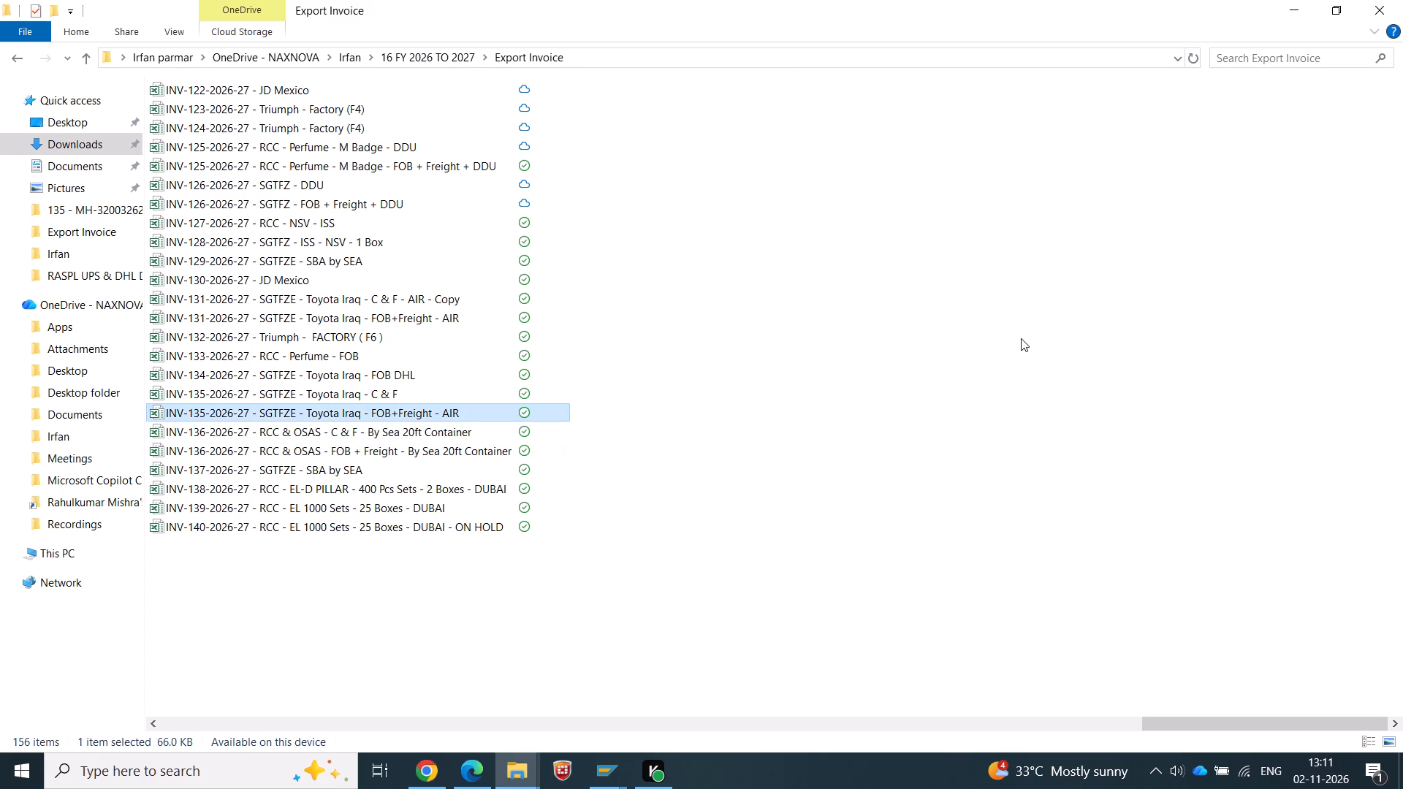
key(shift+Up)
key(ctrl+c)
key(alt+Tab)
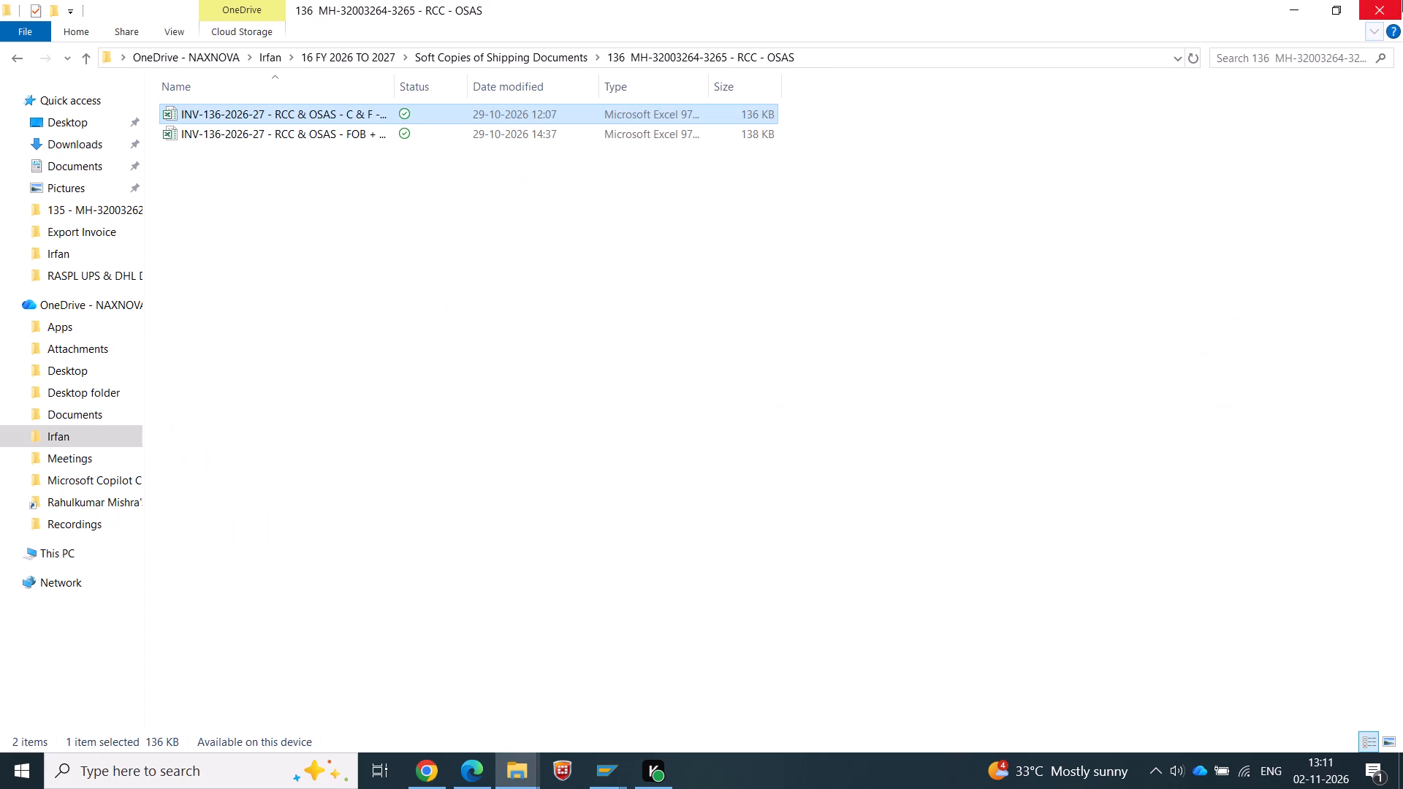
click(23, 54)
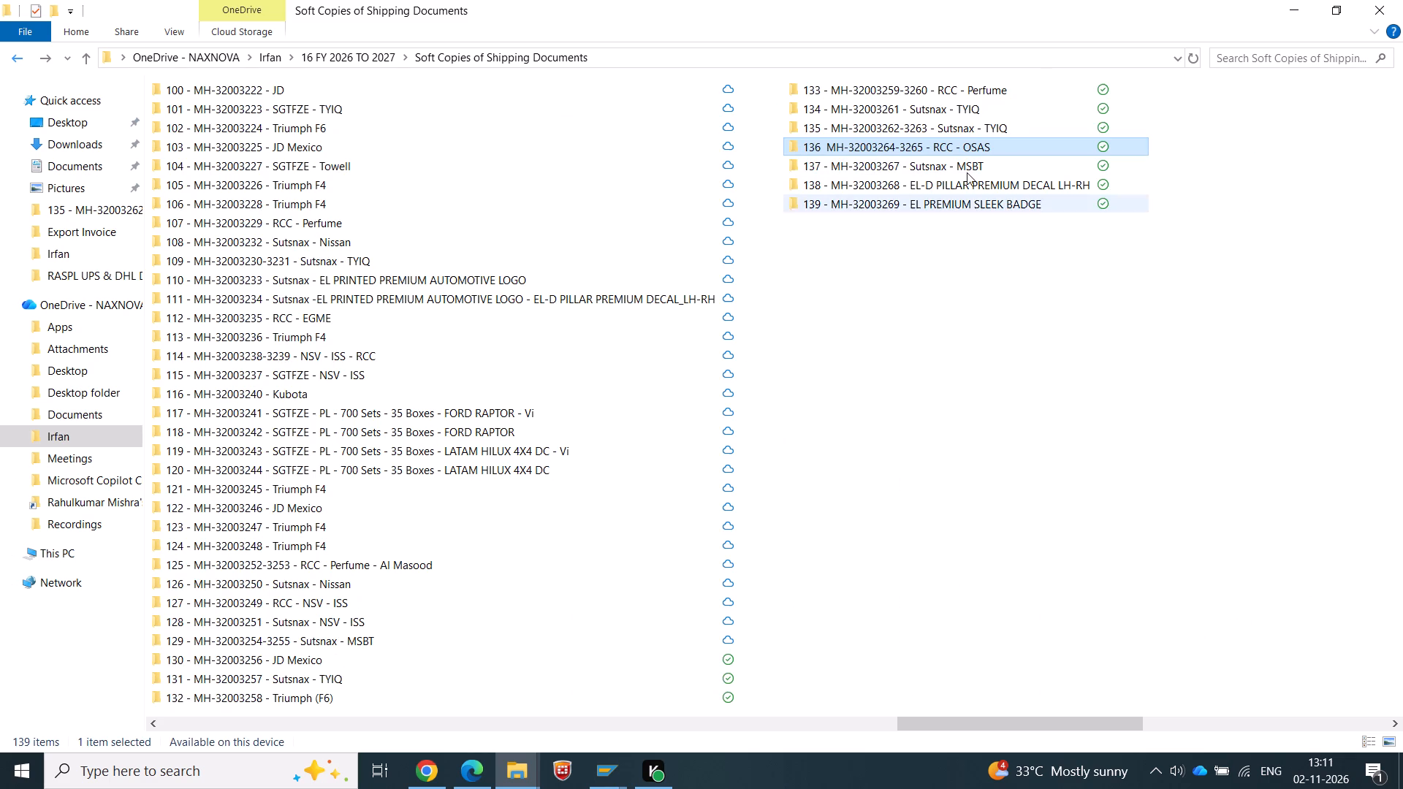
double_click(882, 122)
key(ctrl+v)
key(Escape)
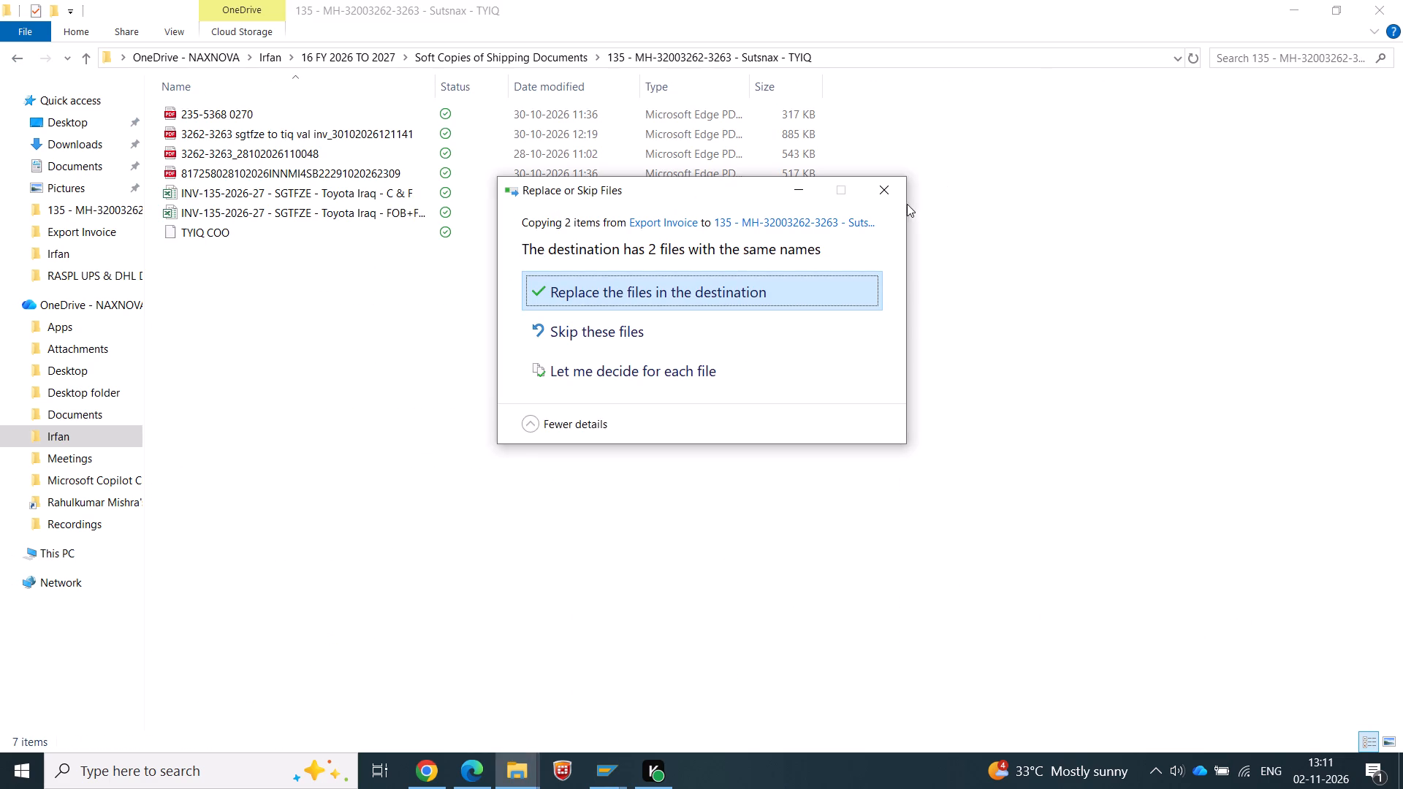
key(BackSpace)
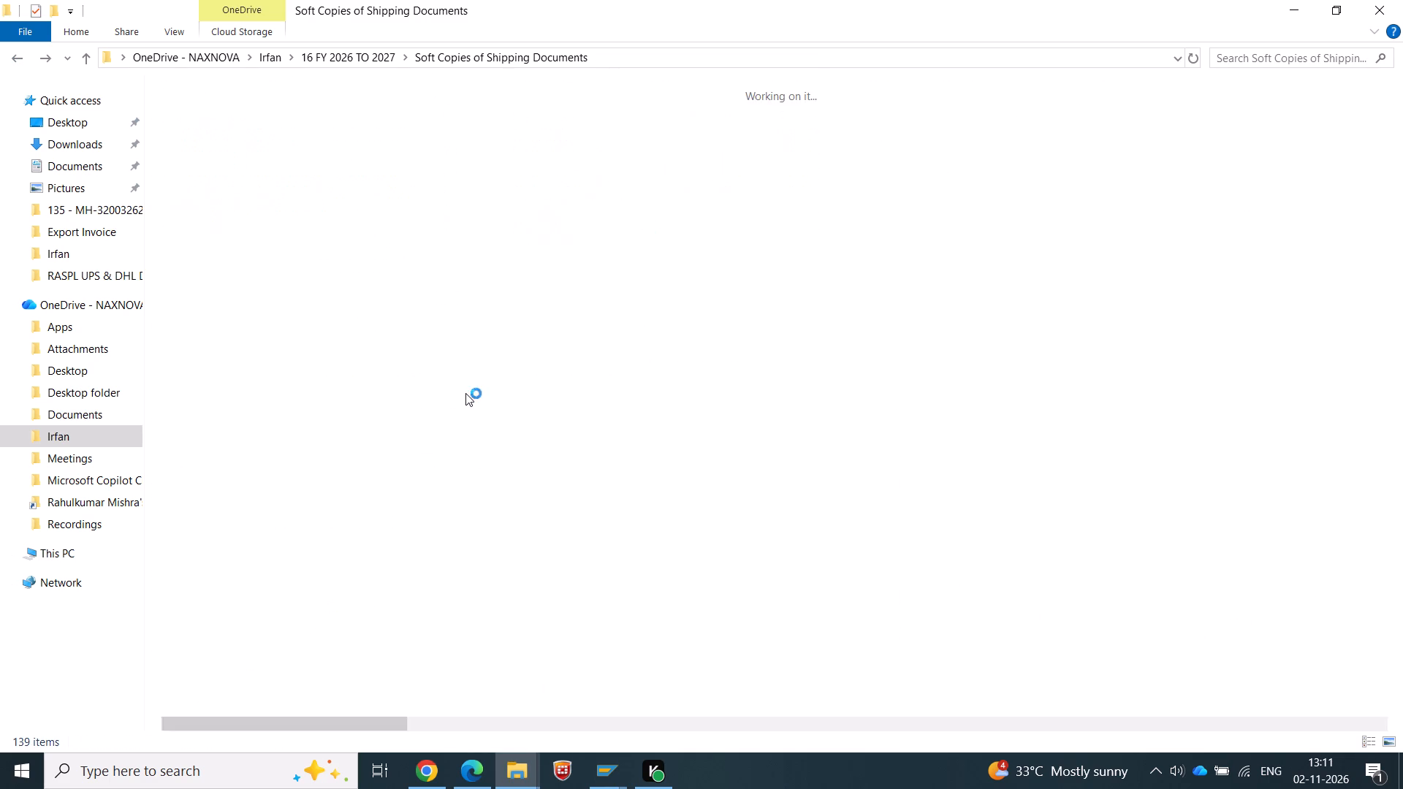
double_click(911, 112)
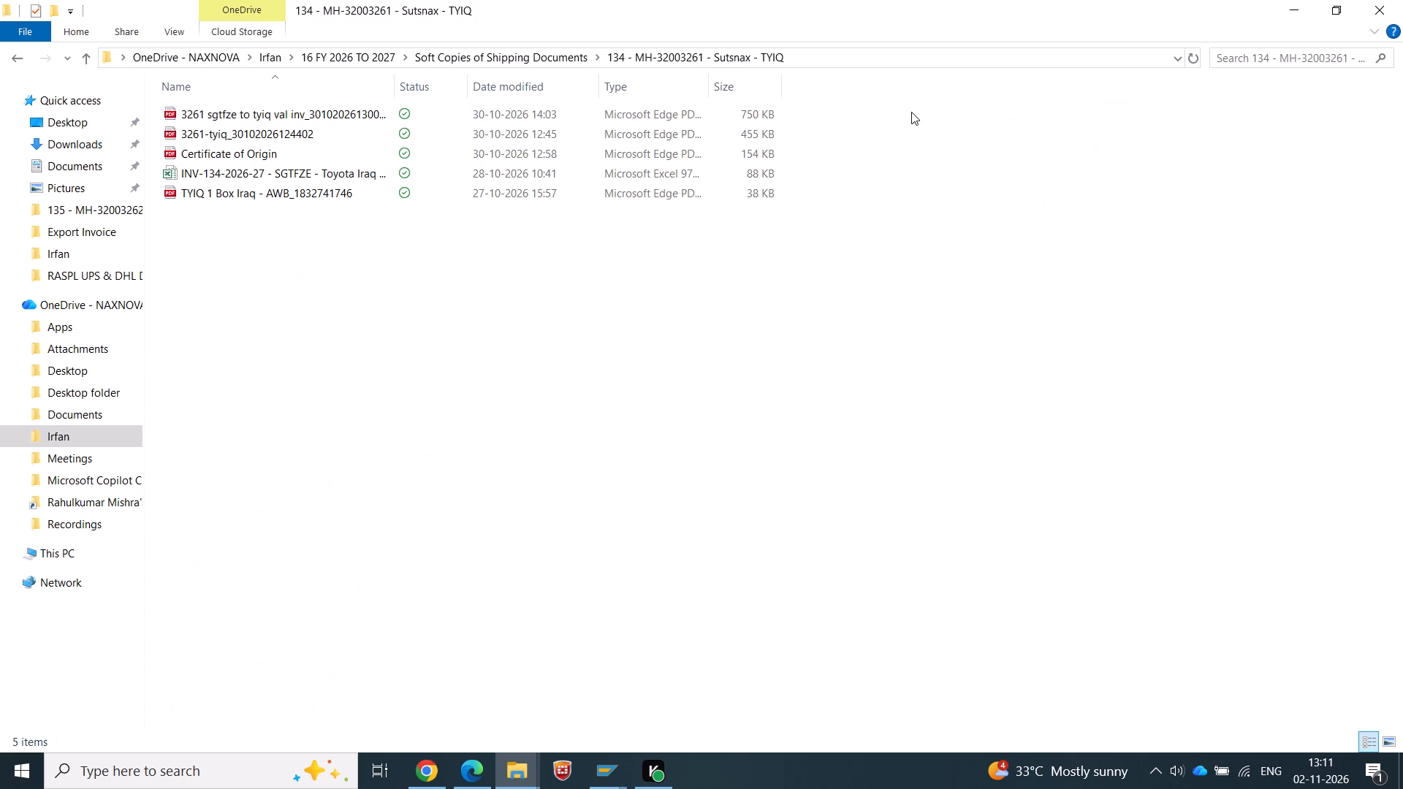
key(BackSpace)
double_click(917, 94)
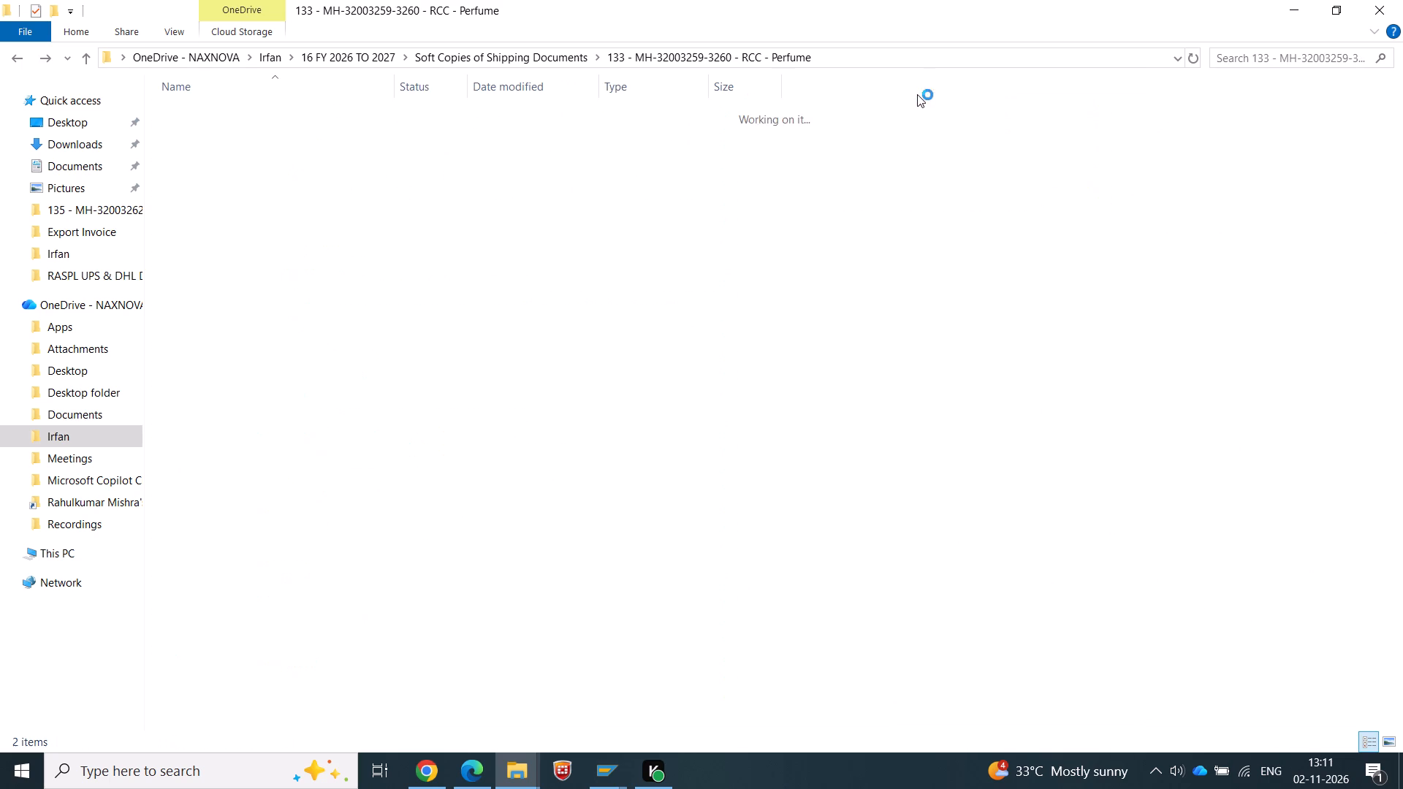
key(BackSpace)
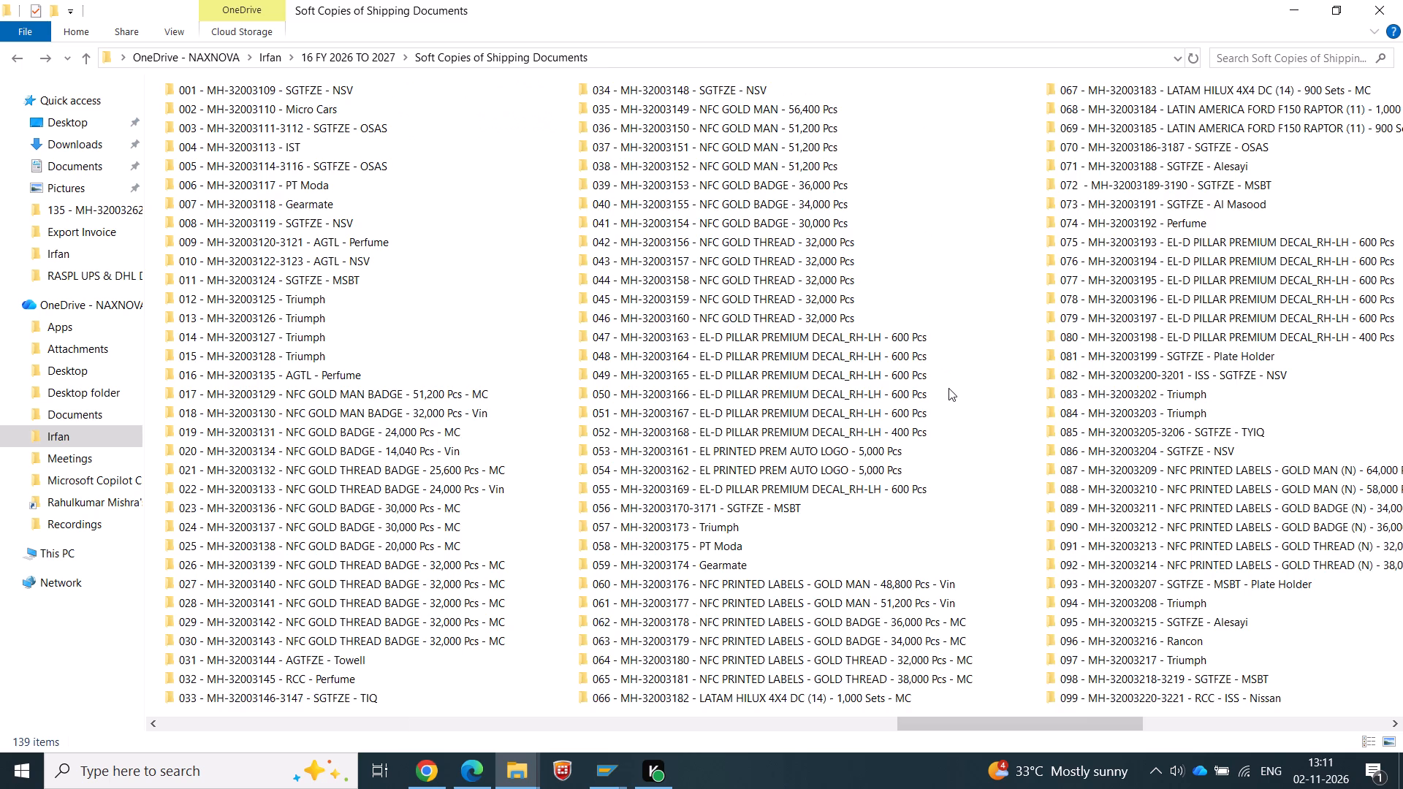
key(alt+Tab)
click(73, 141)
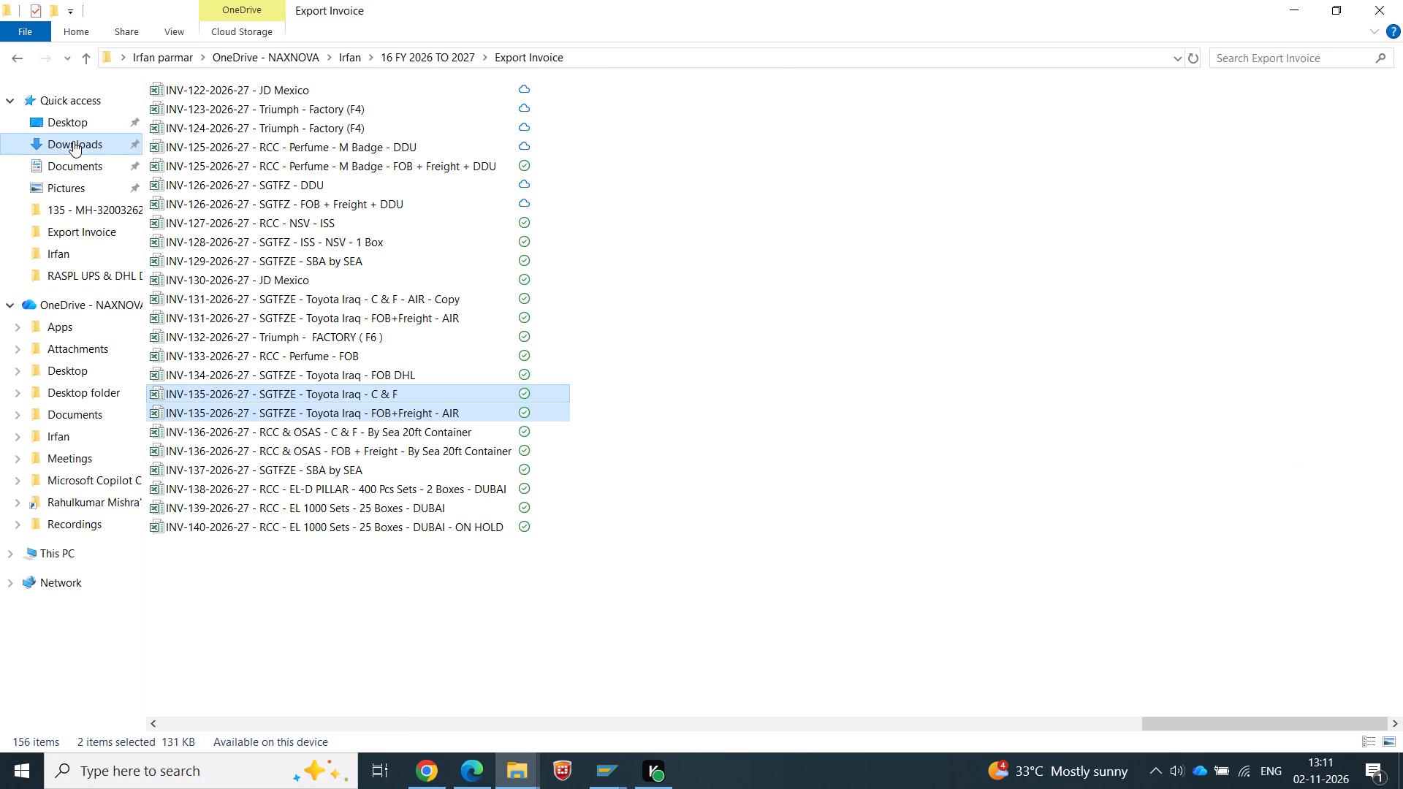
scroll(281, 277, up, 2)
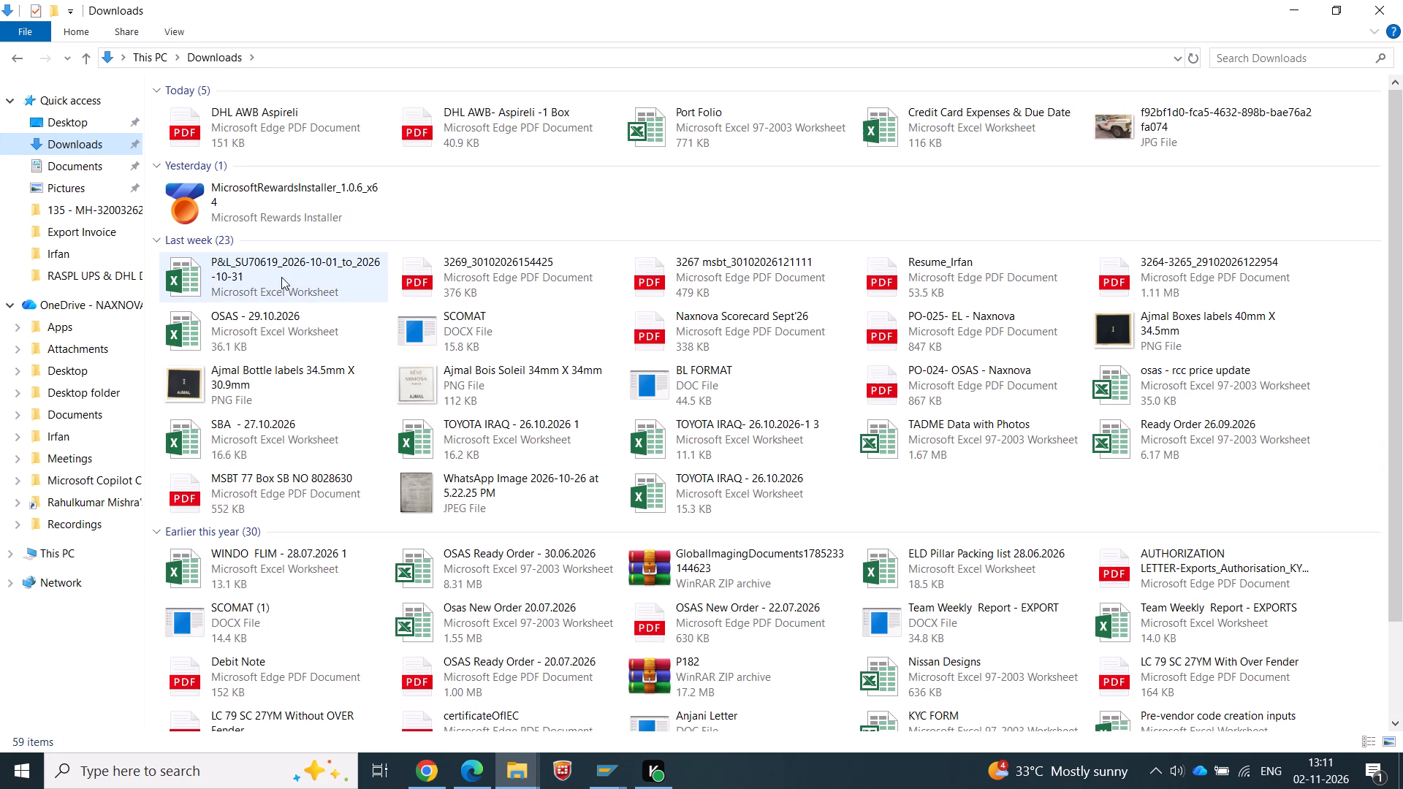
click(739, 285)
click(487, 294)
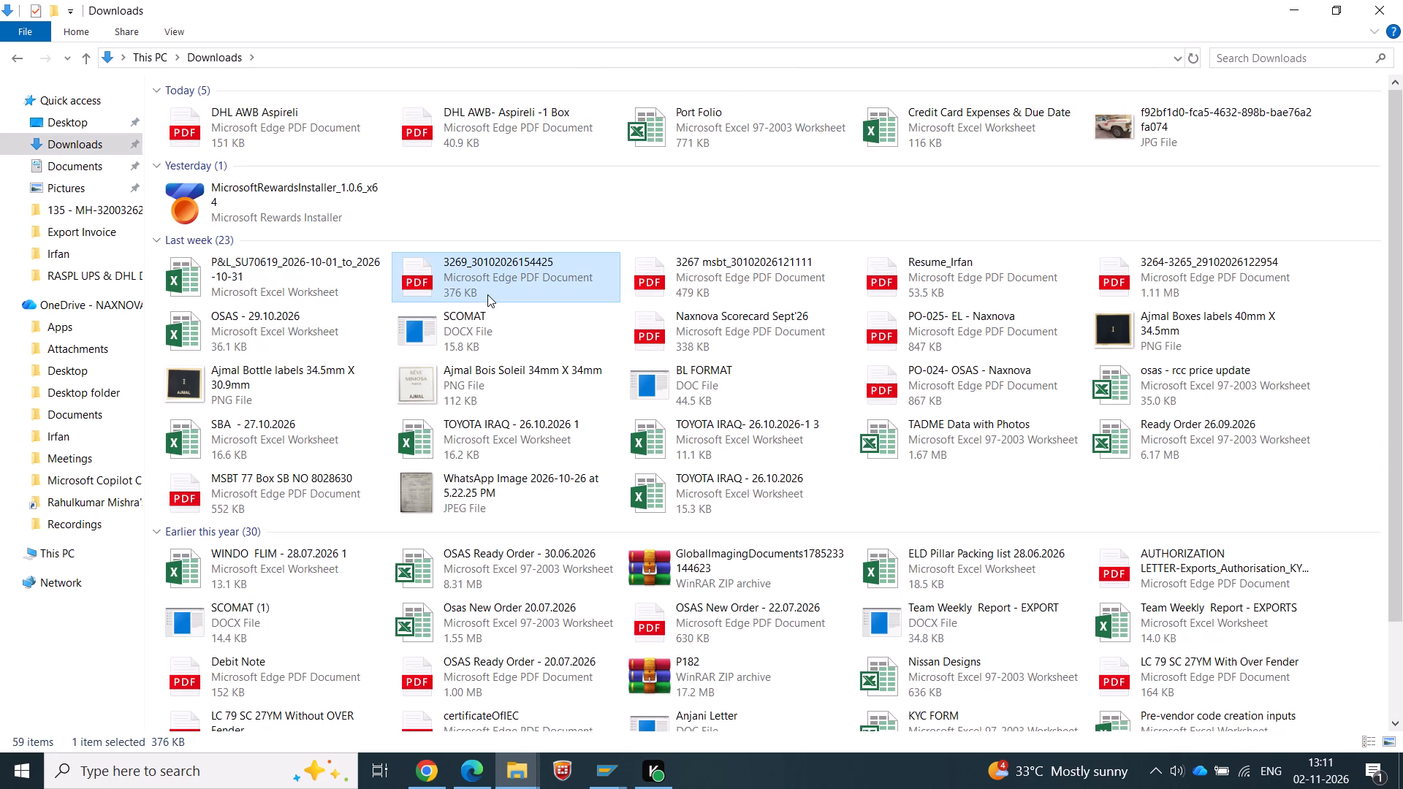
key(ctrl+x)
key(alt+Tab)
double_click(891, 206)
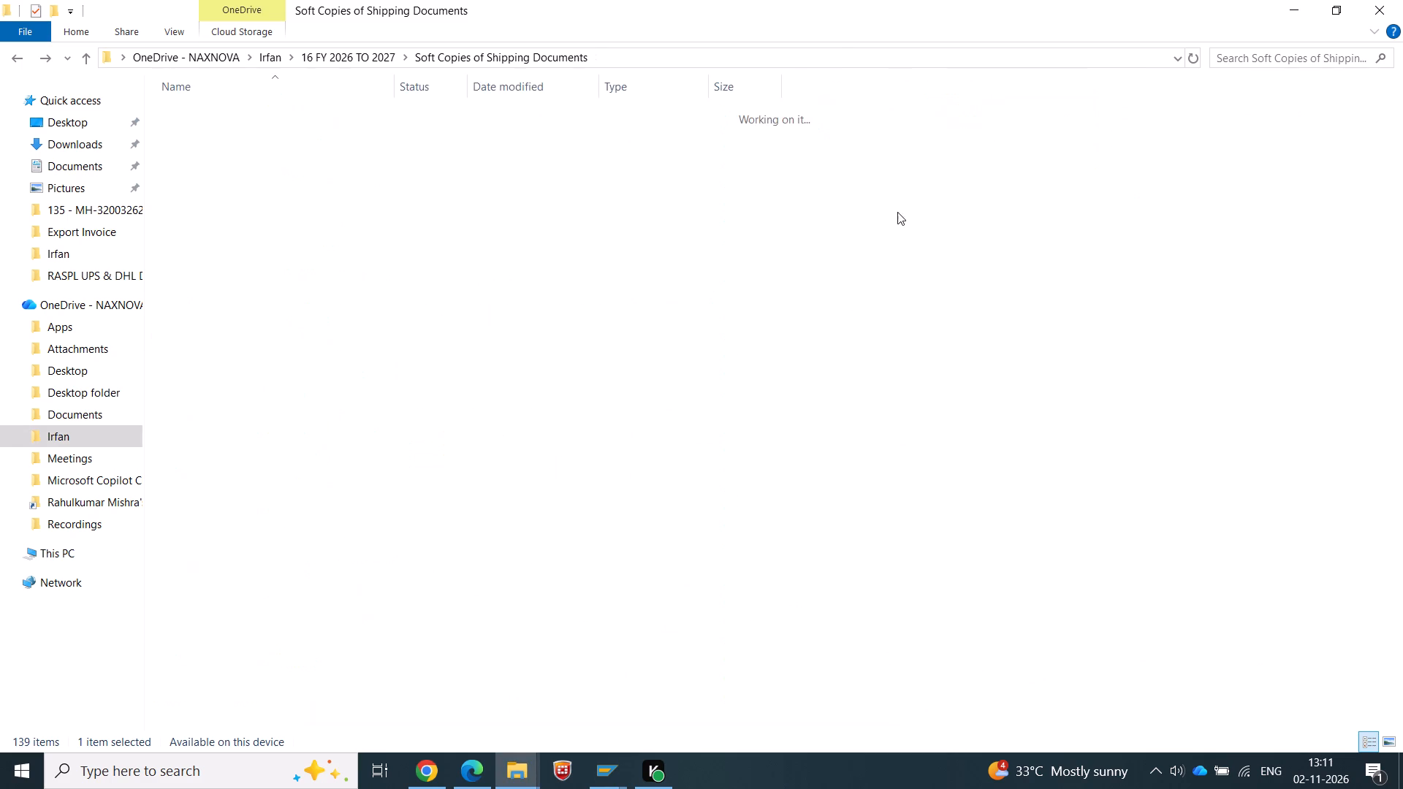
key(ctrl+v)
click(18, 54)
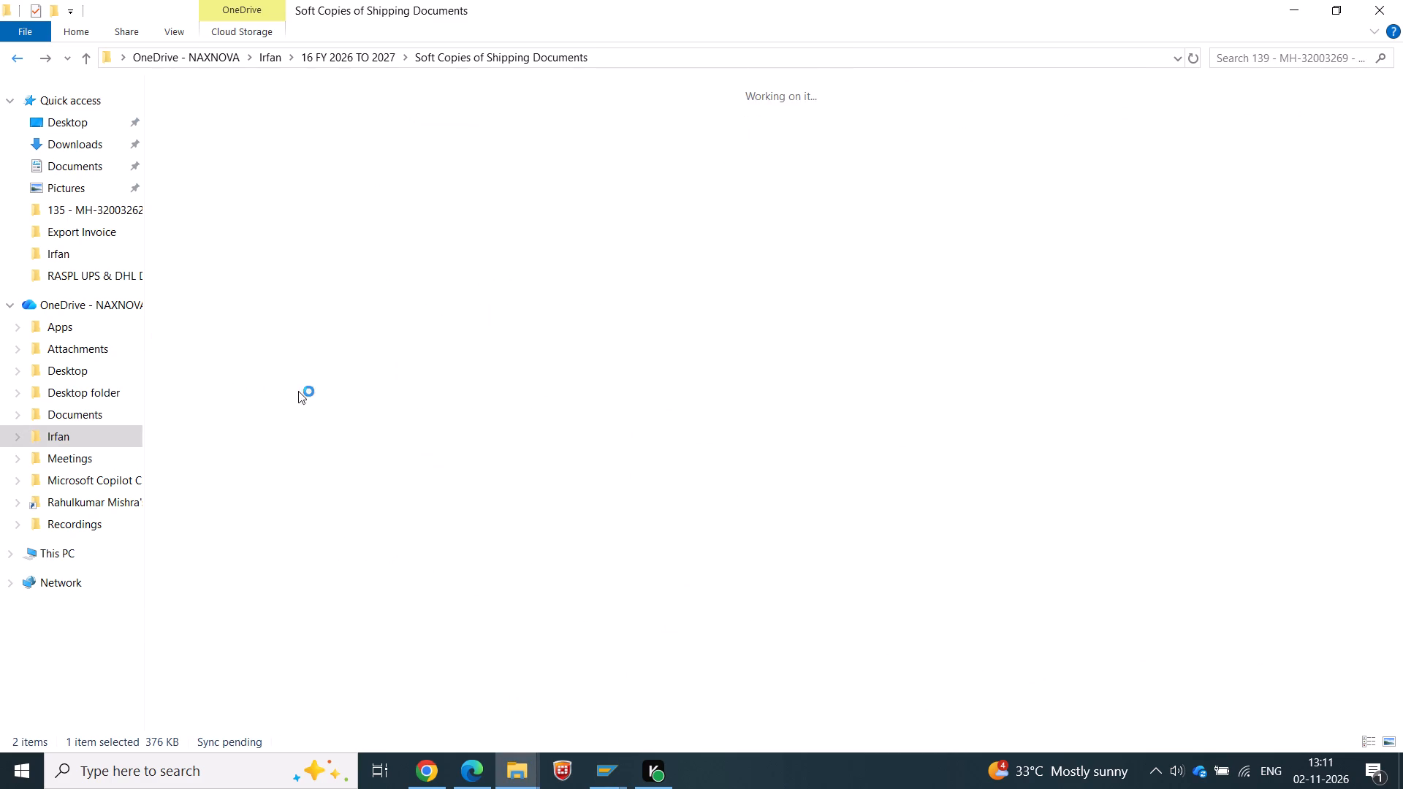
key(alt+Tab)
click(476, 289)
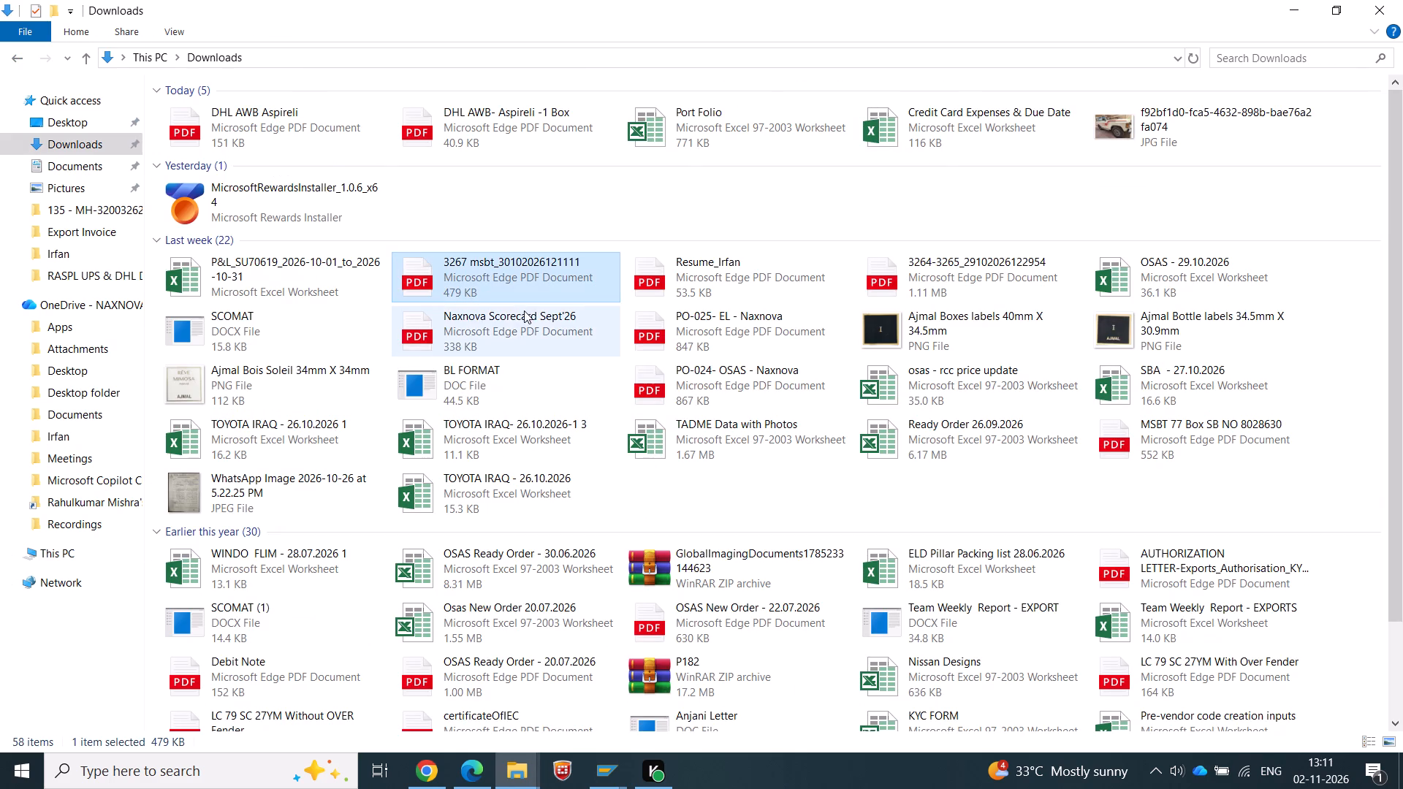
key(ctrl+x)
key(alt+Tab)
double_click(893, 165)
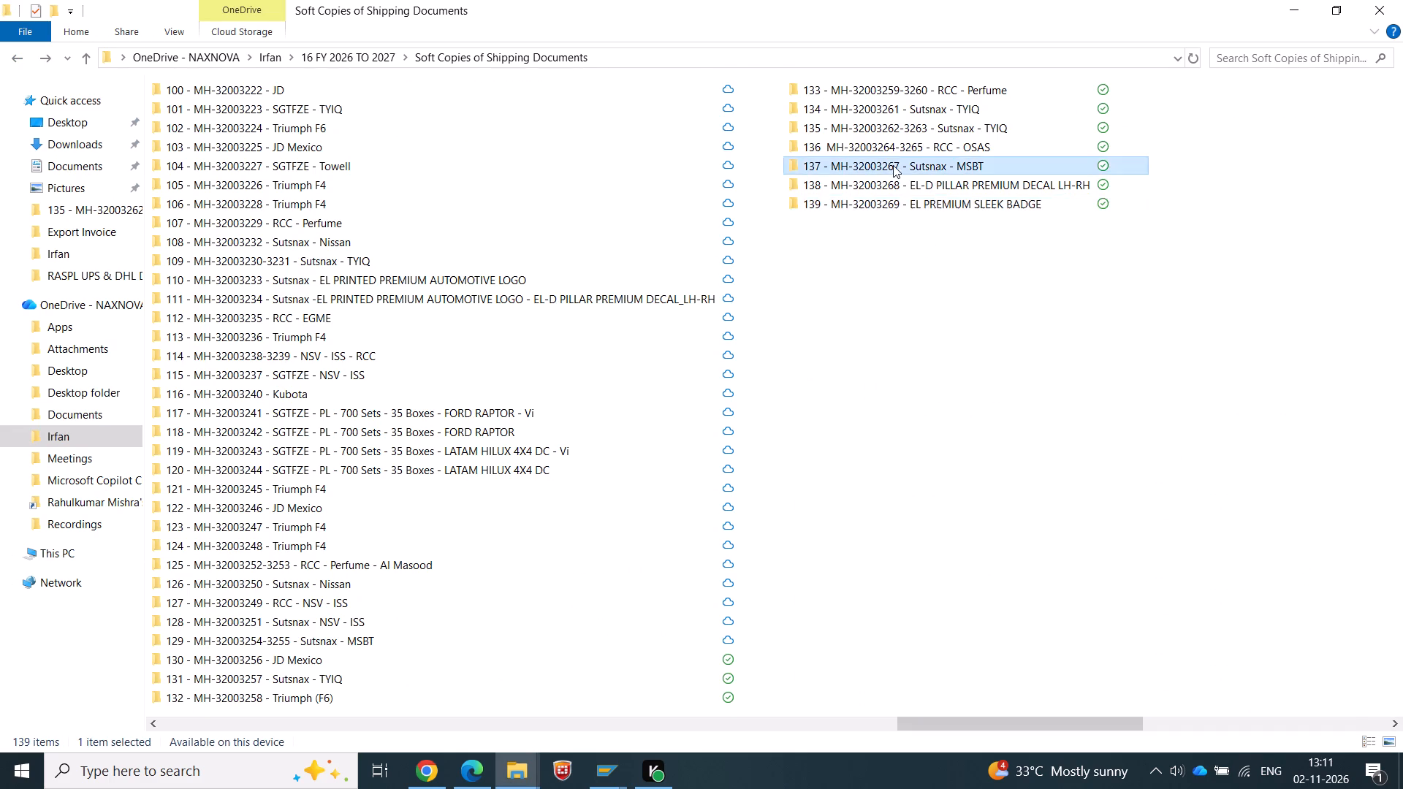
key(ctrl+v)
click(379, 256)
key(alt+Tab)
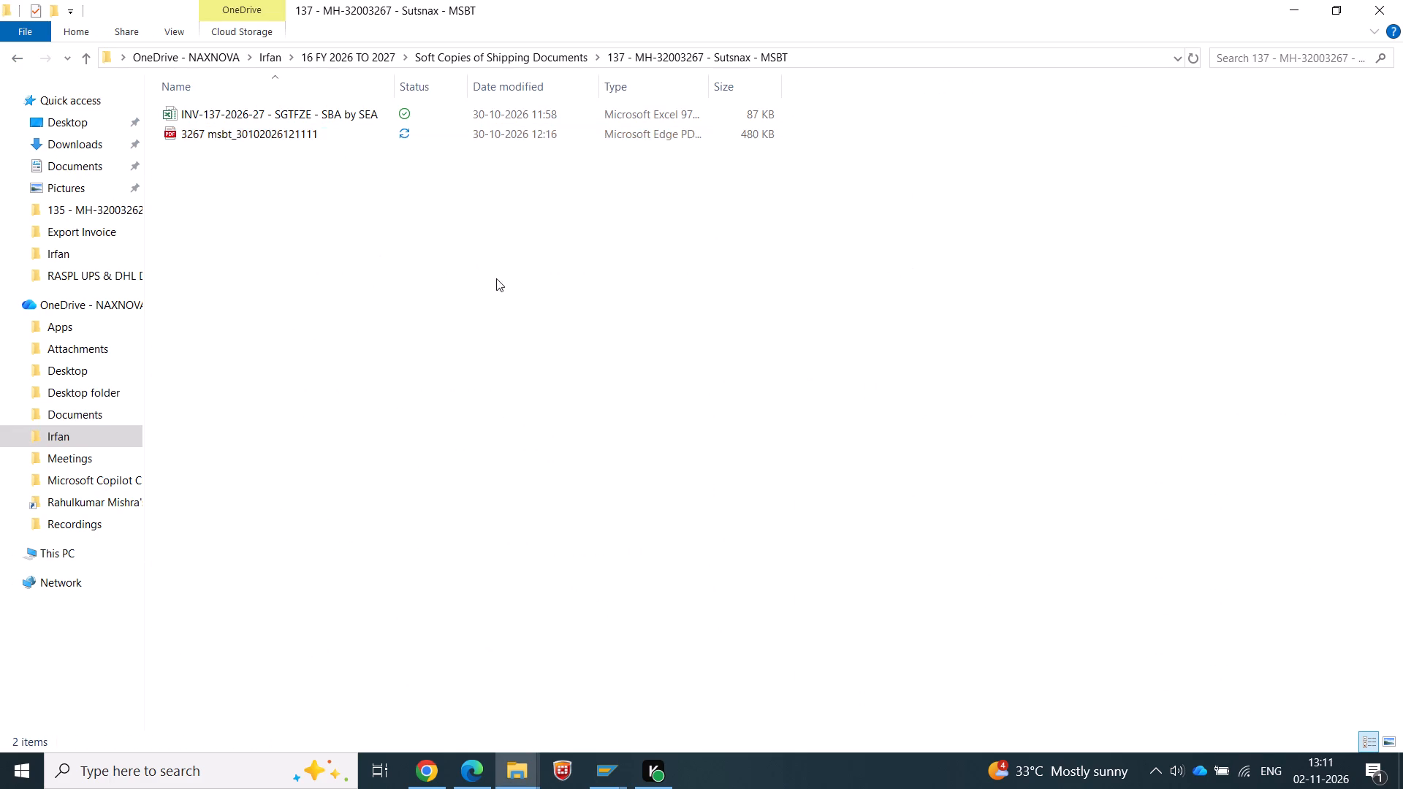
click(718, 290)
key(ctrl+x)
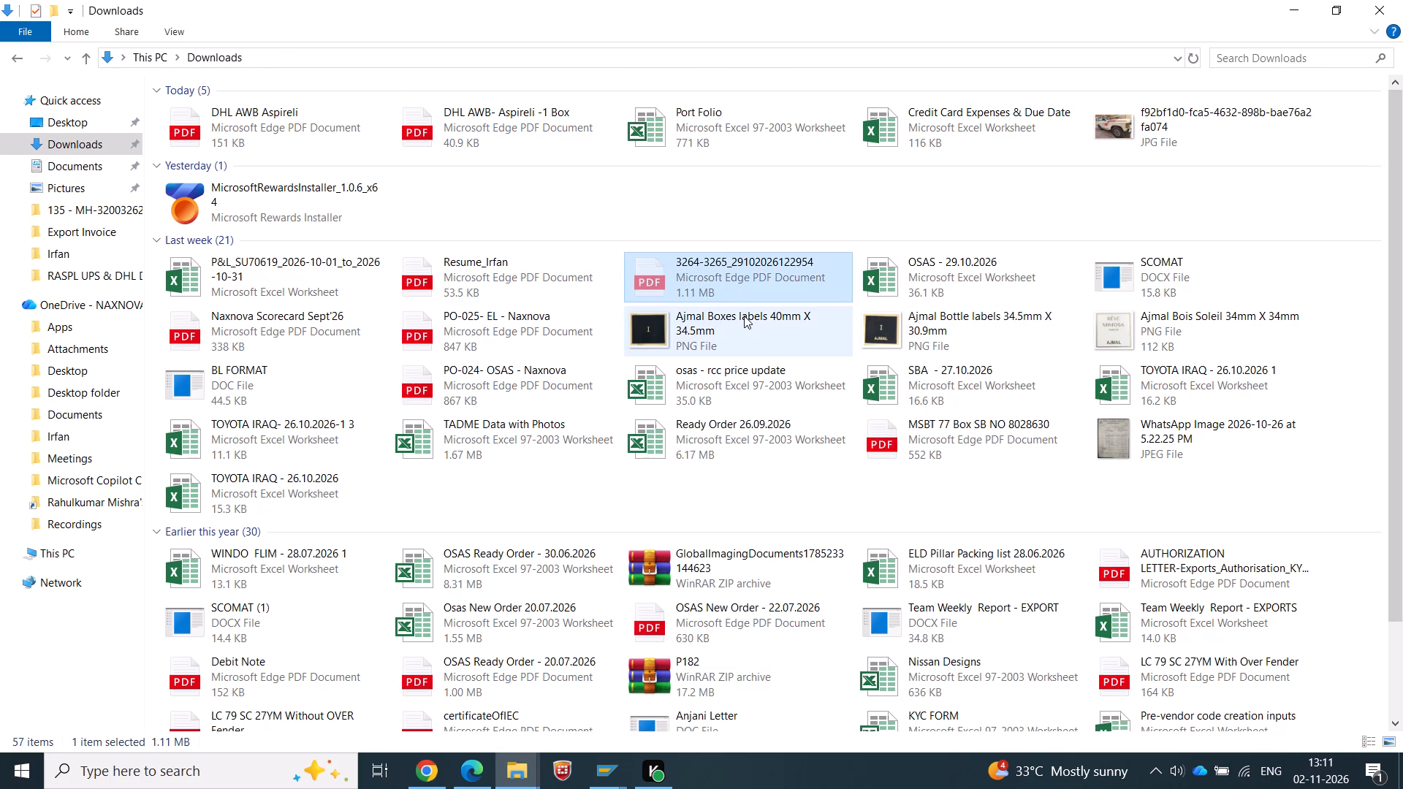
key(alt+Tab)
click(15, 67)
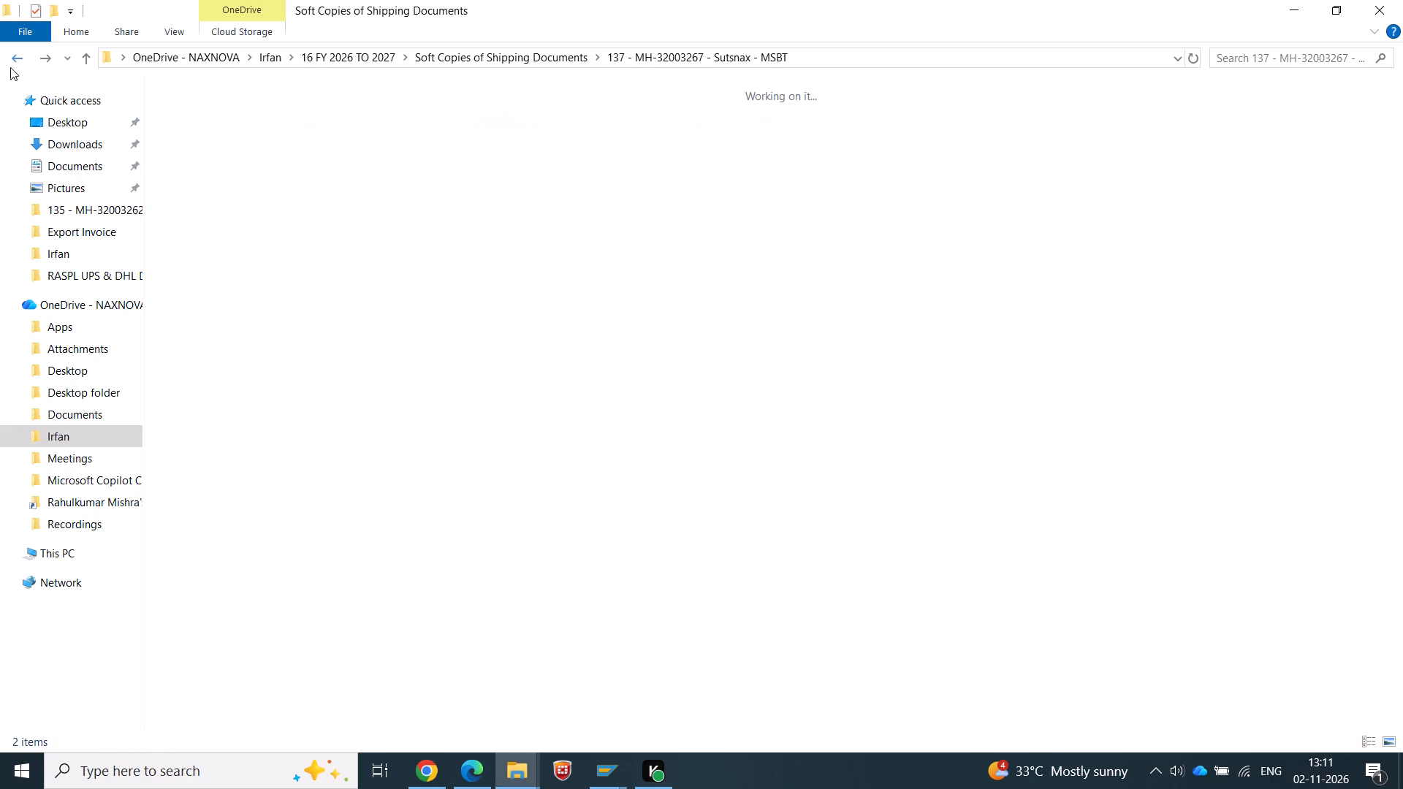
double_click(913, 145)
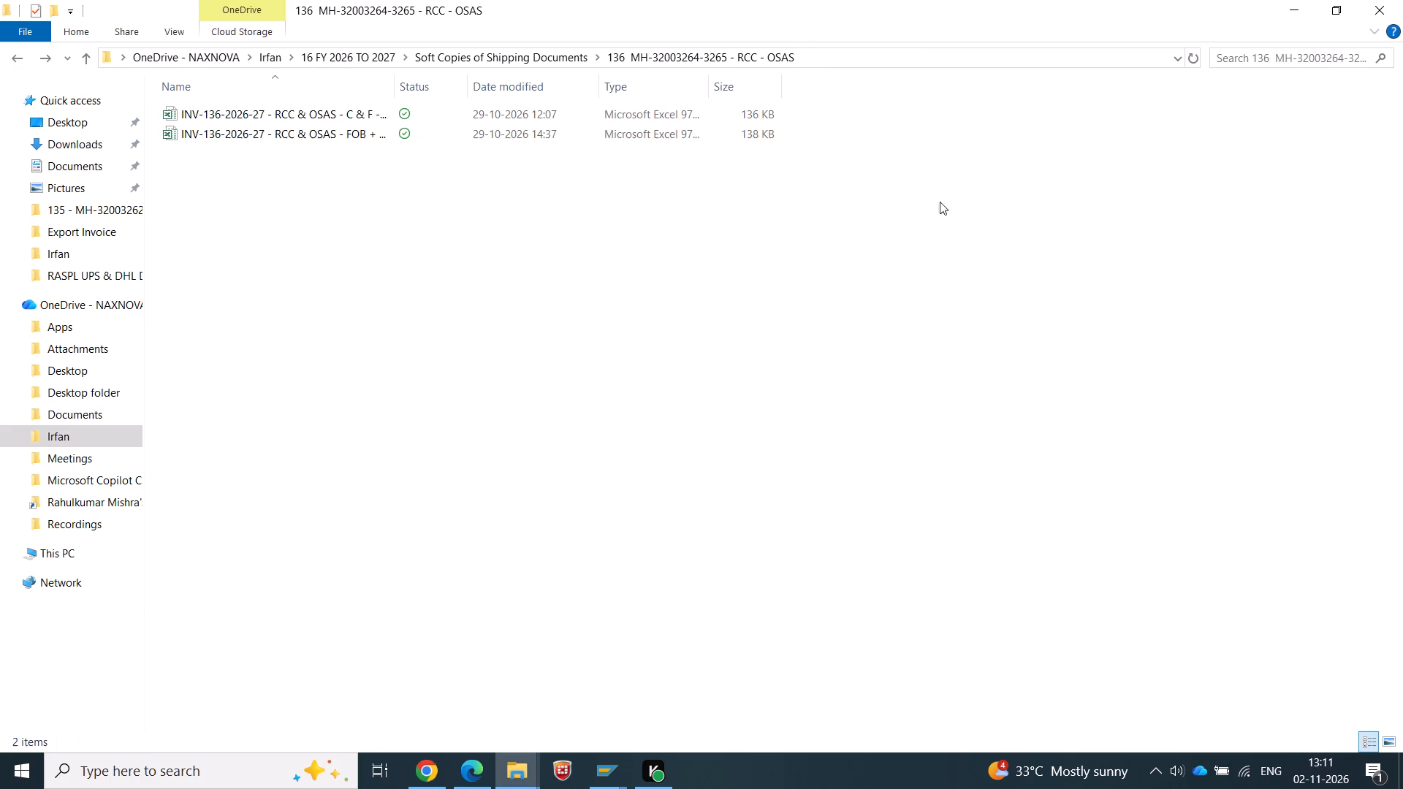
key(ctrl+v)
click(21, 56)
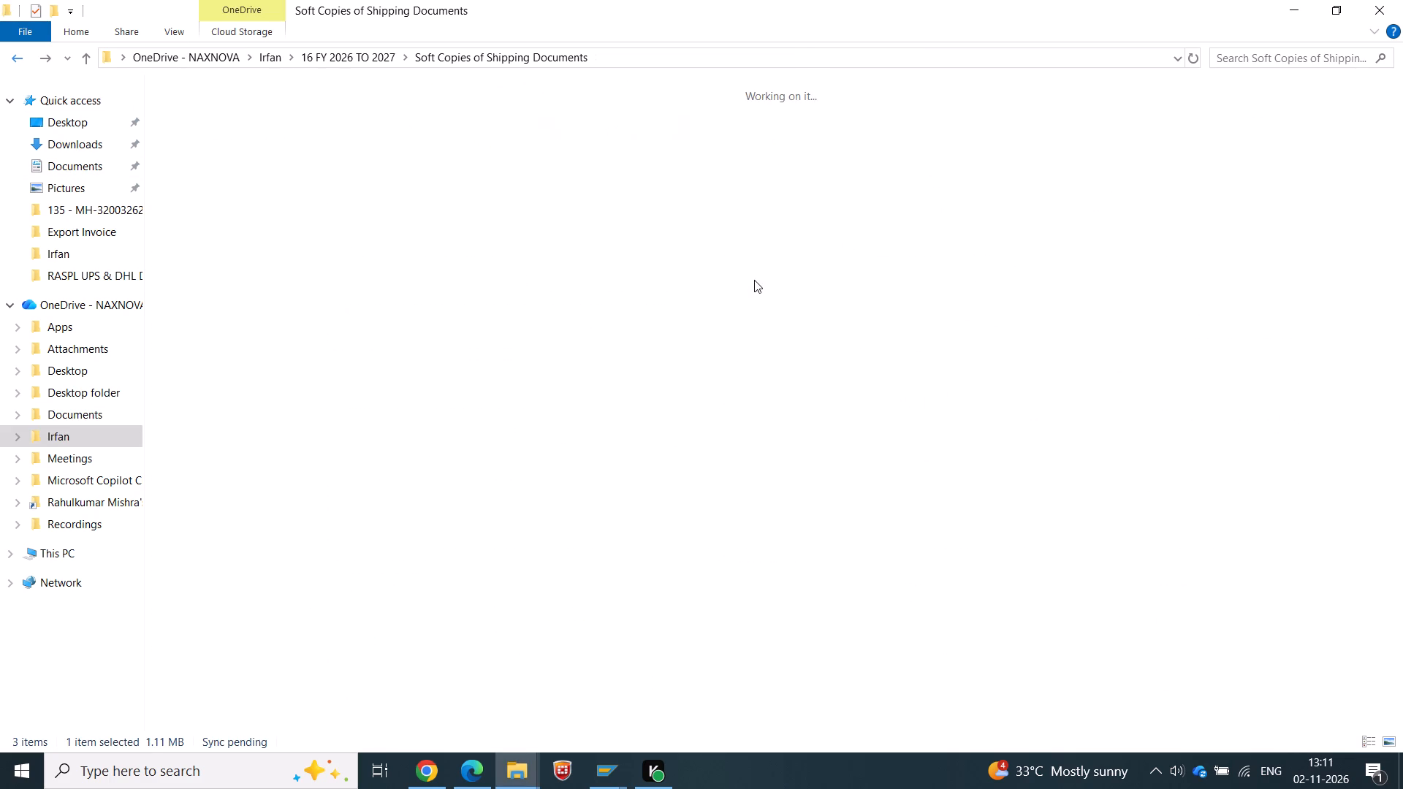
Open the PDF MSBT 77 Box SB NO 8028630 from Downloads to examine it.
key(alt+Tab)
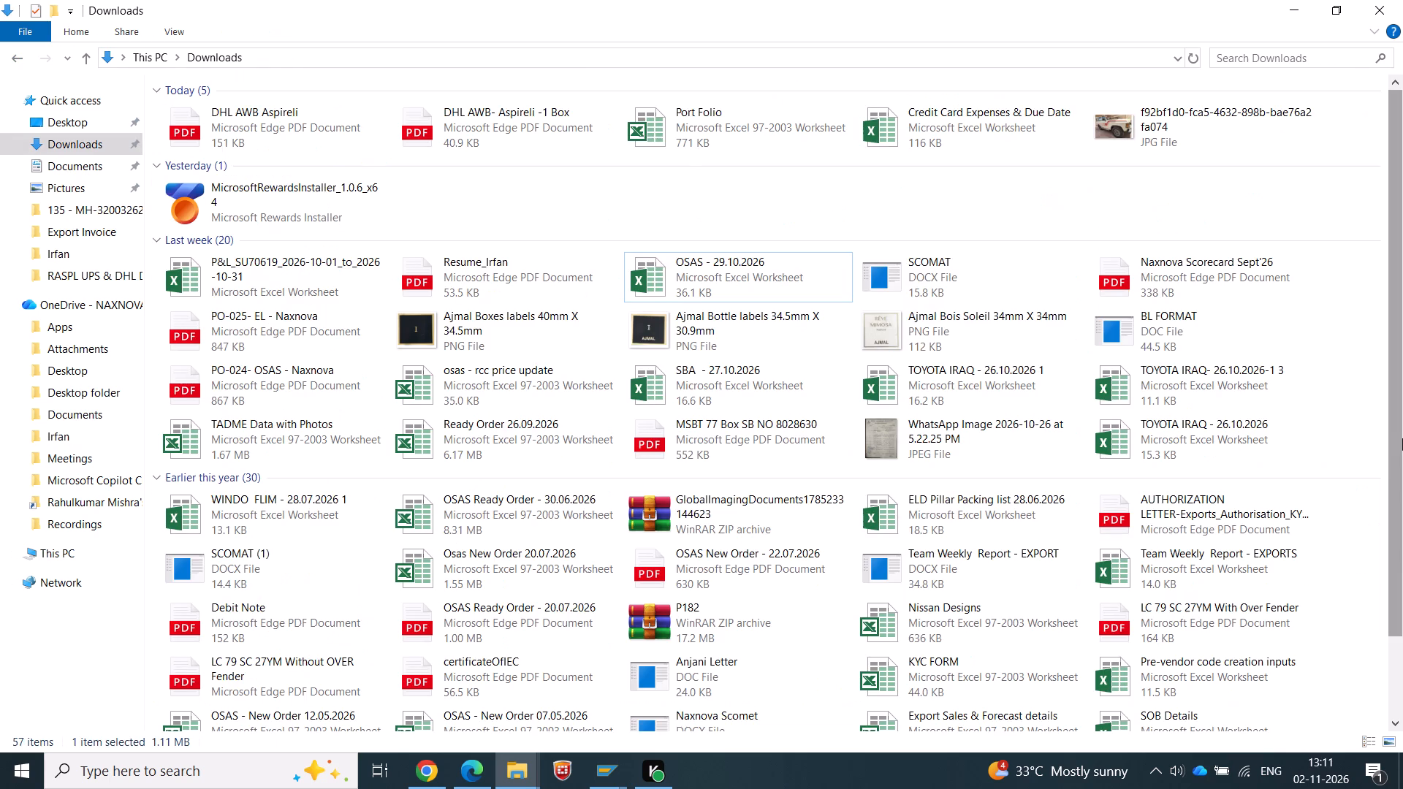
double_click(712, 446)
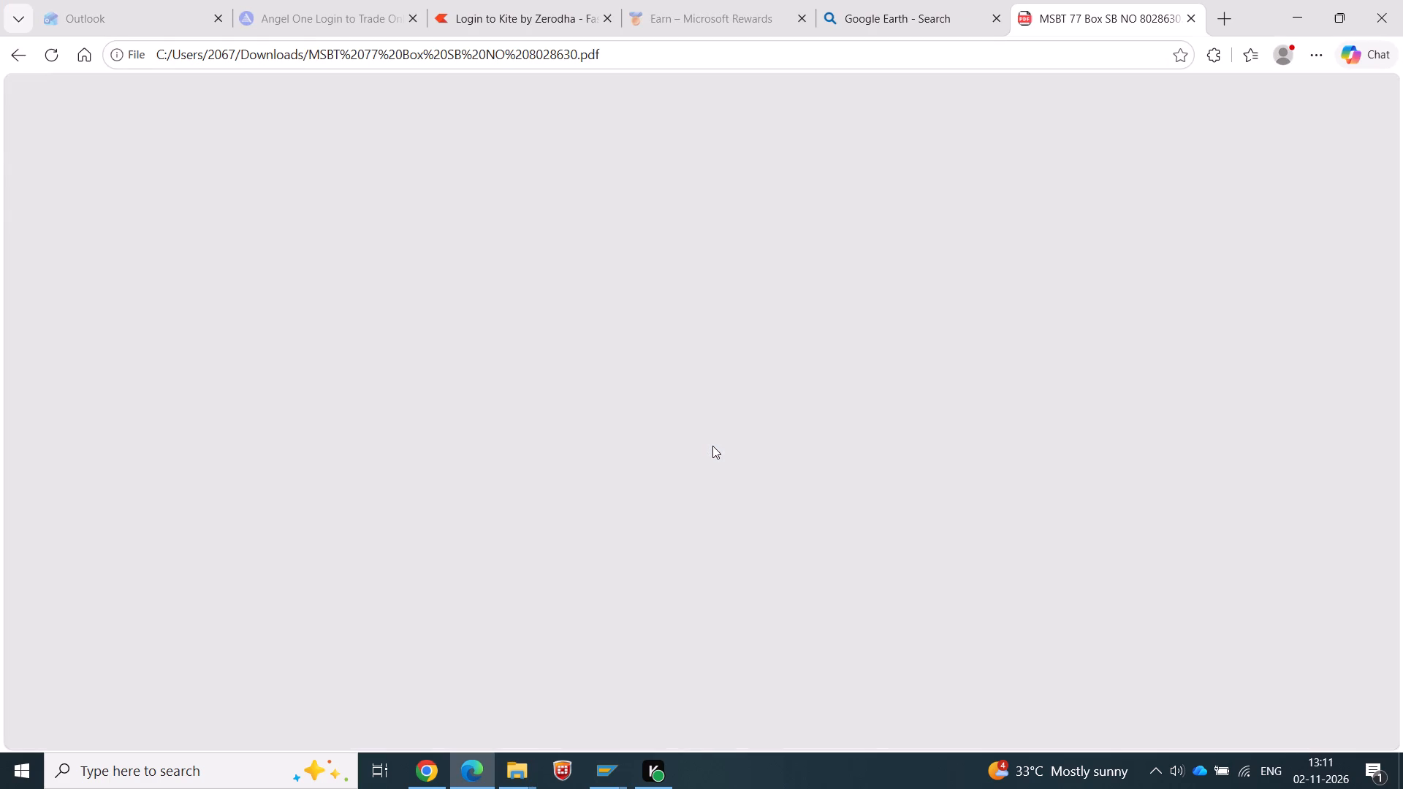
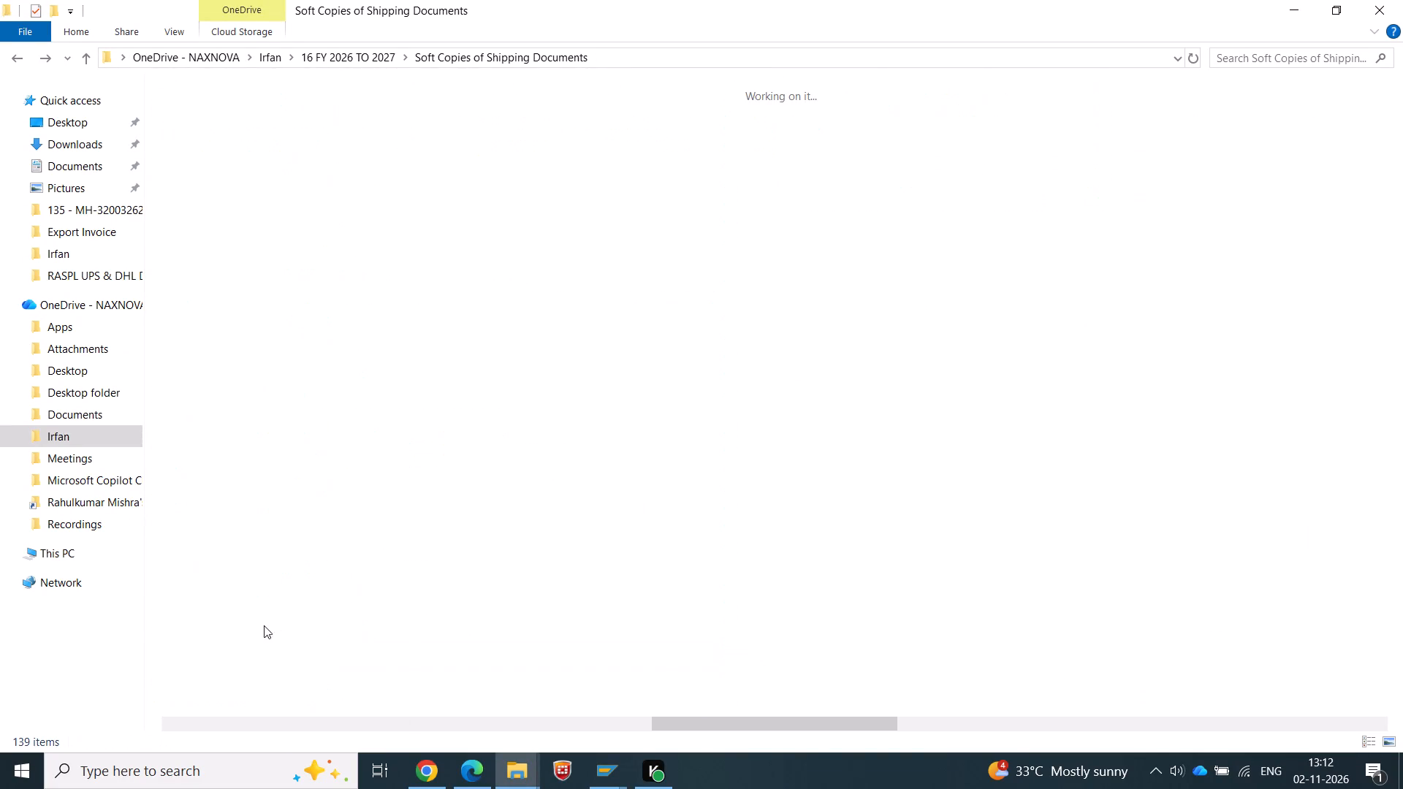
double_click(263, 625)
key(BackSpace)
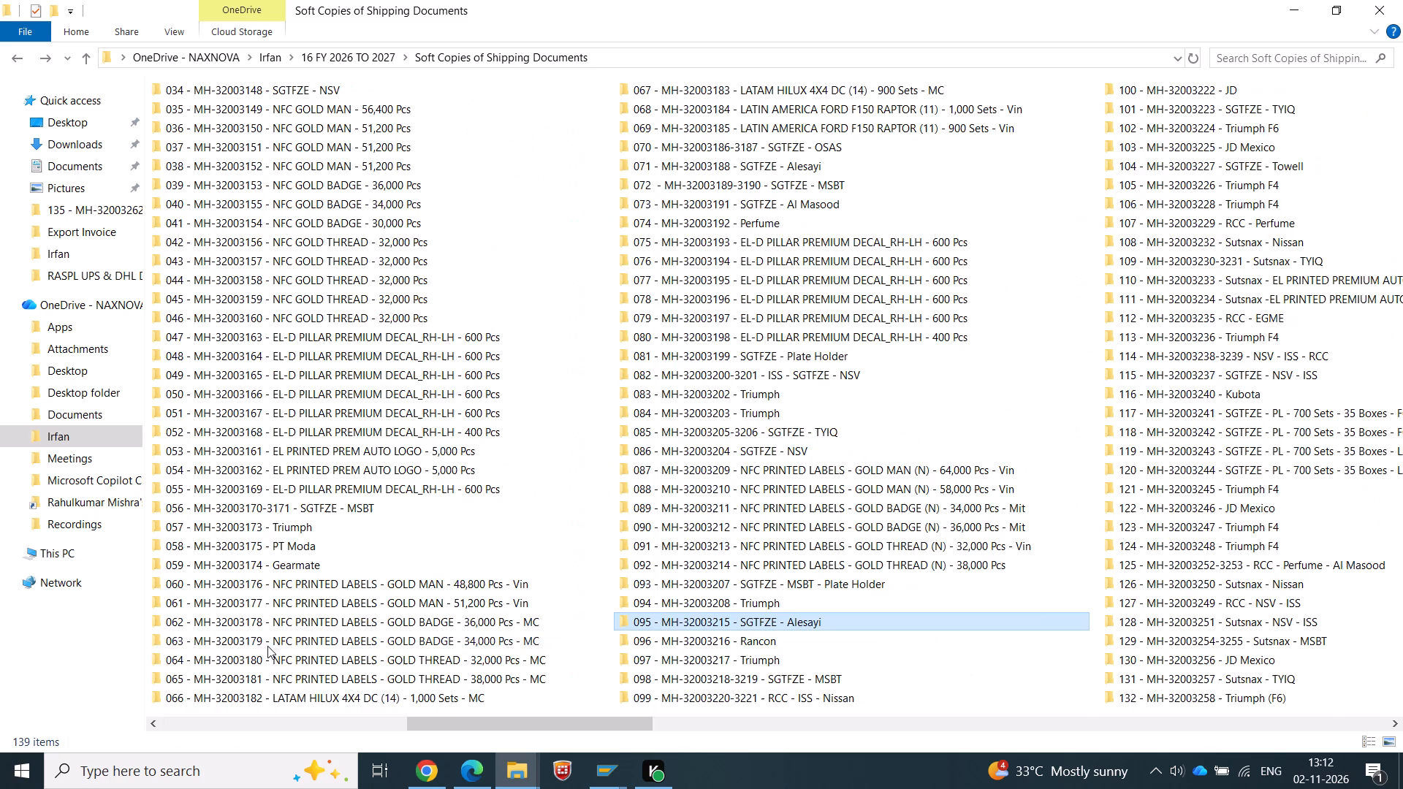
scroll(1240, 633, down, 2)
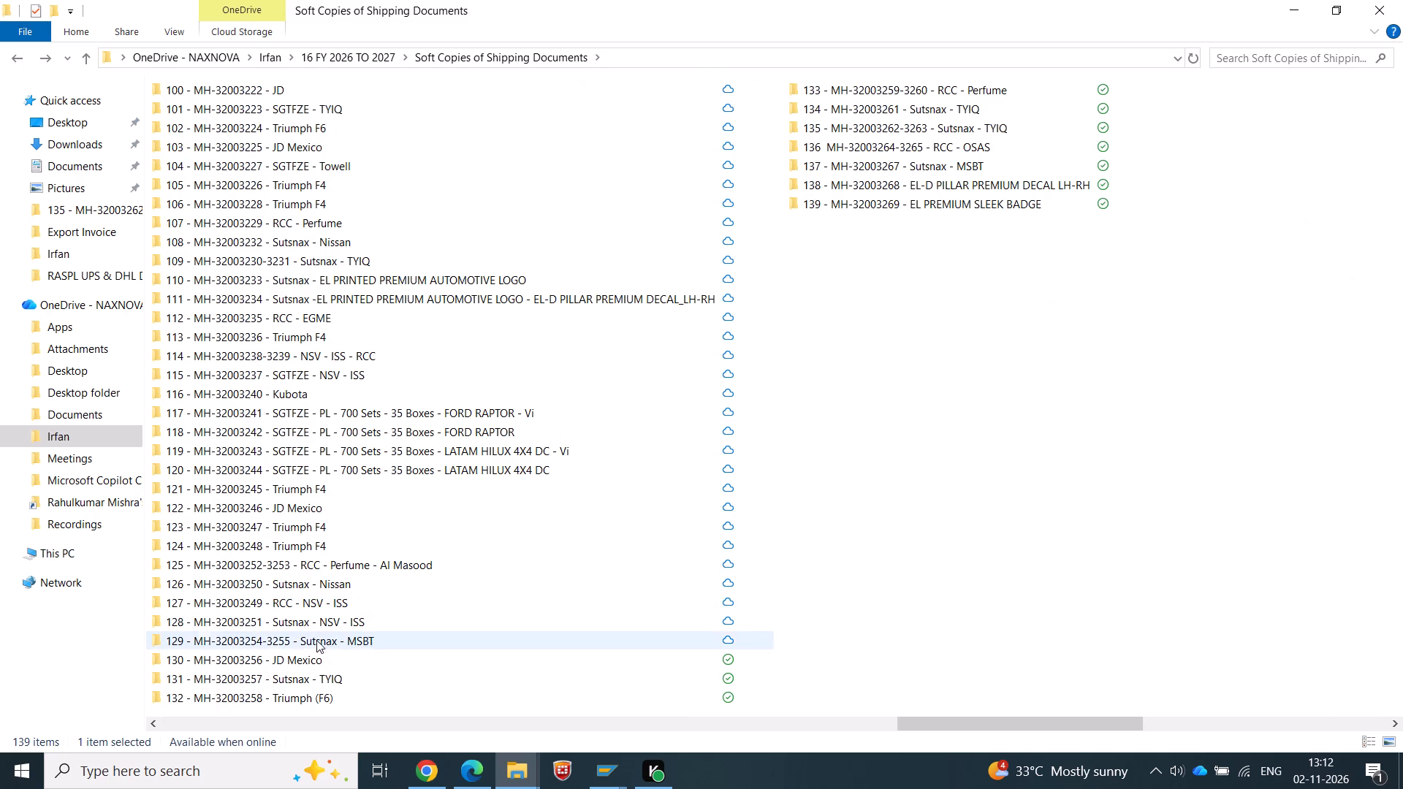
double_click(277, 640)
key(ctrl+v)
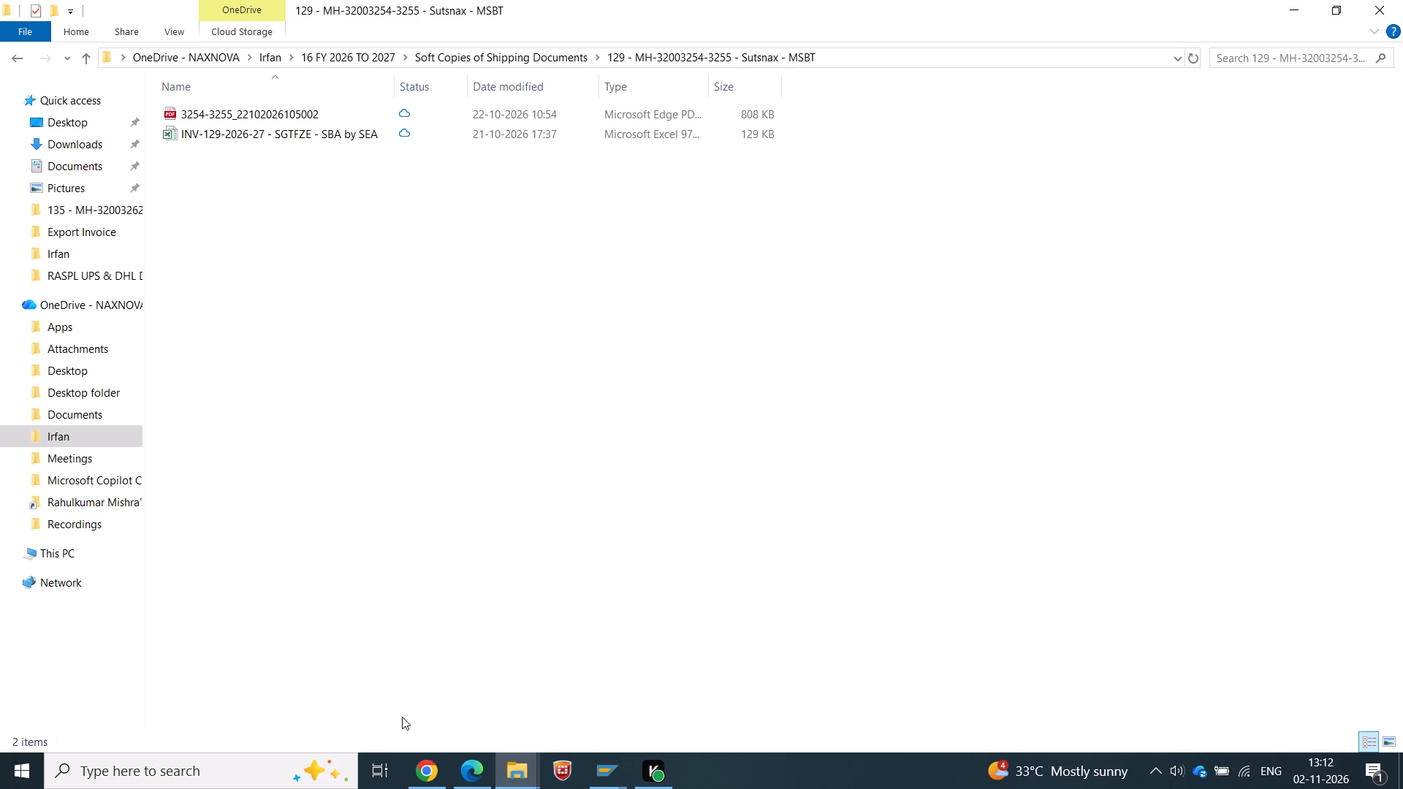
click(301, 364)
key(alt+Tab)
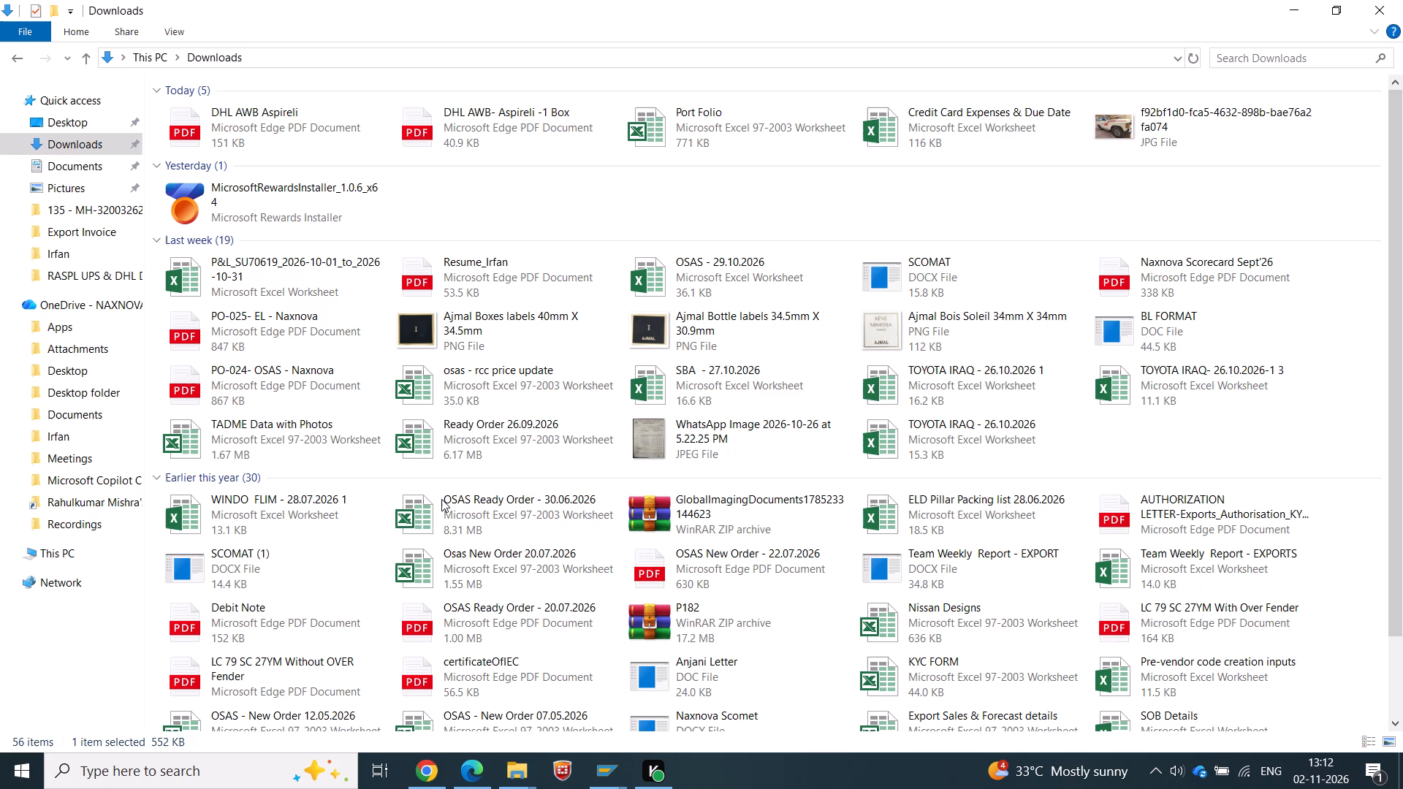
click(761, 432)
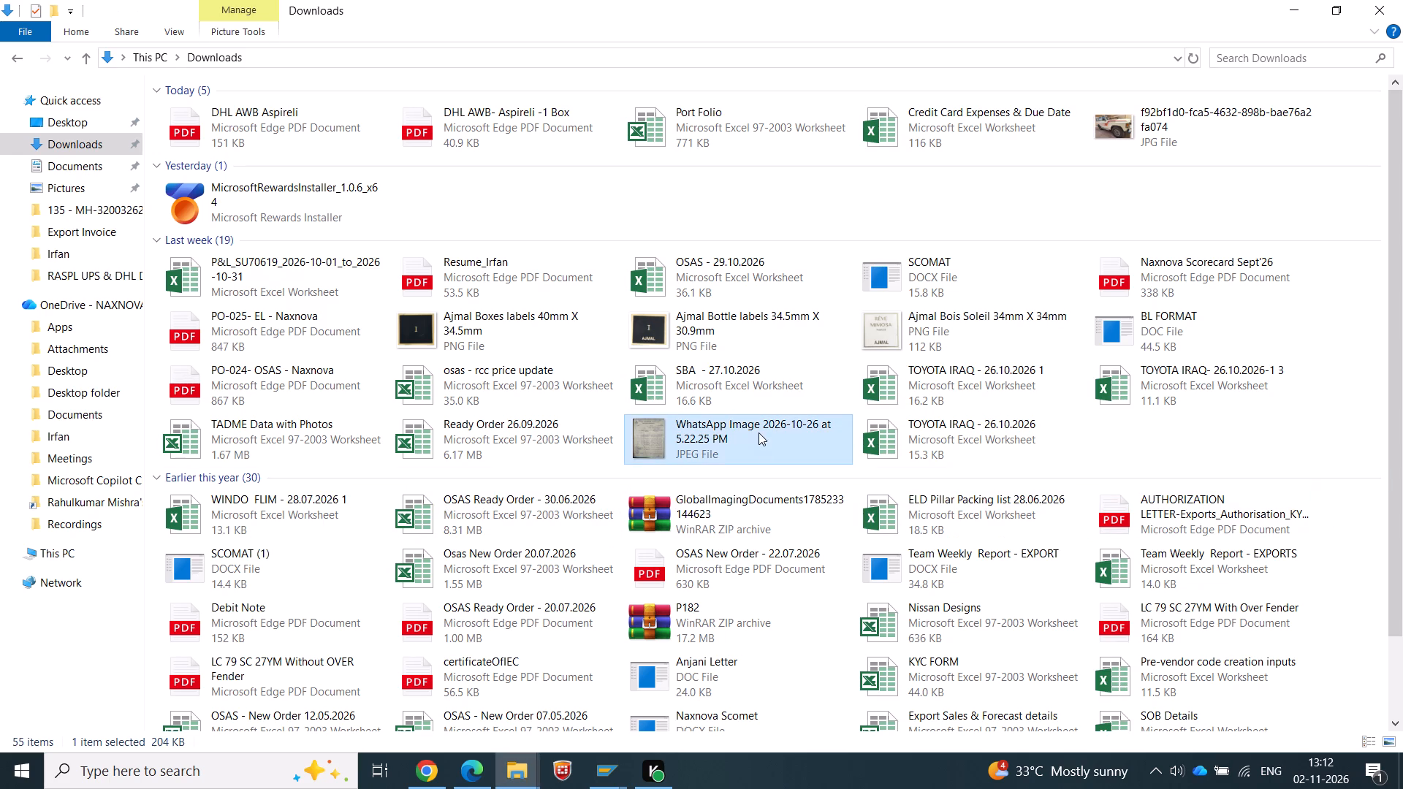
key(ctrl+x)
key(alt+Tab)
key(ctrl+v)
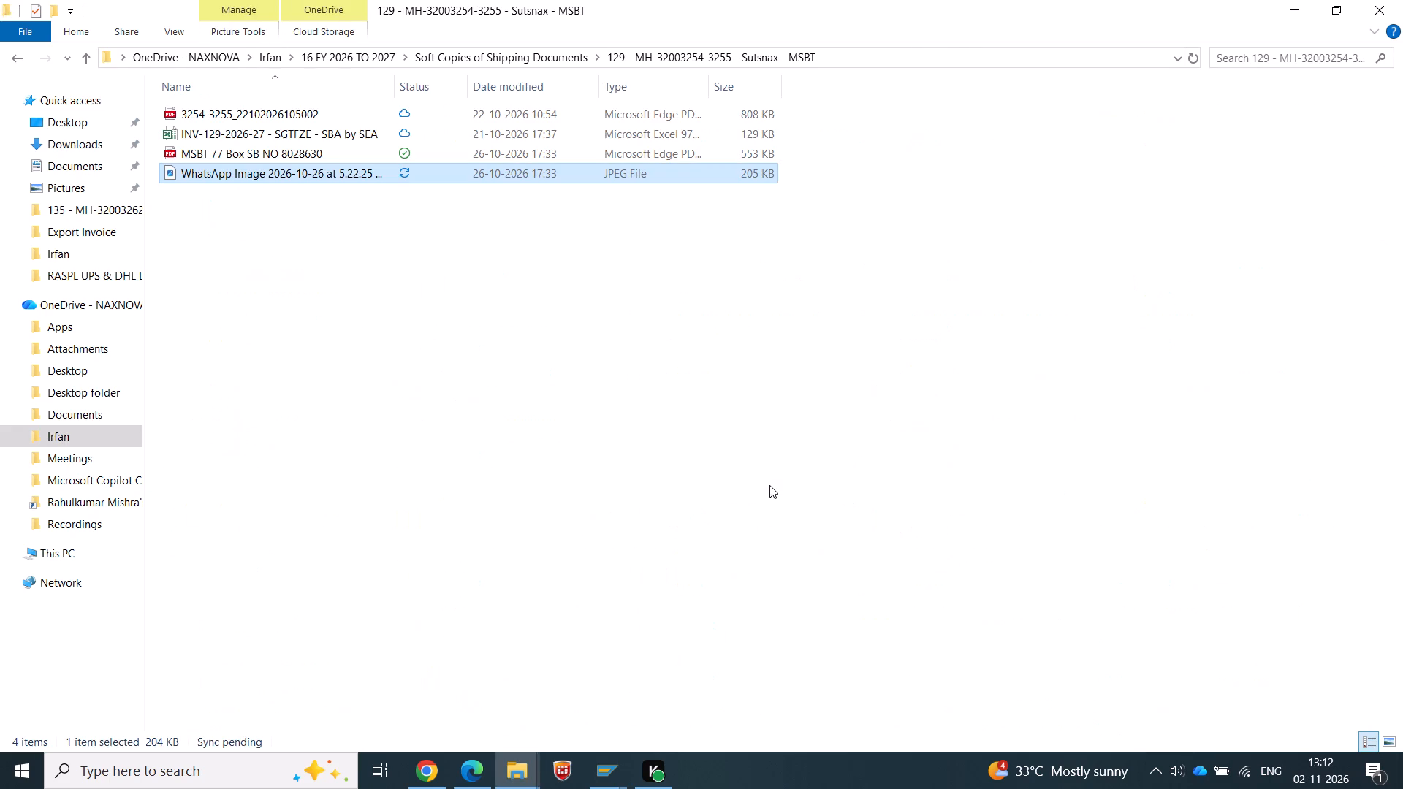
Delete the BL FORMAT document from Downloads.
key(alt+Tab)
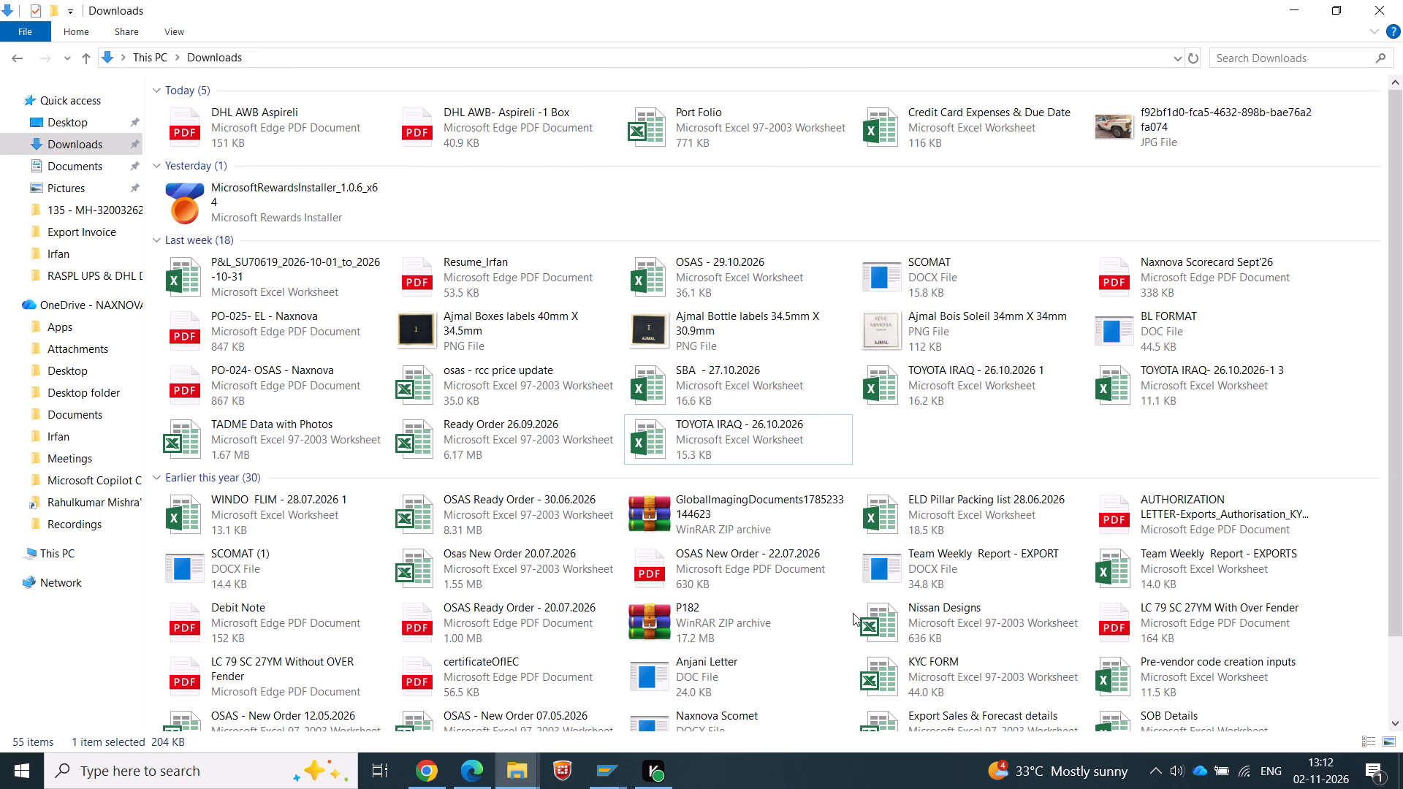
click(1167, 329)
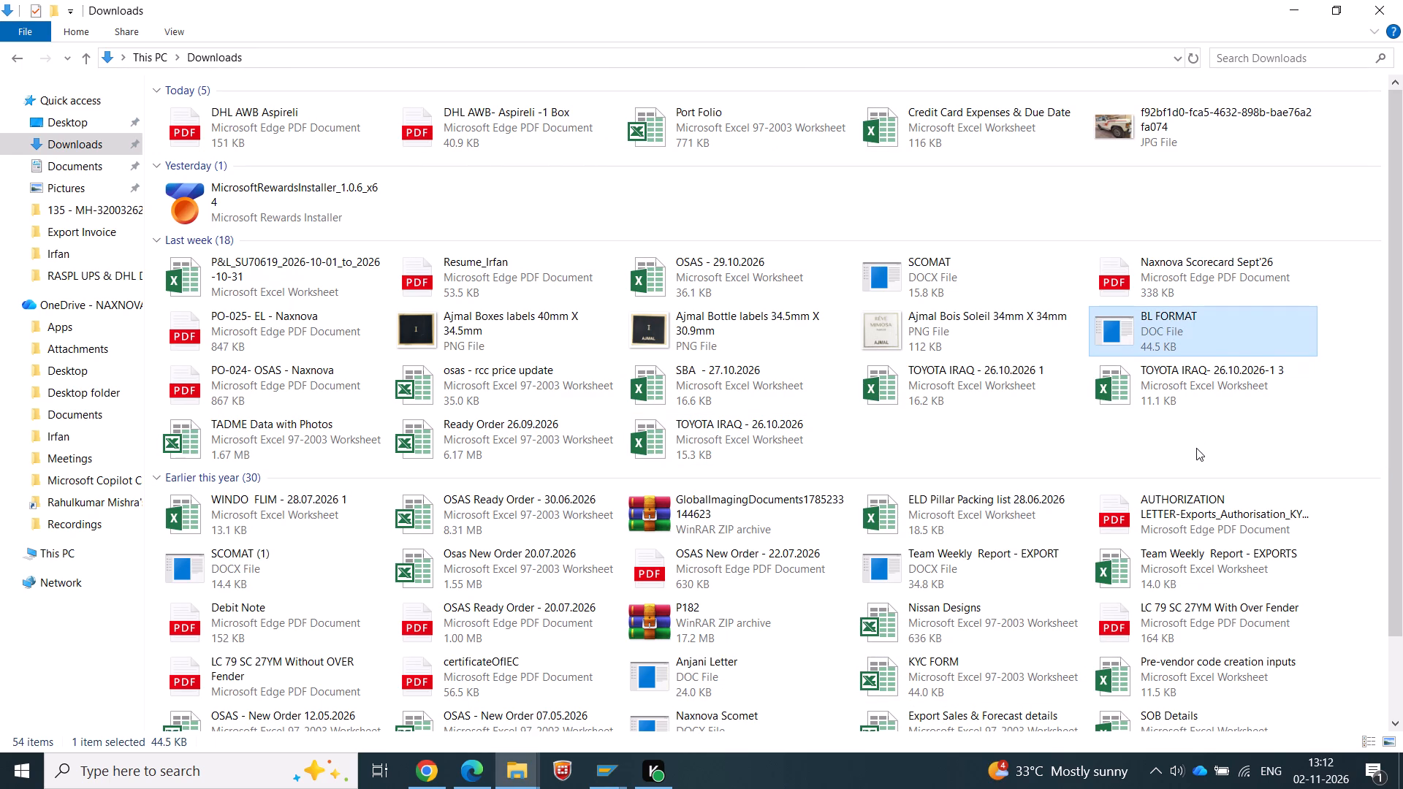
key(Delete)
Cut the PDFs PO-024- OSAS - Naxnova and PO-025- EL - Naxnova from Downloads and return to the shipping documents window.
click(1160, 337)
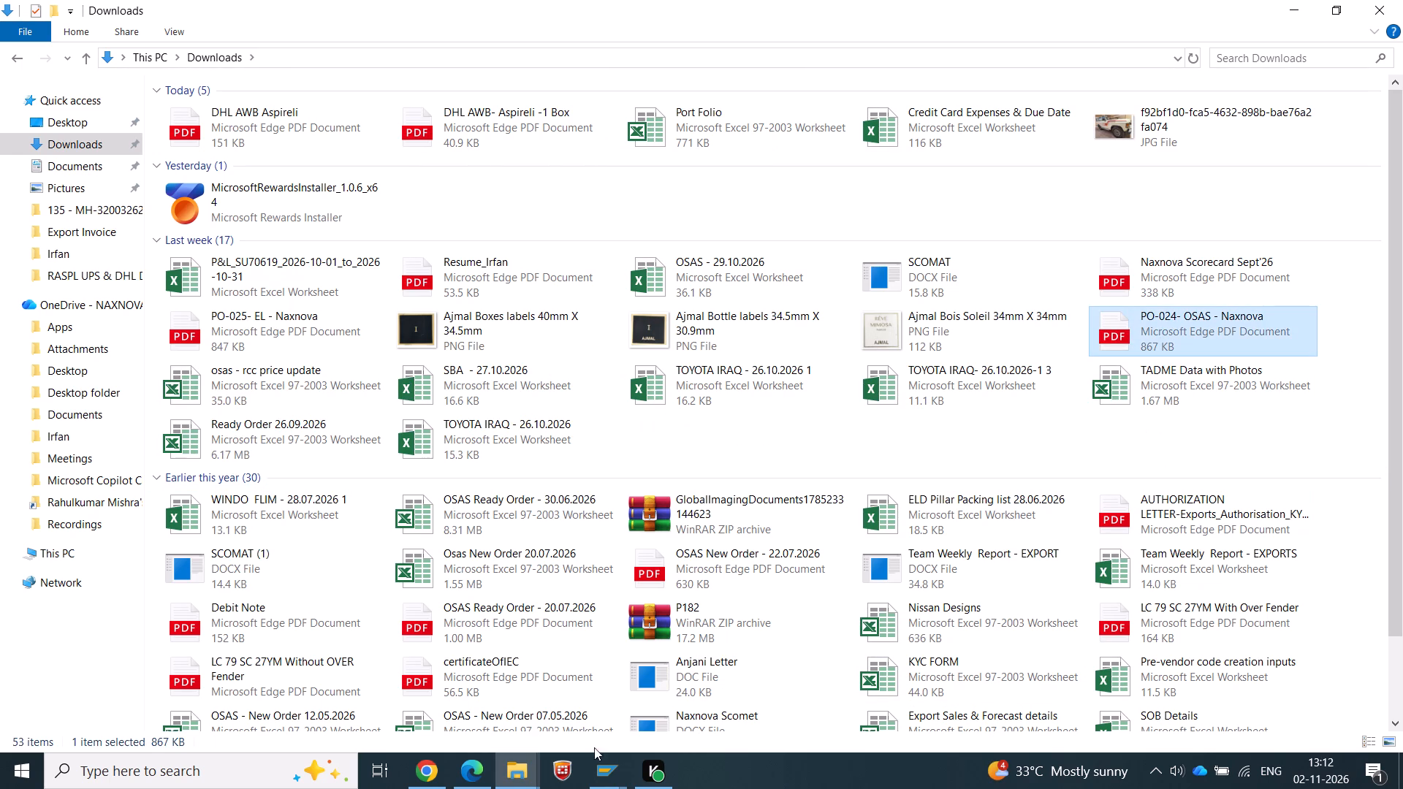
ctrl+click(218, 329)
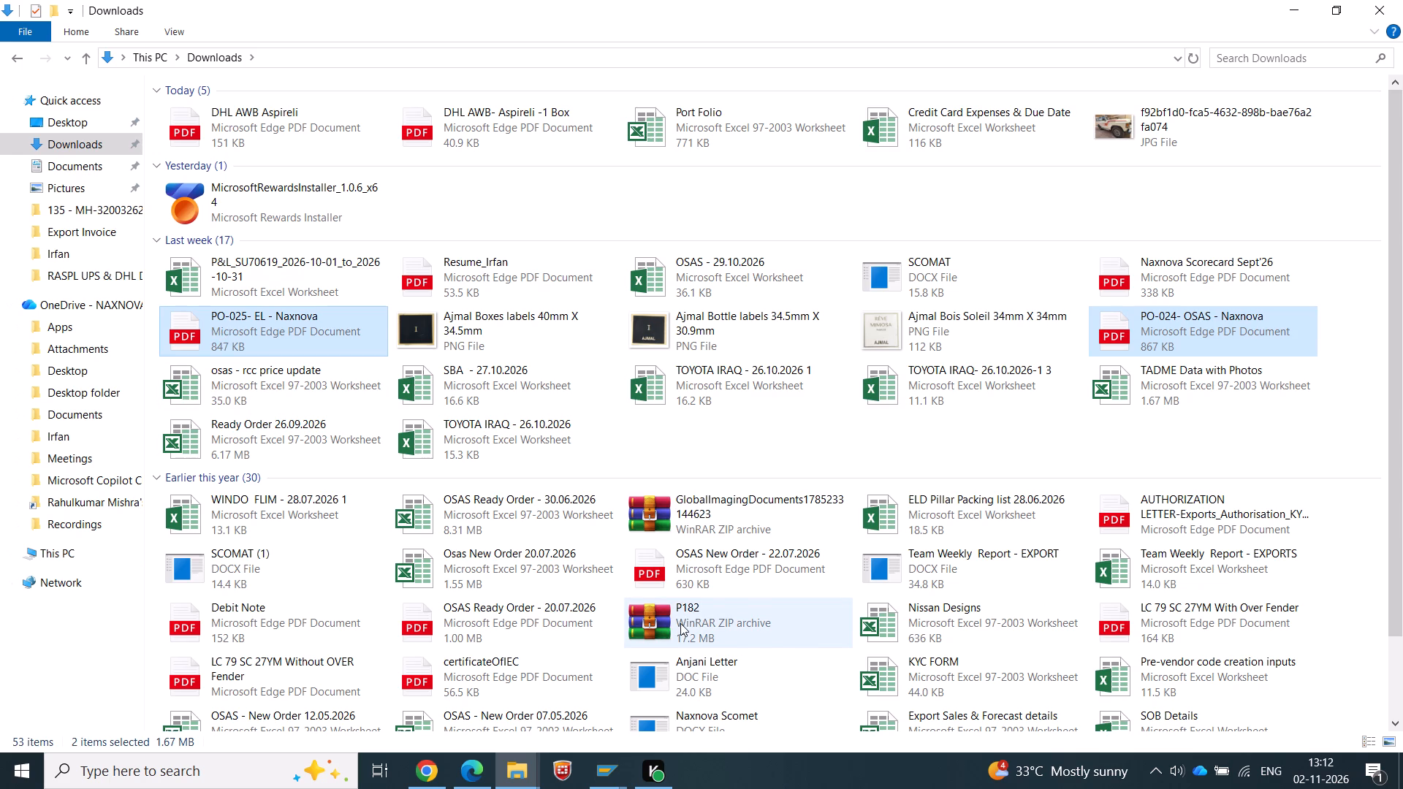
key(ctrl+x)
key(alt+Tab)
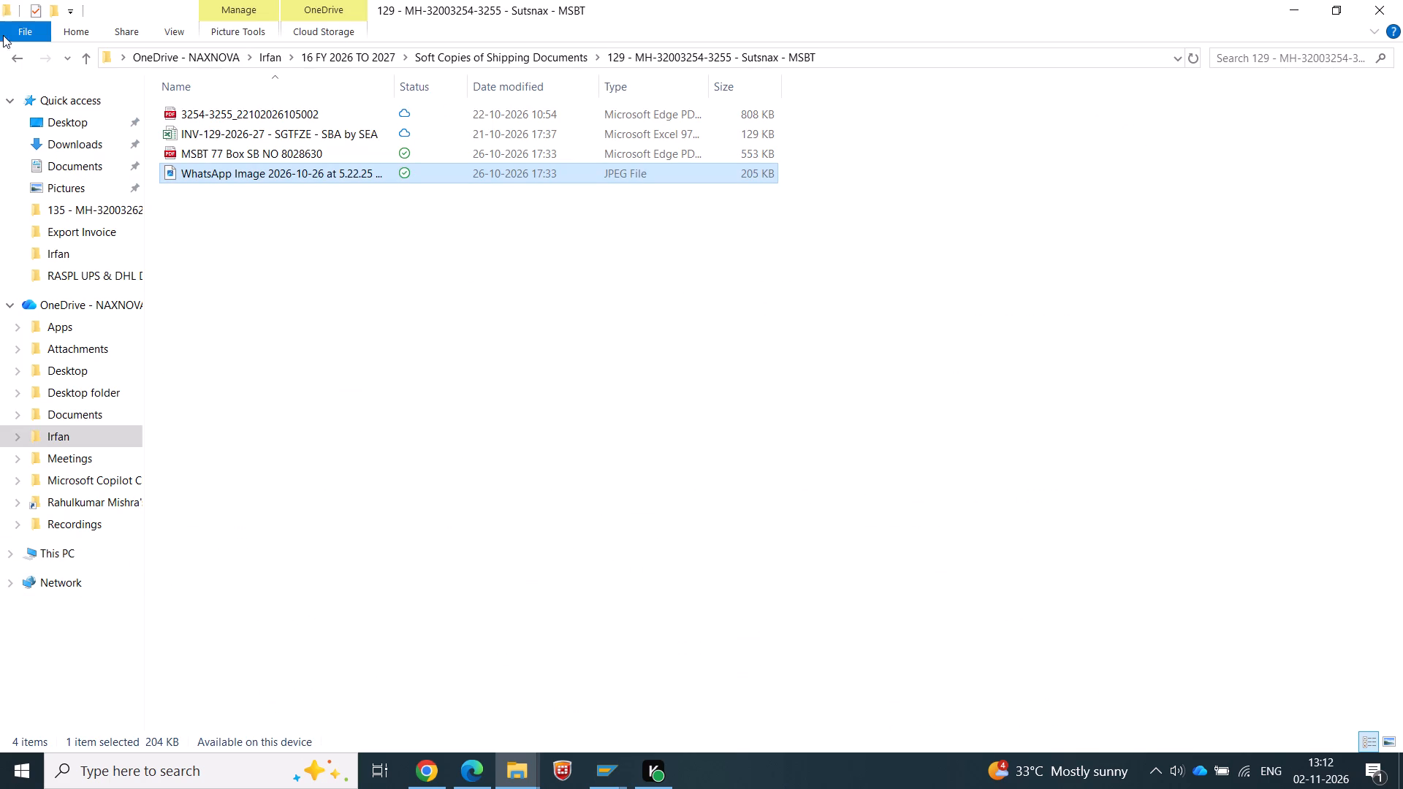
Move the PDFs "PO-025- EL - Naxnova" and "PO-024- OSAS - Naxnova" from Downloads into the Customer PO folder.
click(14, 54)
click(14, 54)
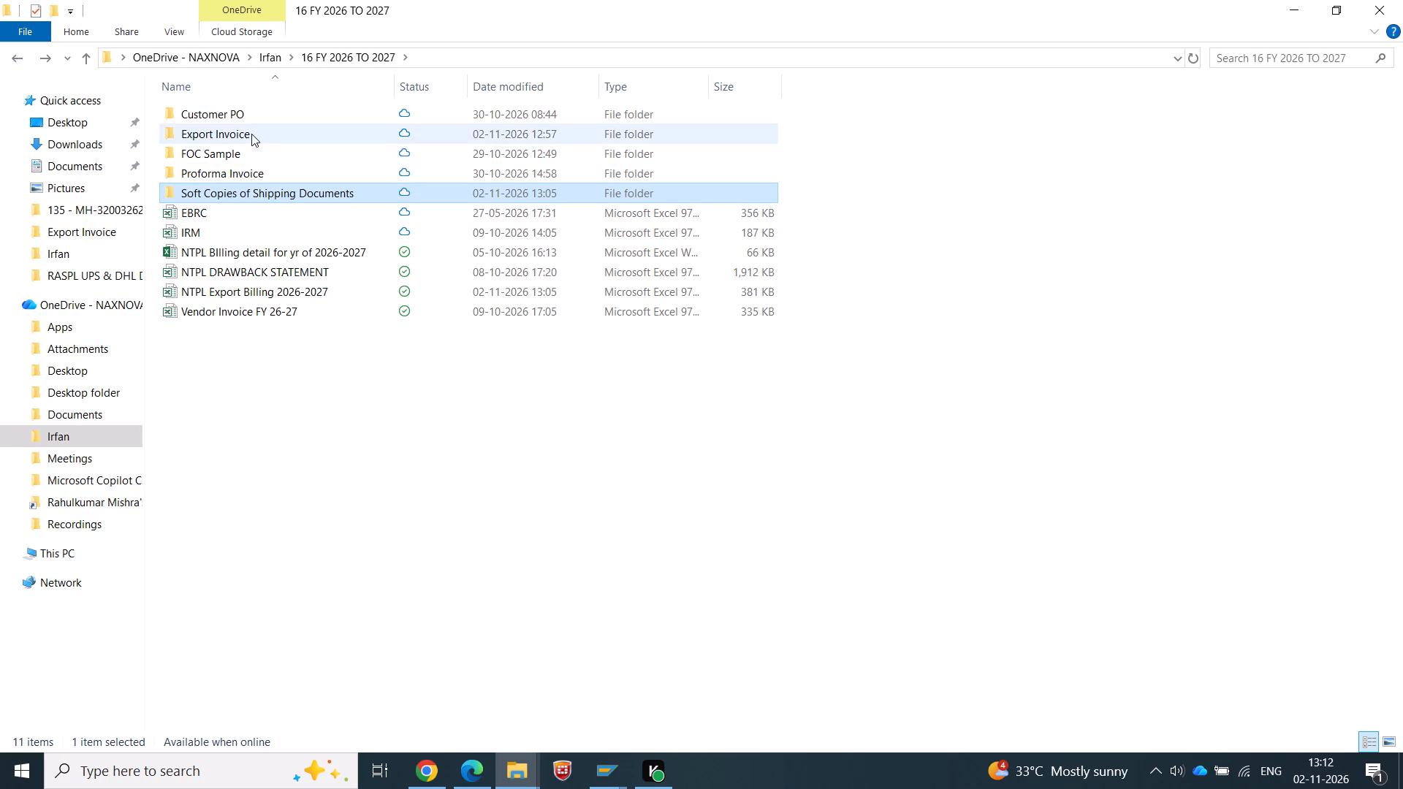
double_click(251, 108)
key(ctrl+v)
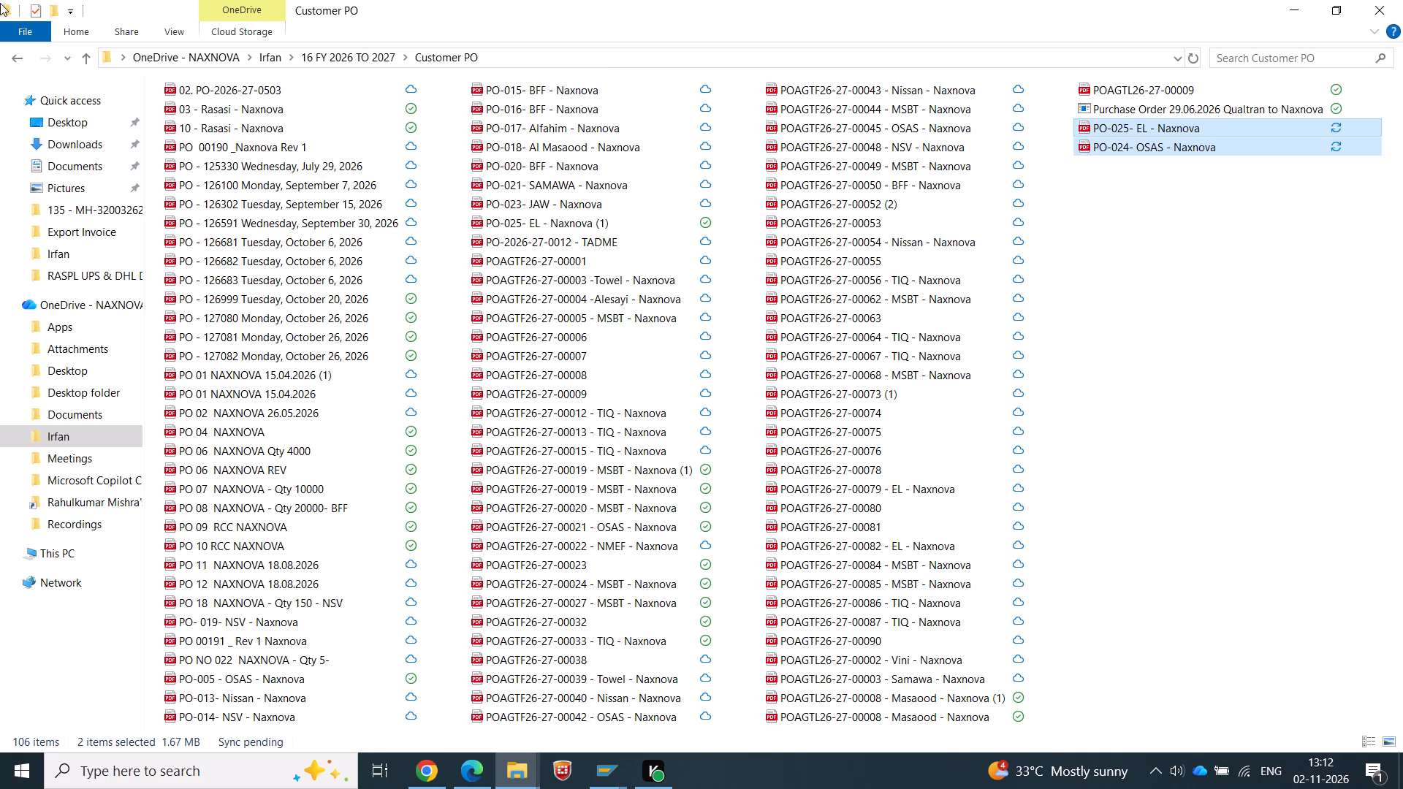
Return to the folder Soft Copies of Shipping Documents and look over its most recent shipment folders.
click(6, 61)
double_click(230, 193)
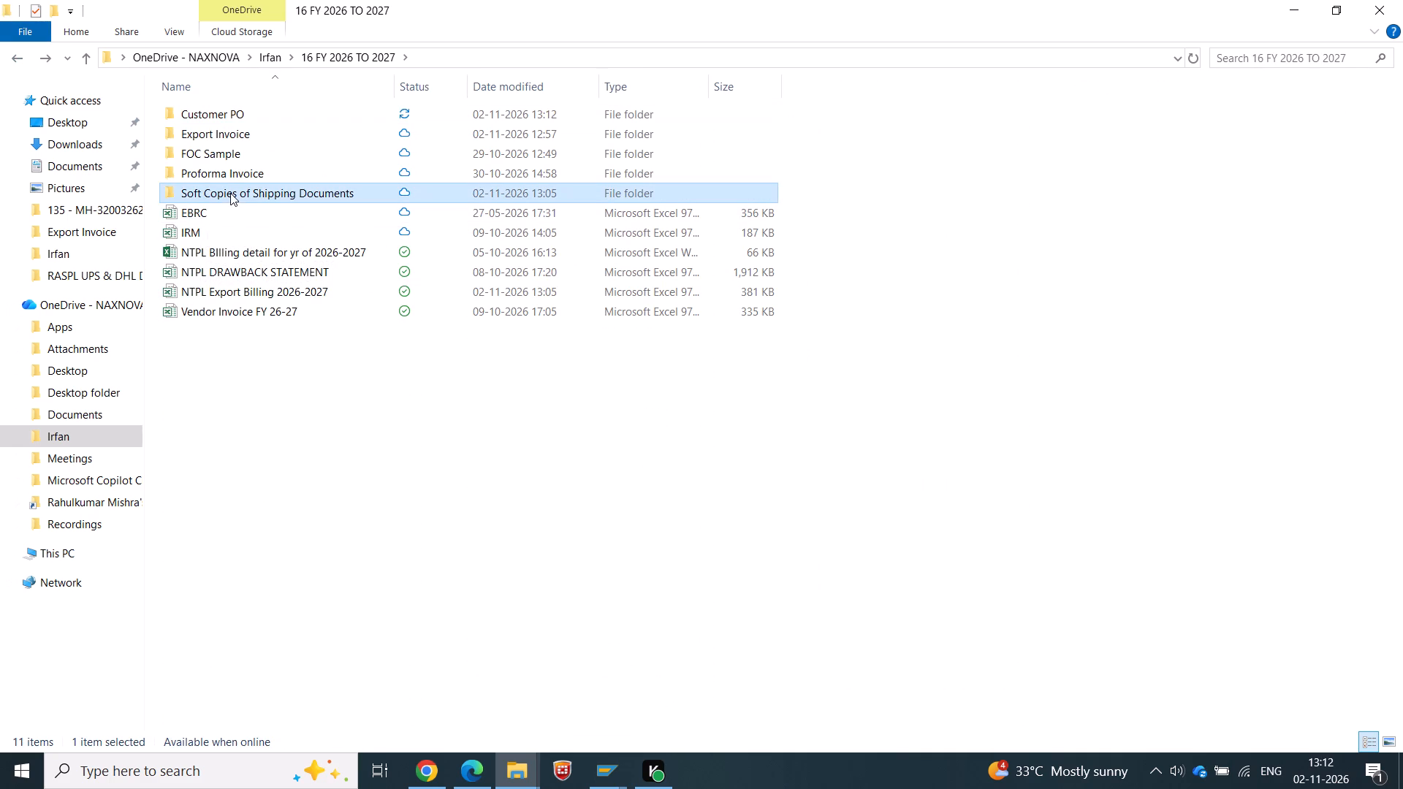
click(230, 186)
click(231, 174)
double_click(230, 194)
double_click(311, 199)
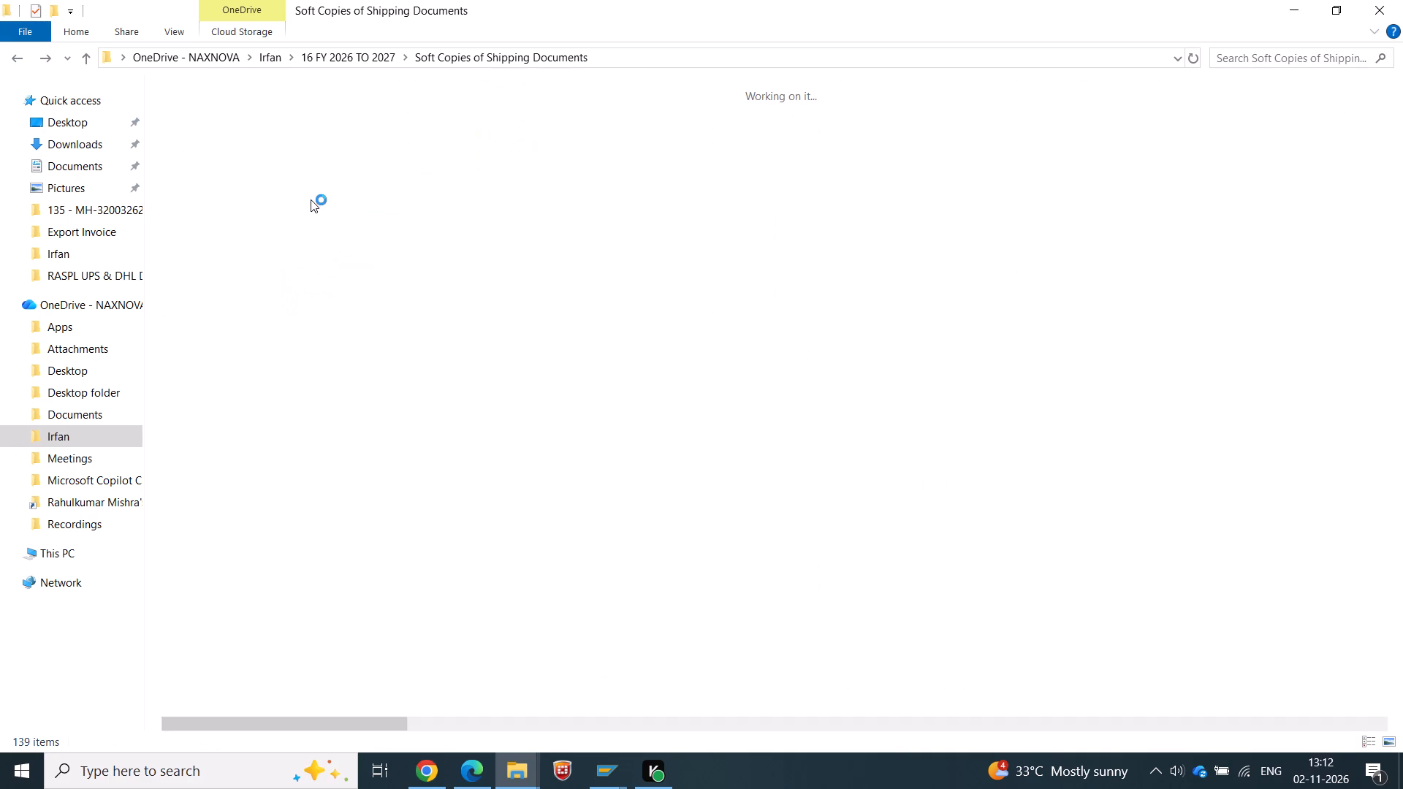
scroll(960, 353, down, 3)
Open the PDF "DHL AWB Aspireli" from Downloads to examine its consignee and waybill details.
key(alt+Tab)
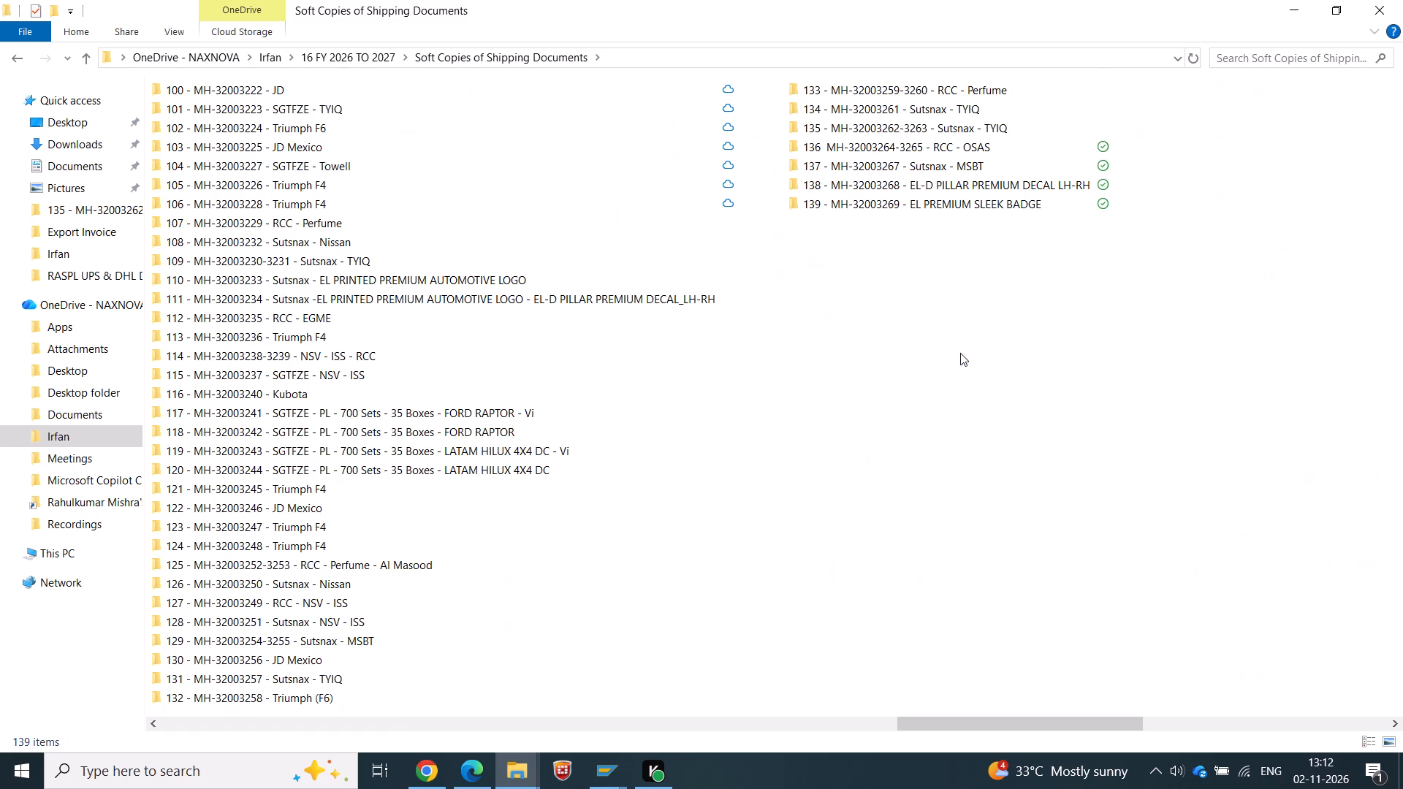
scroll(579, 346, up, 5)
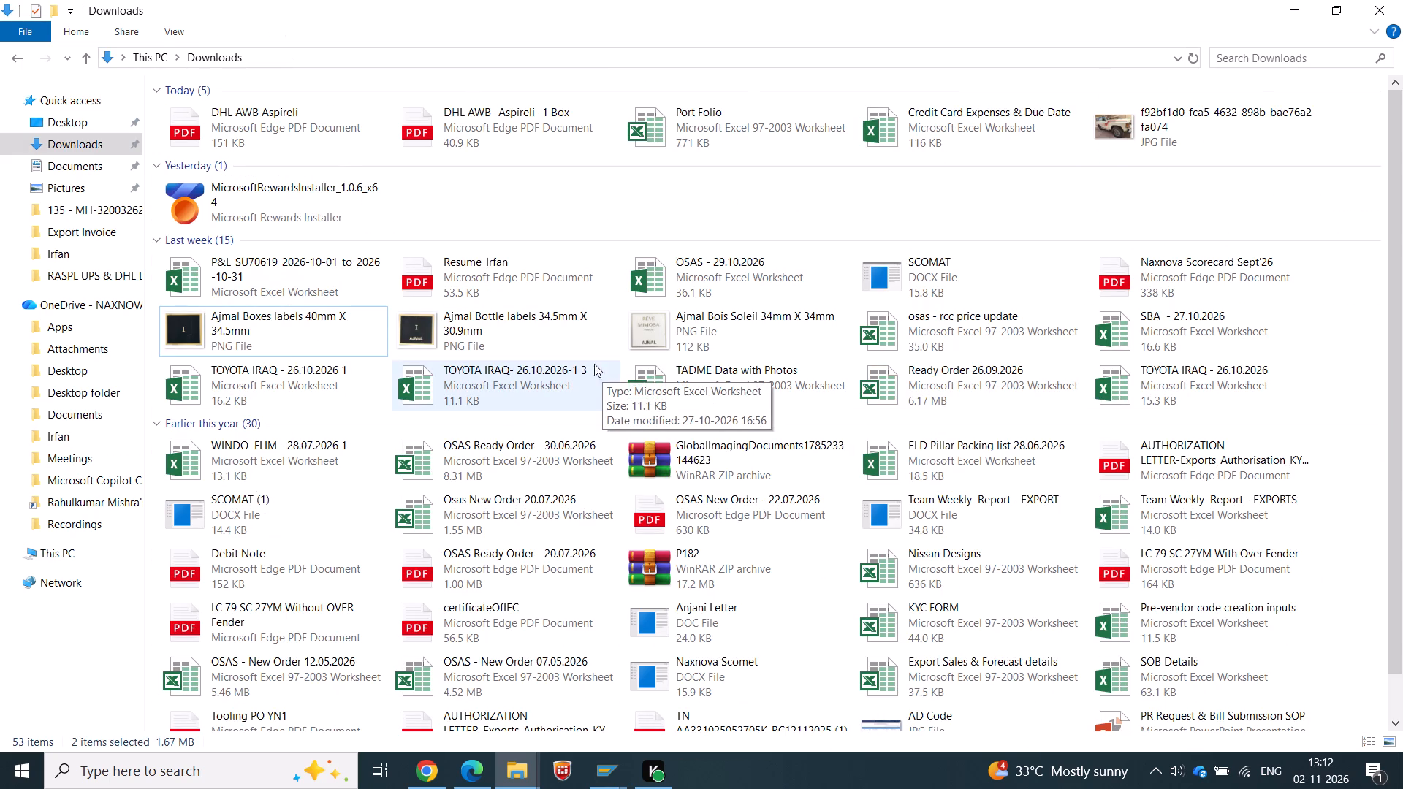
double_click(318, 141)
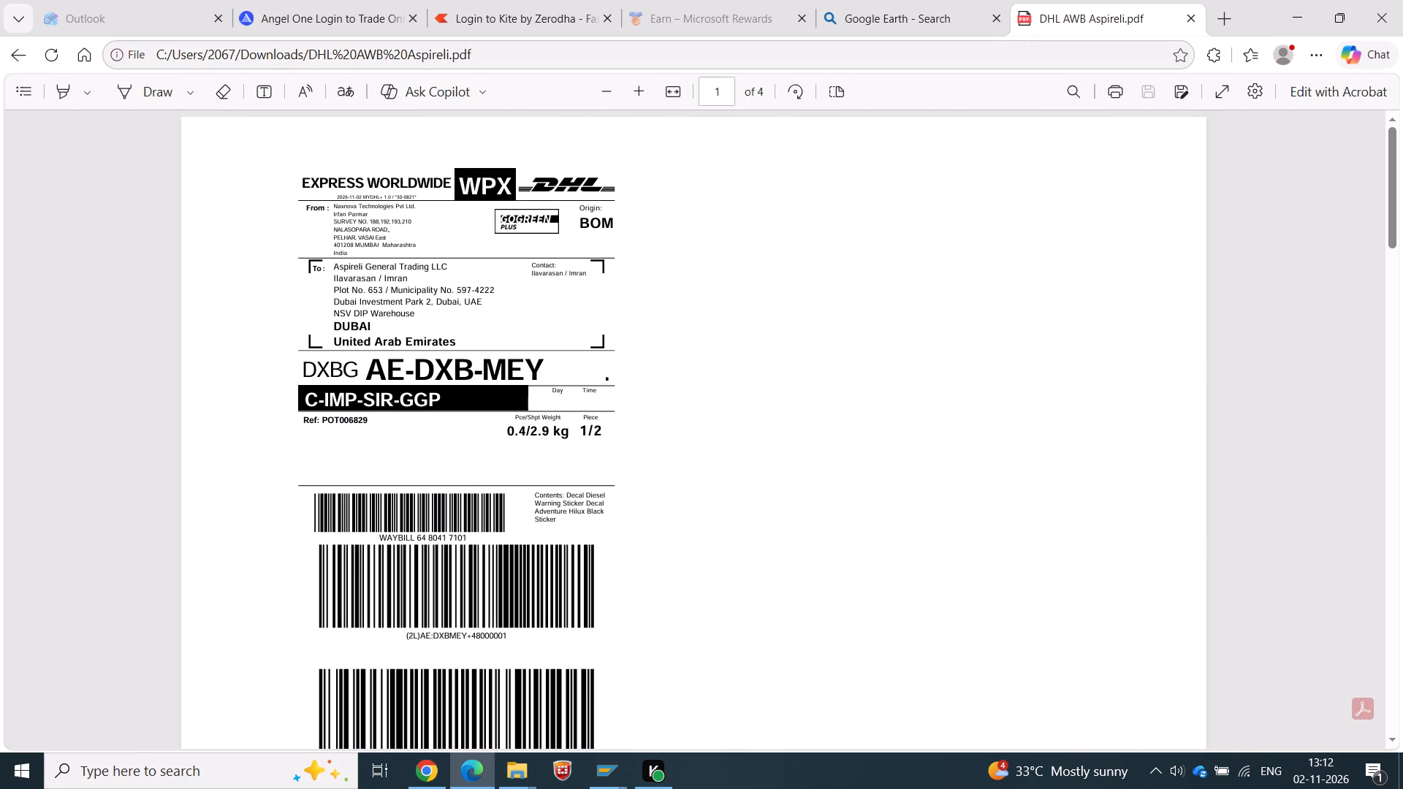
key(alt+Tab)
double_click(539, 122)
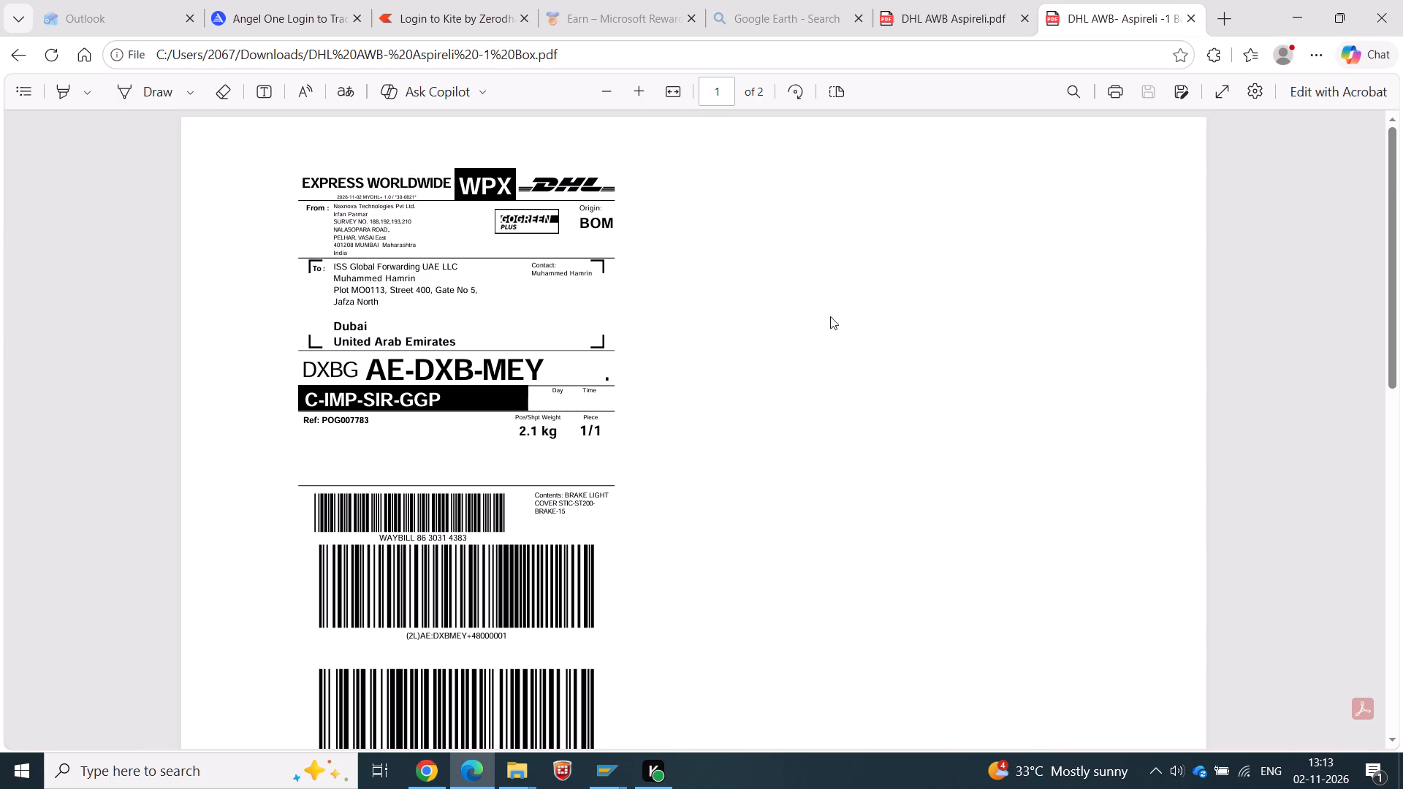
click(419, 536)
drag(417, 535, 508, 545)
click(416, 601)
drag(468, 542, 415, 538)
drag(415, 538, 414, 538)
key(ctrl+c)
key(alt+Tab)
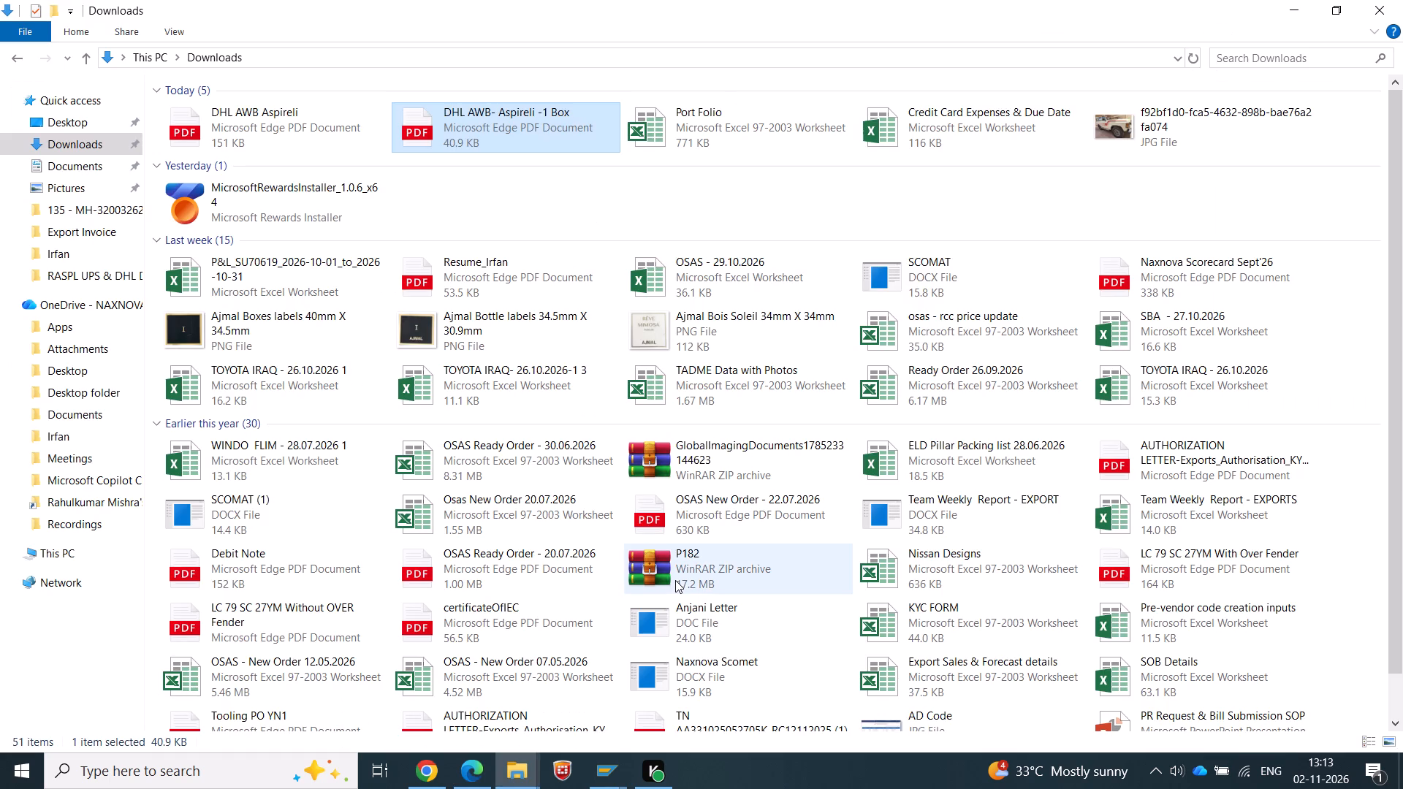
key(F2)
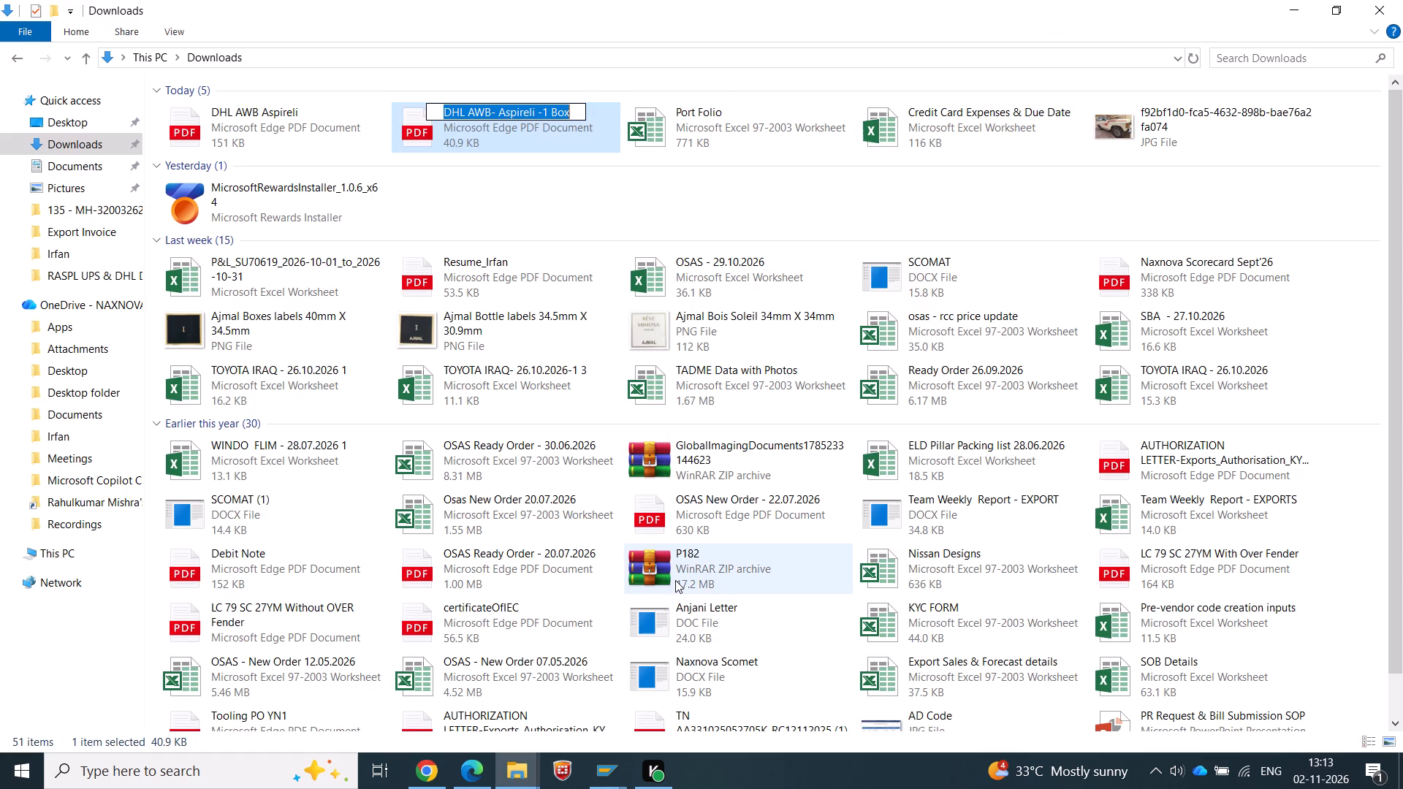
drag(500, 107, 683, 107)
key(ctrl+v)
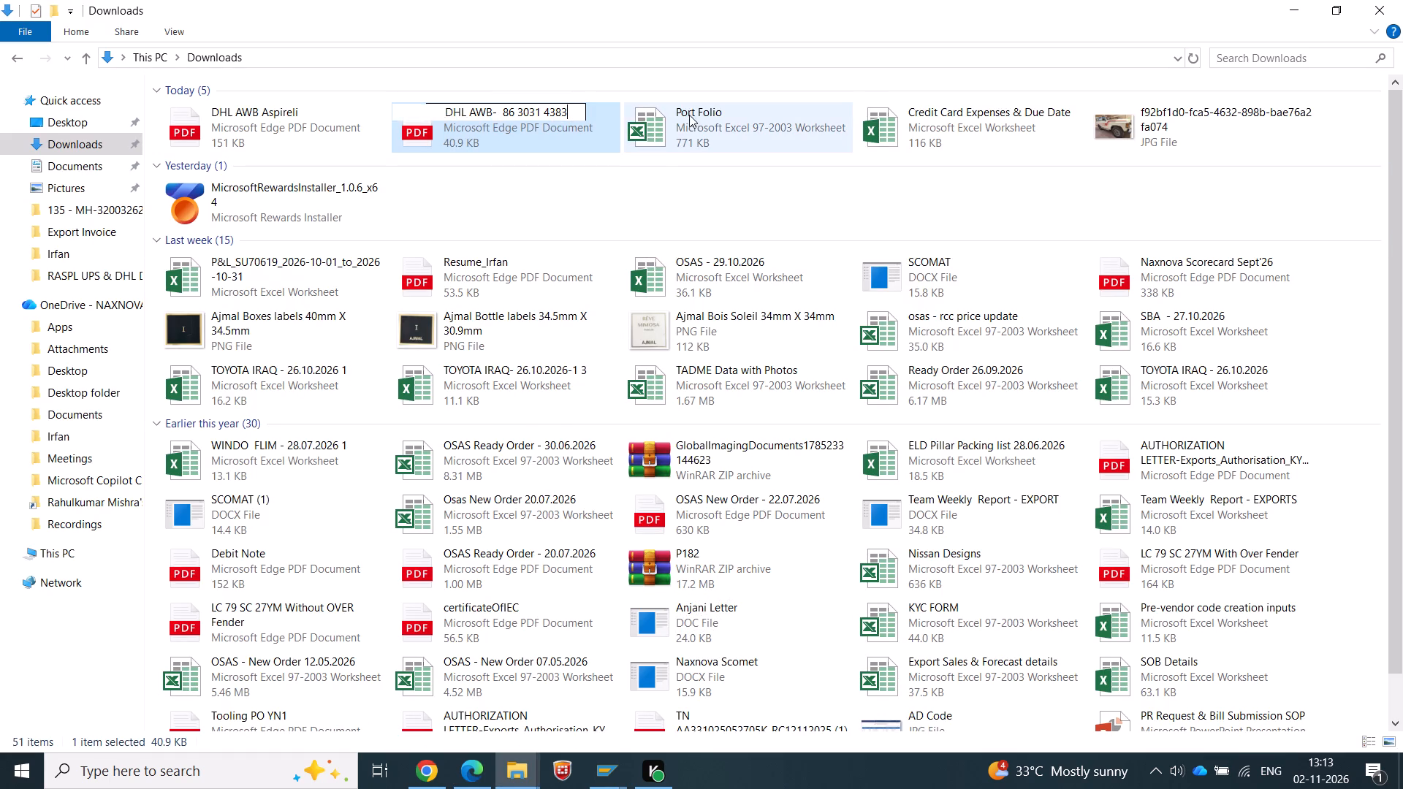
click(526, 191)
key(alt+Tab)
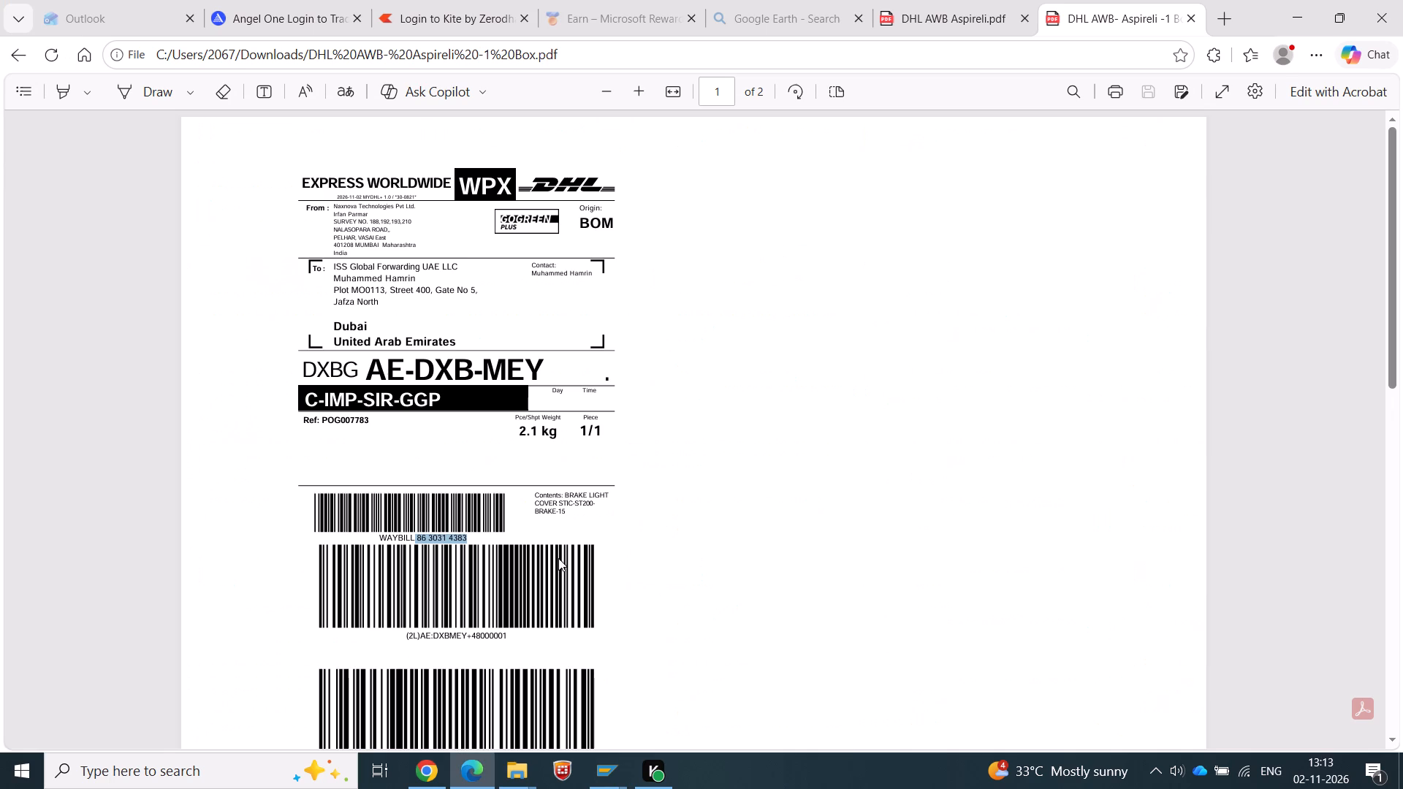
key(alt+Tab)
click(547, 178)
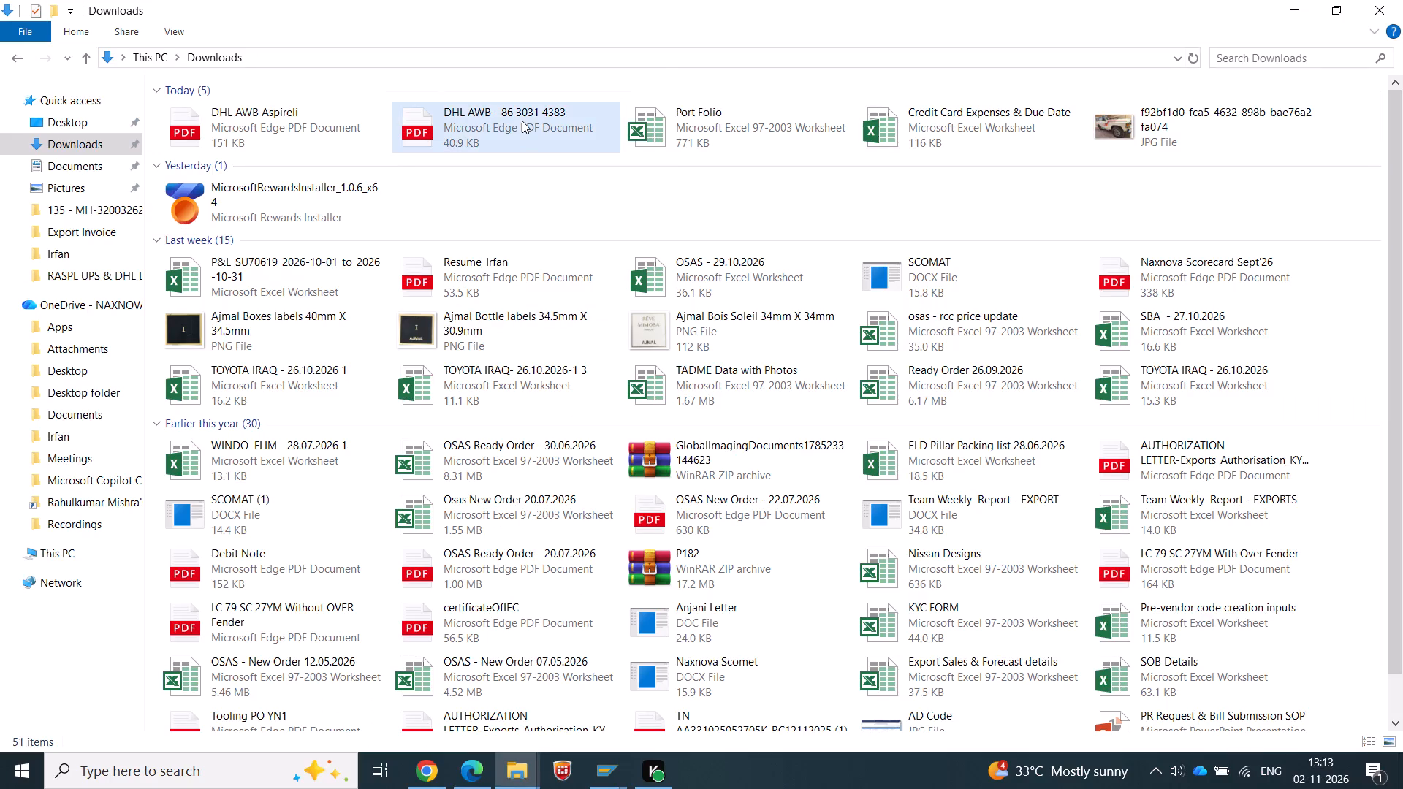
double_click(522, 121)
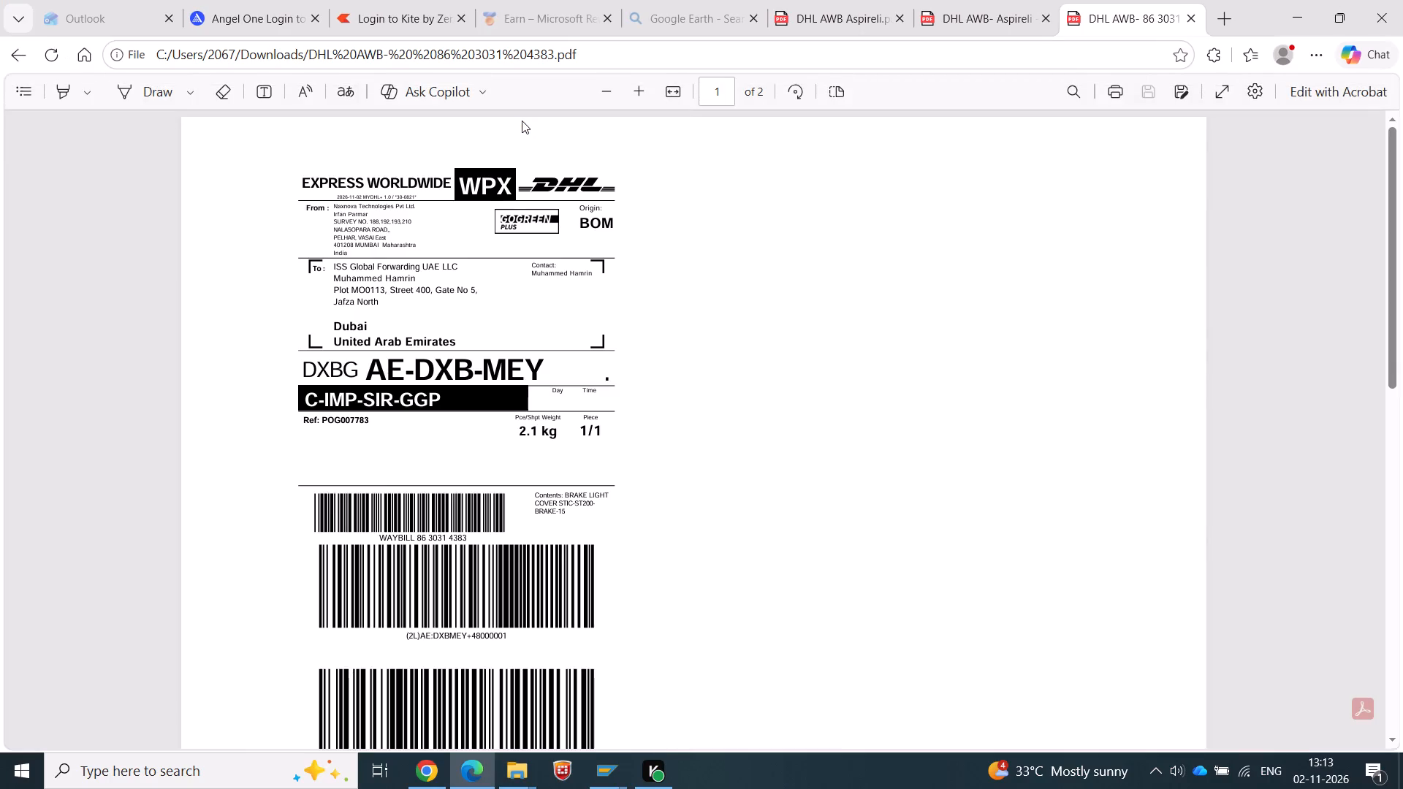
scroll(511, 231, down, 7)
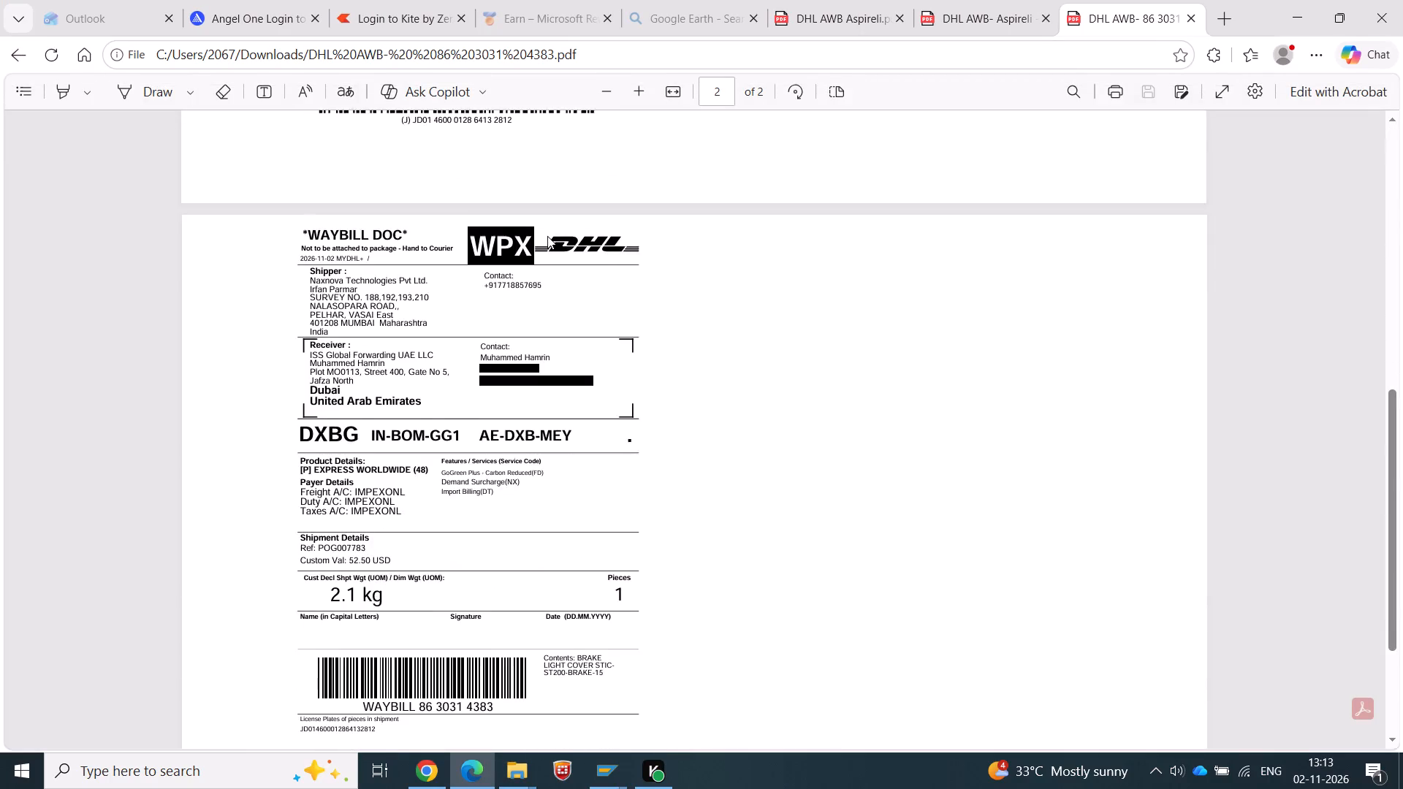
scroll(547, 236, down, 5)
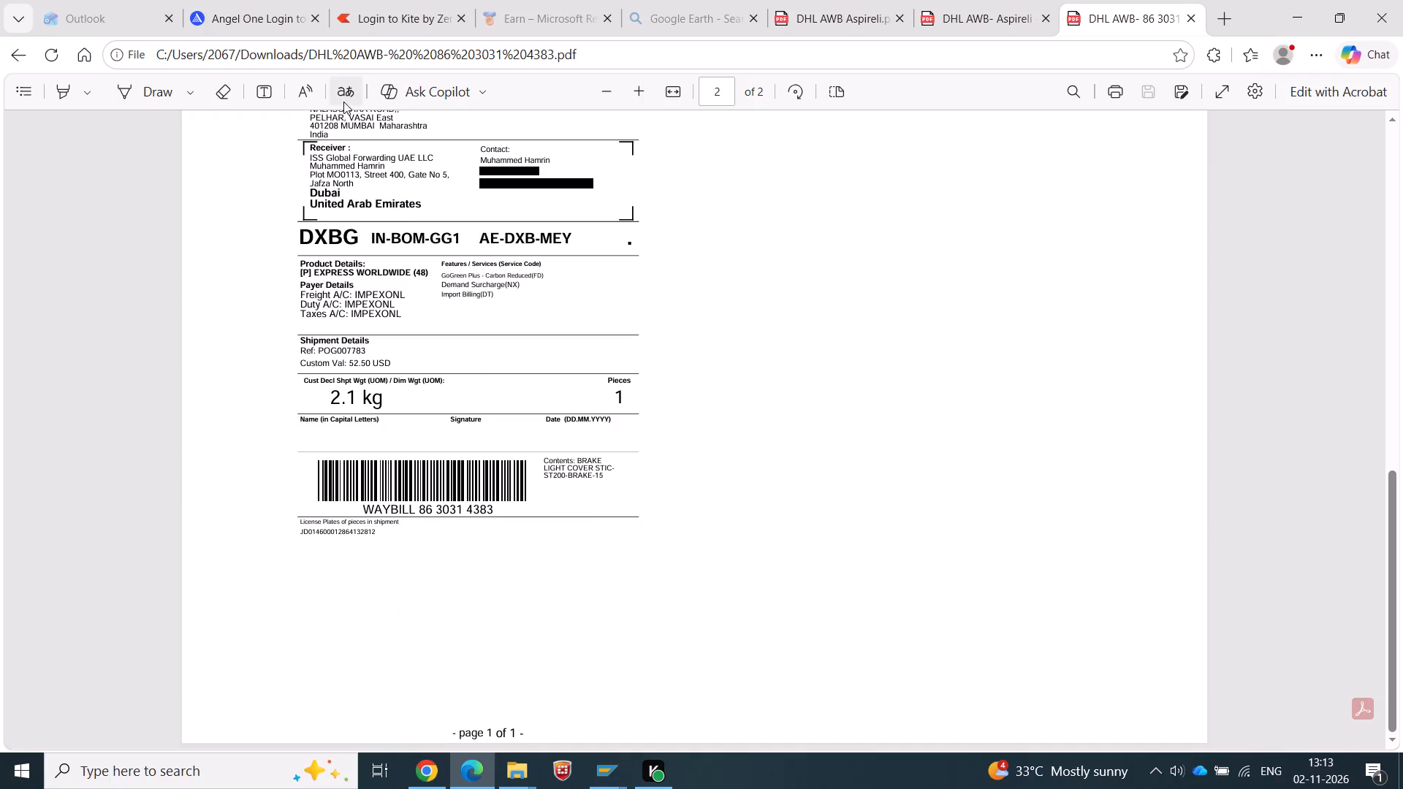
scroll(489, 488, up, 12)
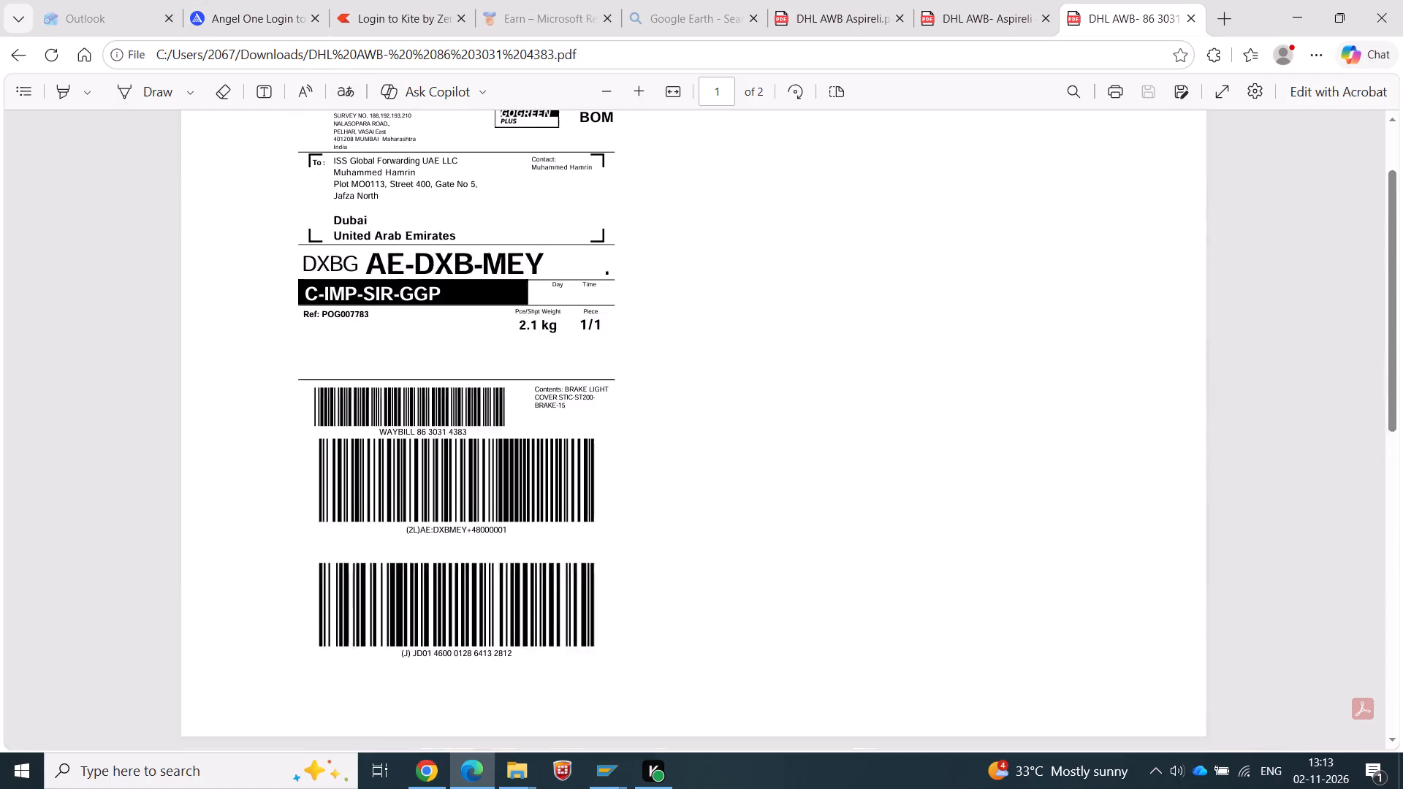
scroll(489, 486, up, 4)
key(alt+Tab)
key(ctrl+x)
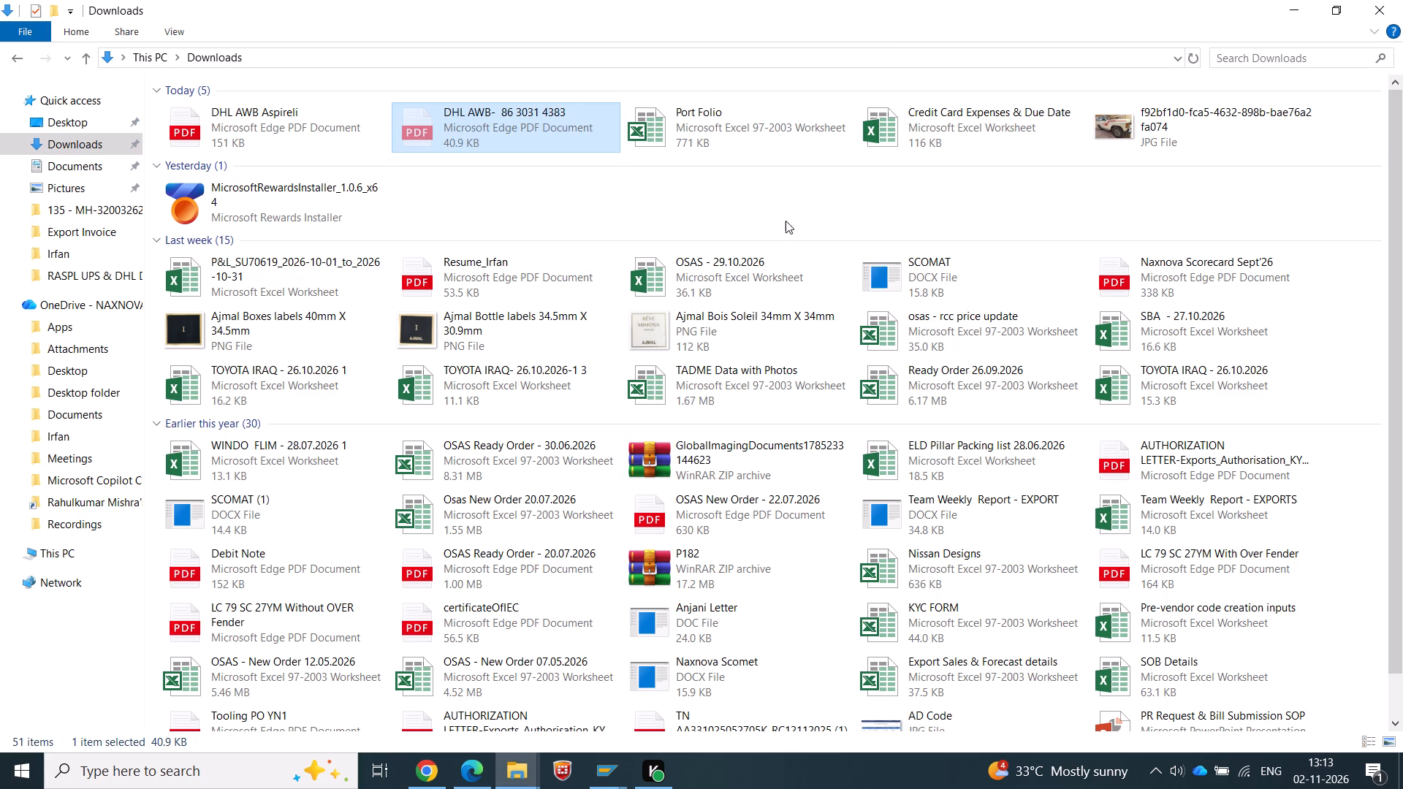
click(15, 61)
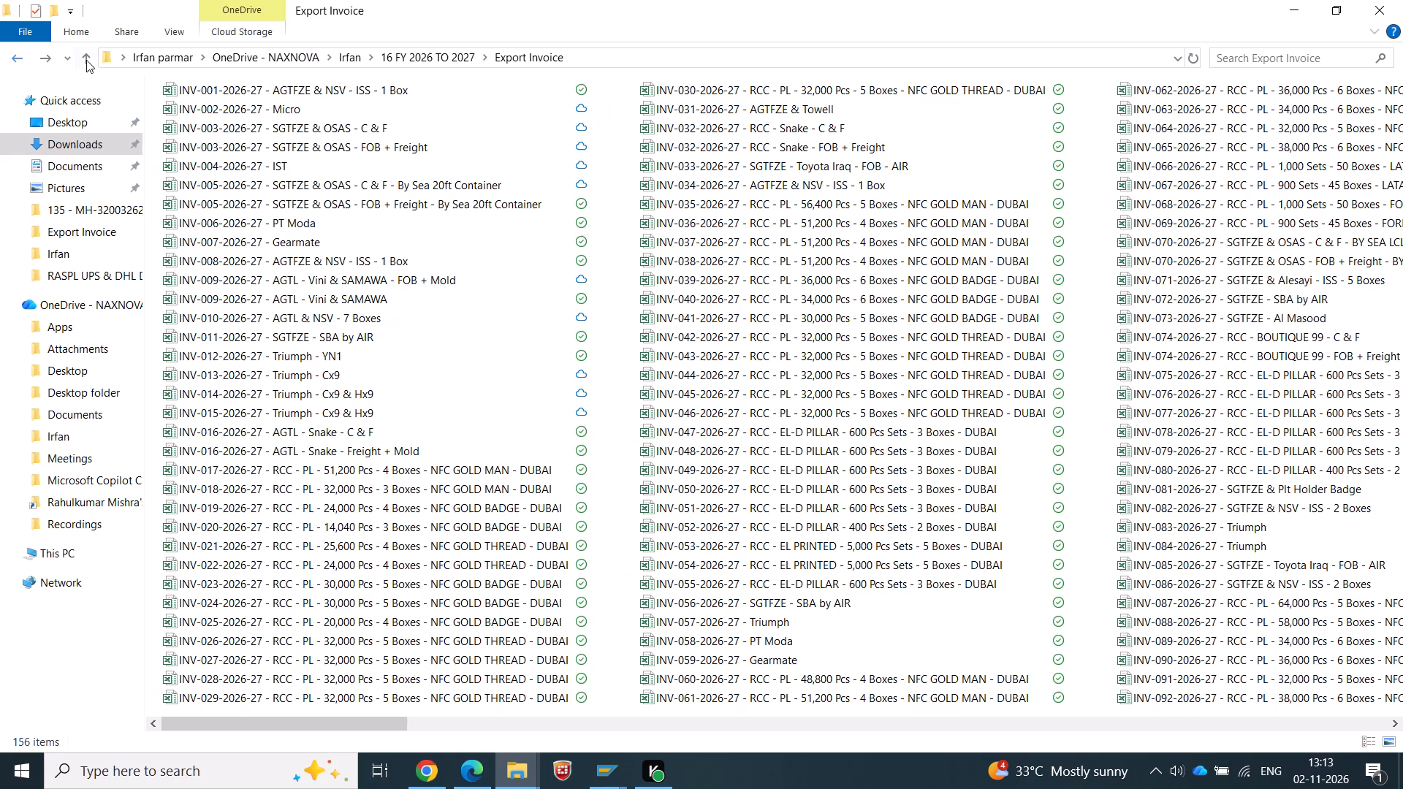
click(48, 56)
key(alt+Tab)
key(alt+Tab)
key(alt+Tab)
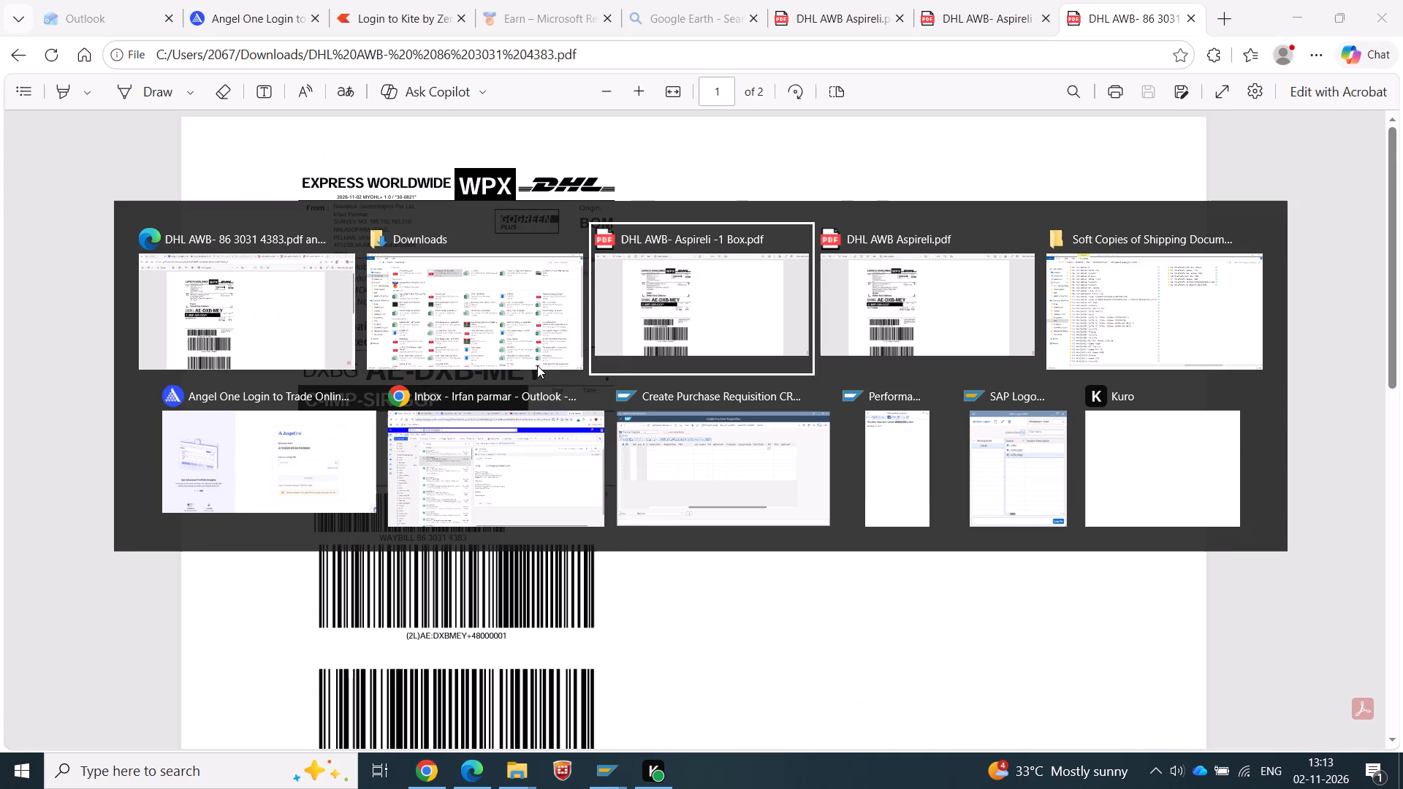
key(alt+Tab)
key(alt+Tab)
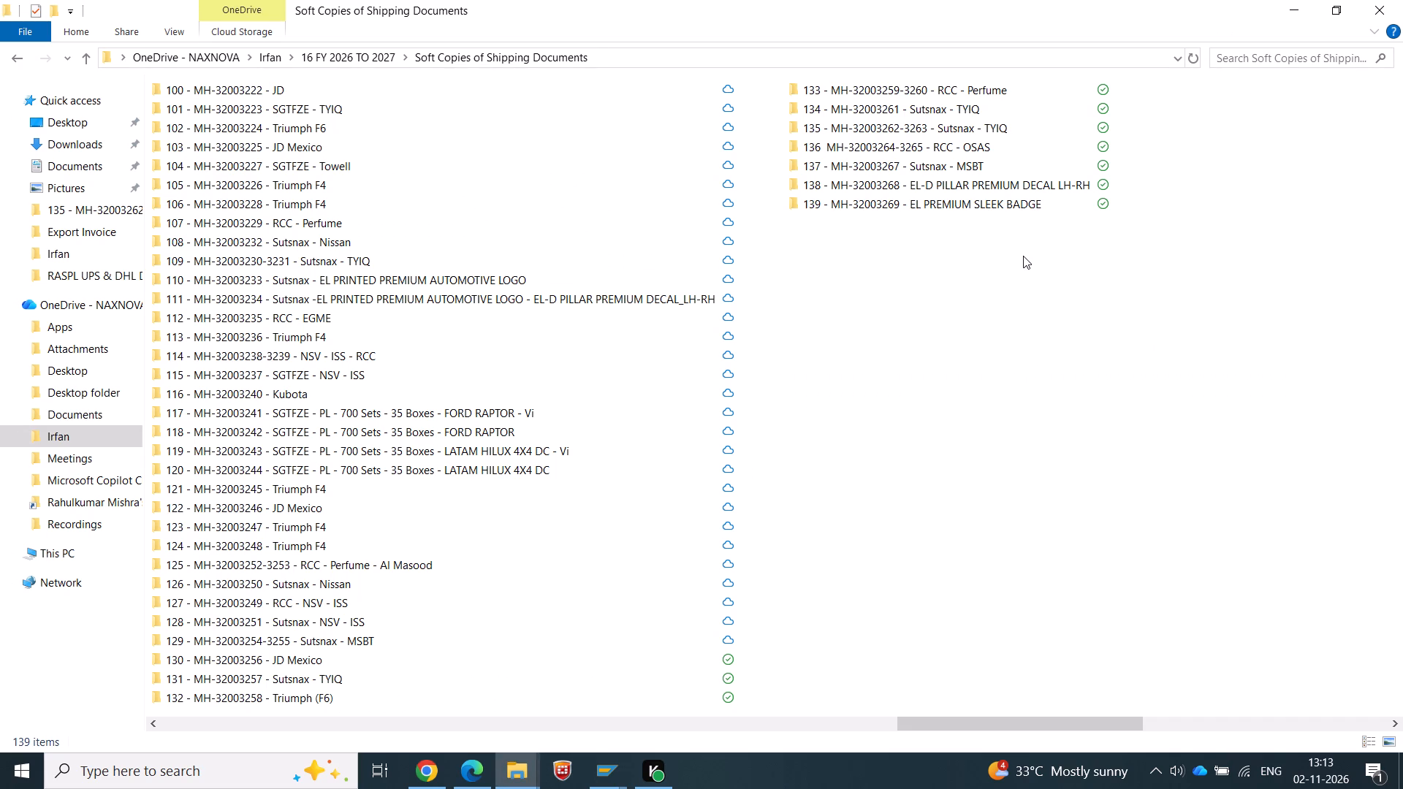
scroll(867, 484, up, 1)
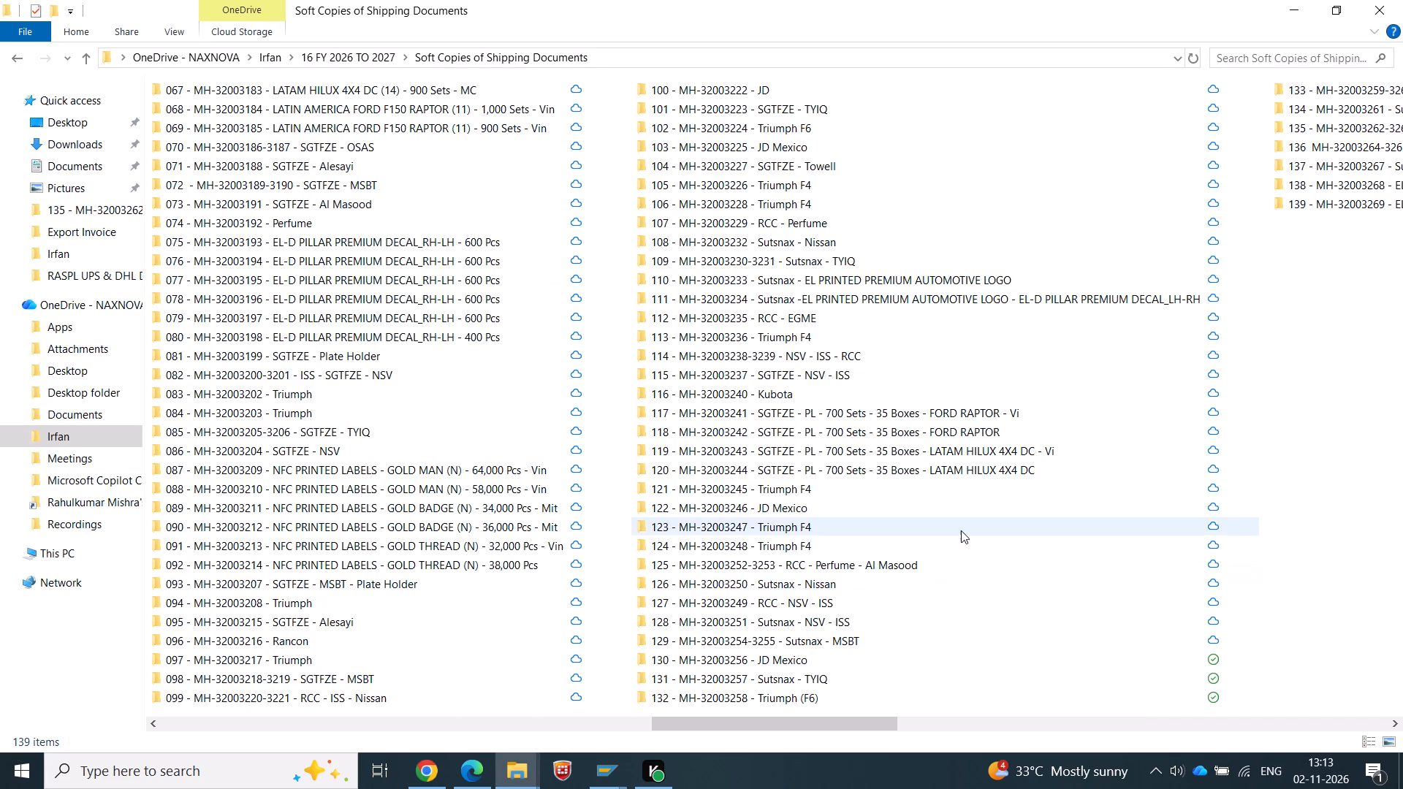
double_click(742, 630)
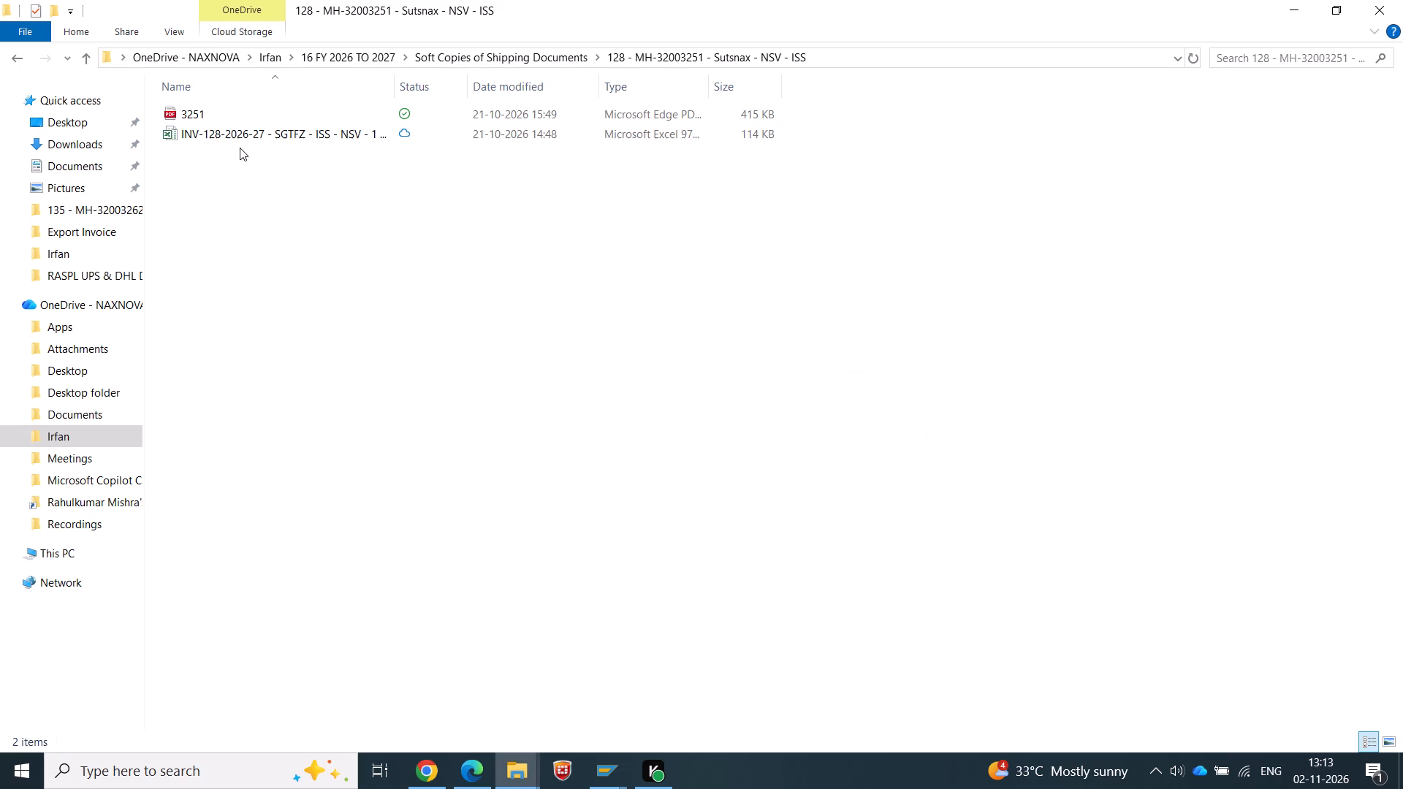
double_click(218, 120)
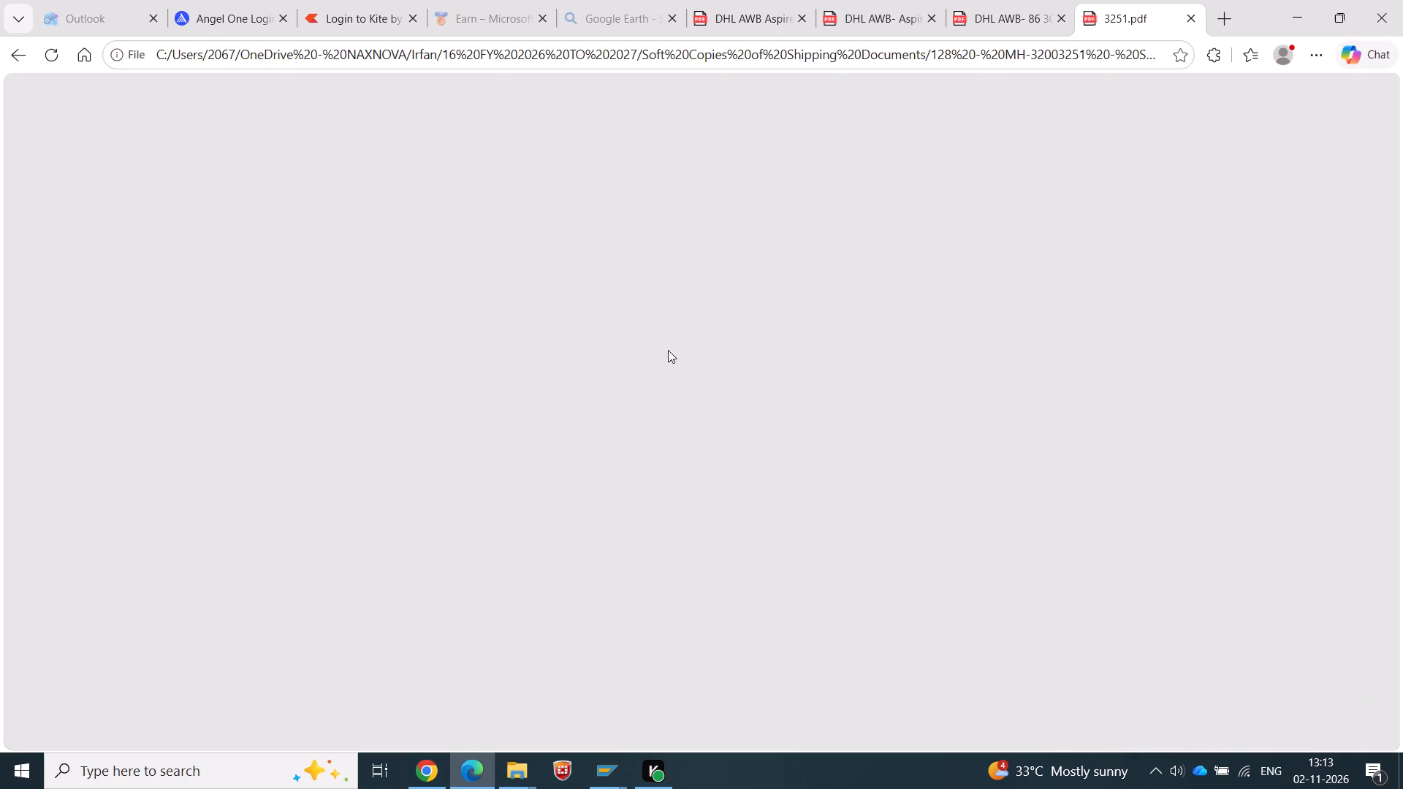
scroll(845, 410, down, 4)
scroll(843, 378, up, 7)
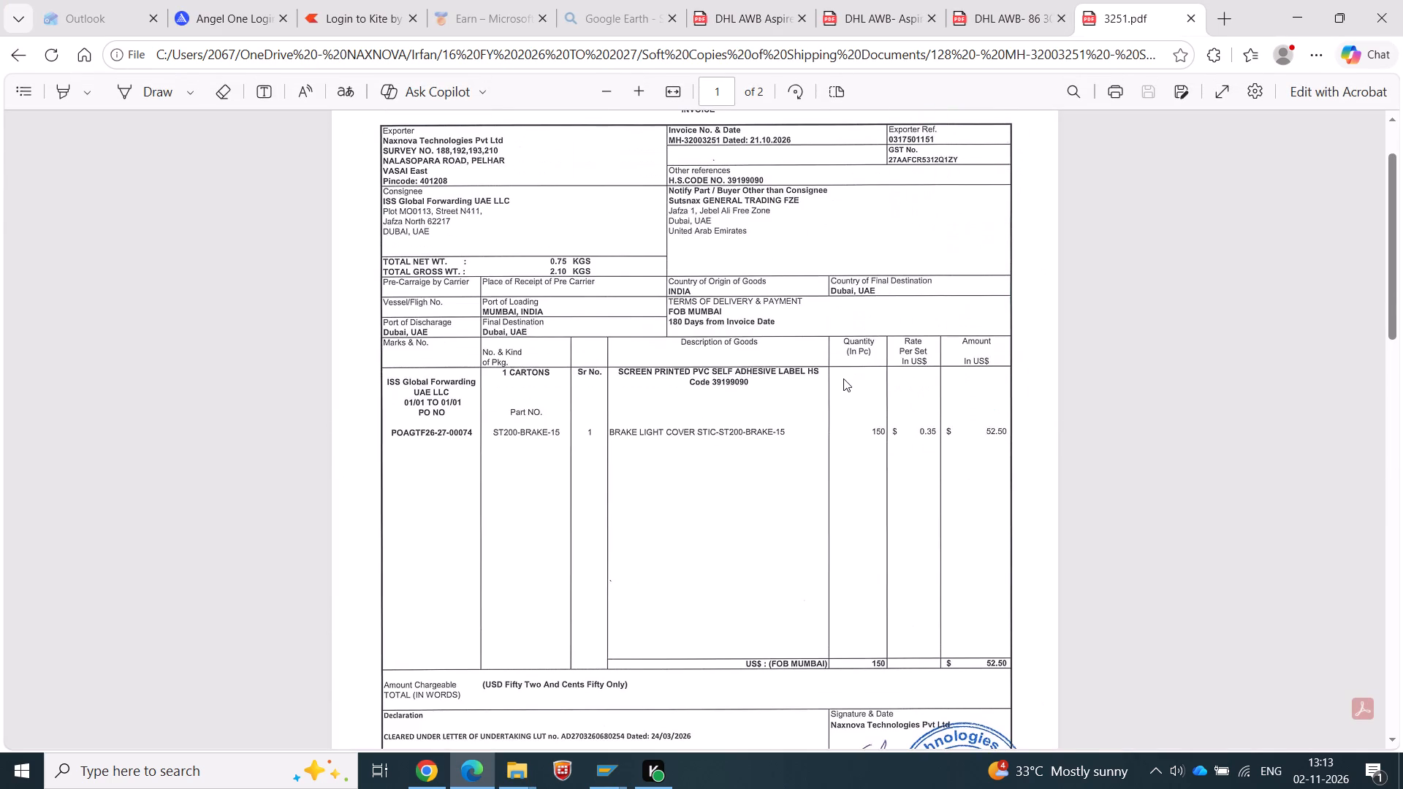
scroll(843, 378, down, 8)
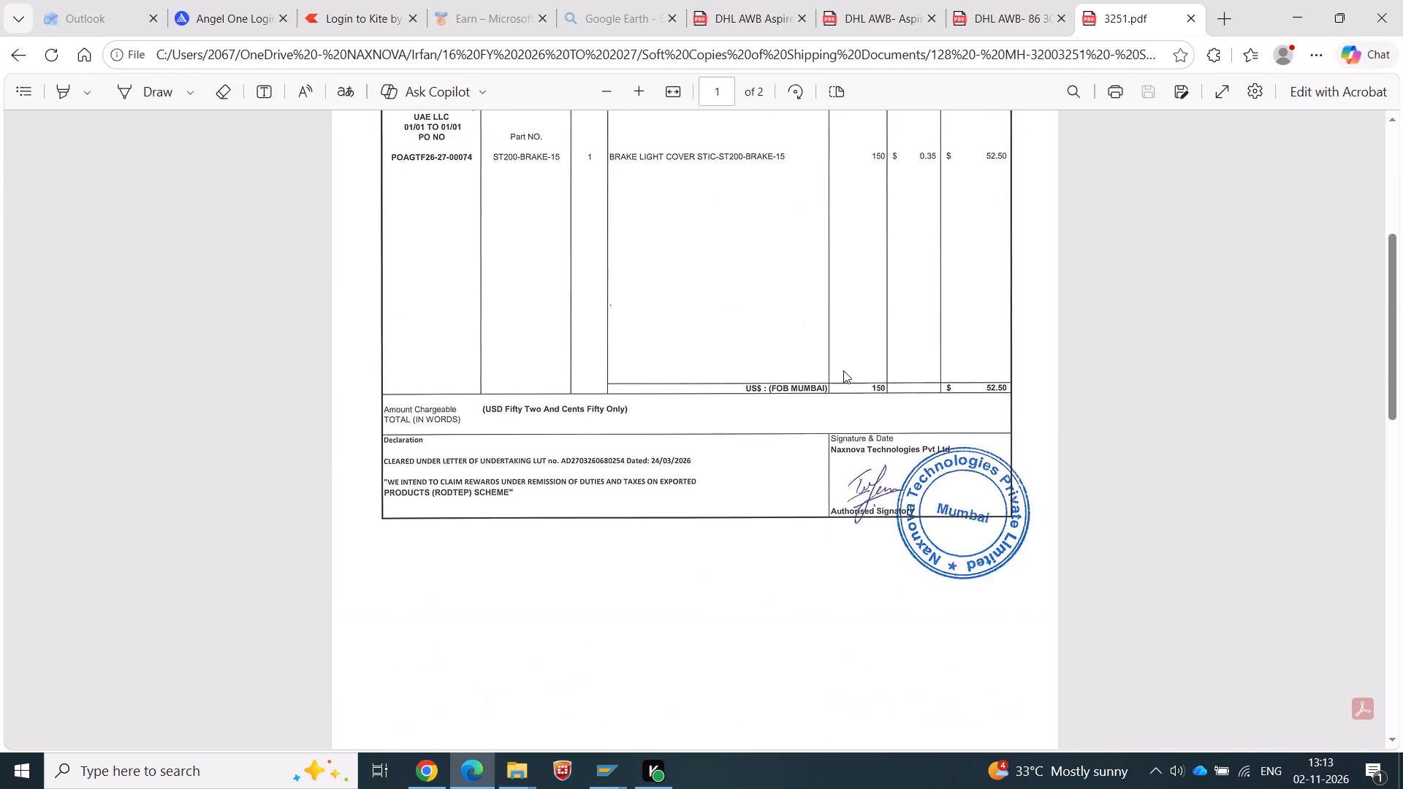
scroll(843, 370, down, 4)
key(alt+Tab)
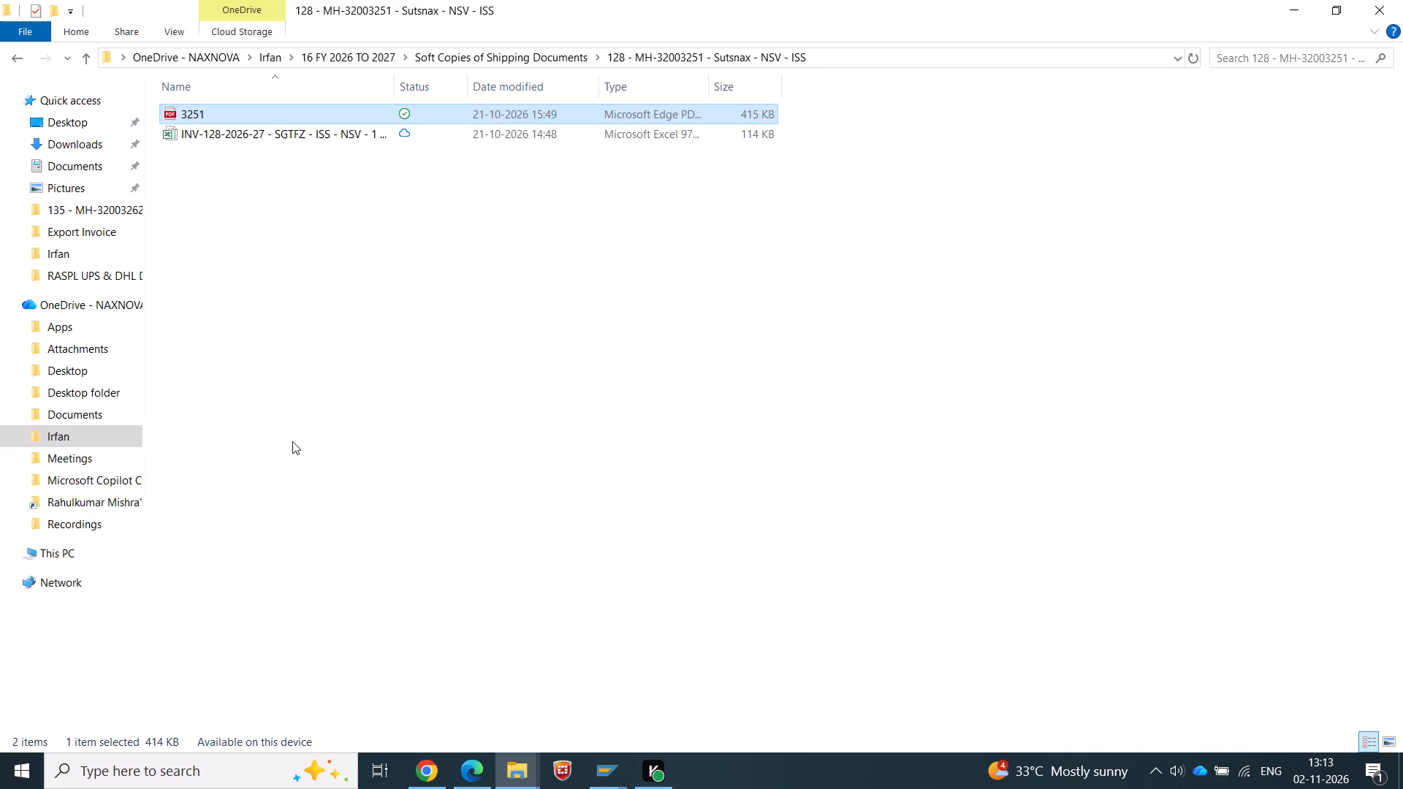
key(ctrl+v)
click(313, 338)
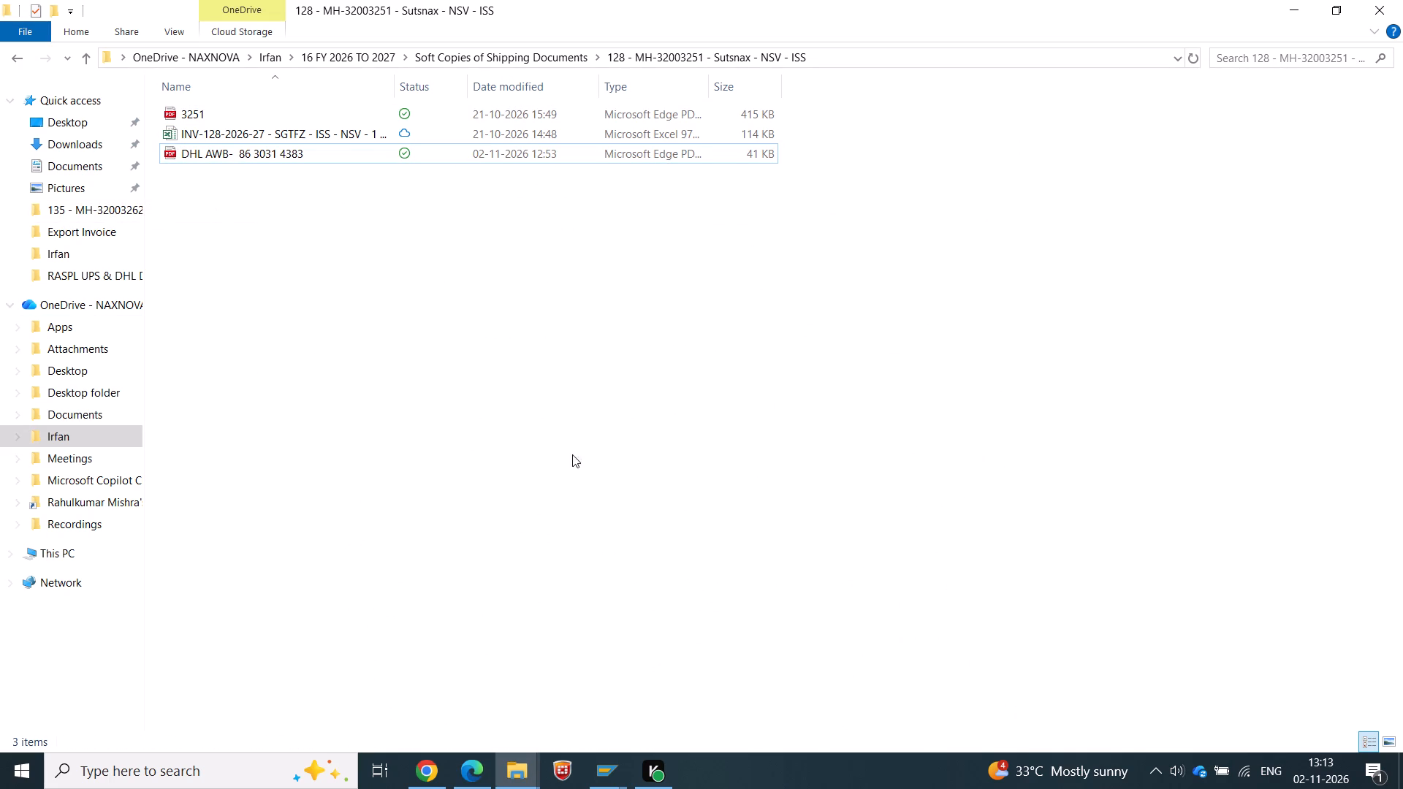
Close the examined PDFs in Microsoft Edge, starting with 3251.
key(alt+Tab)
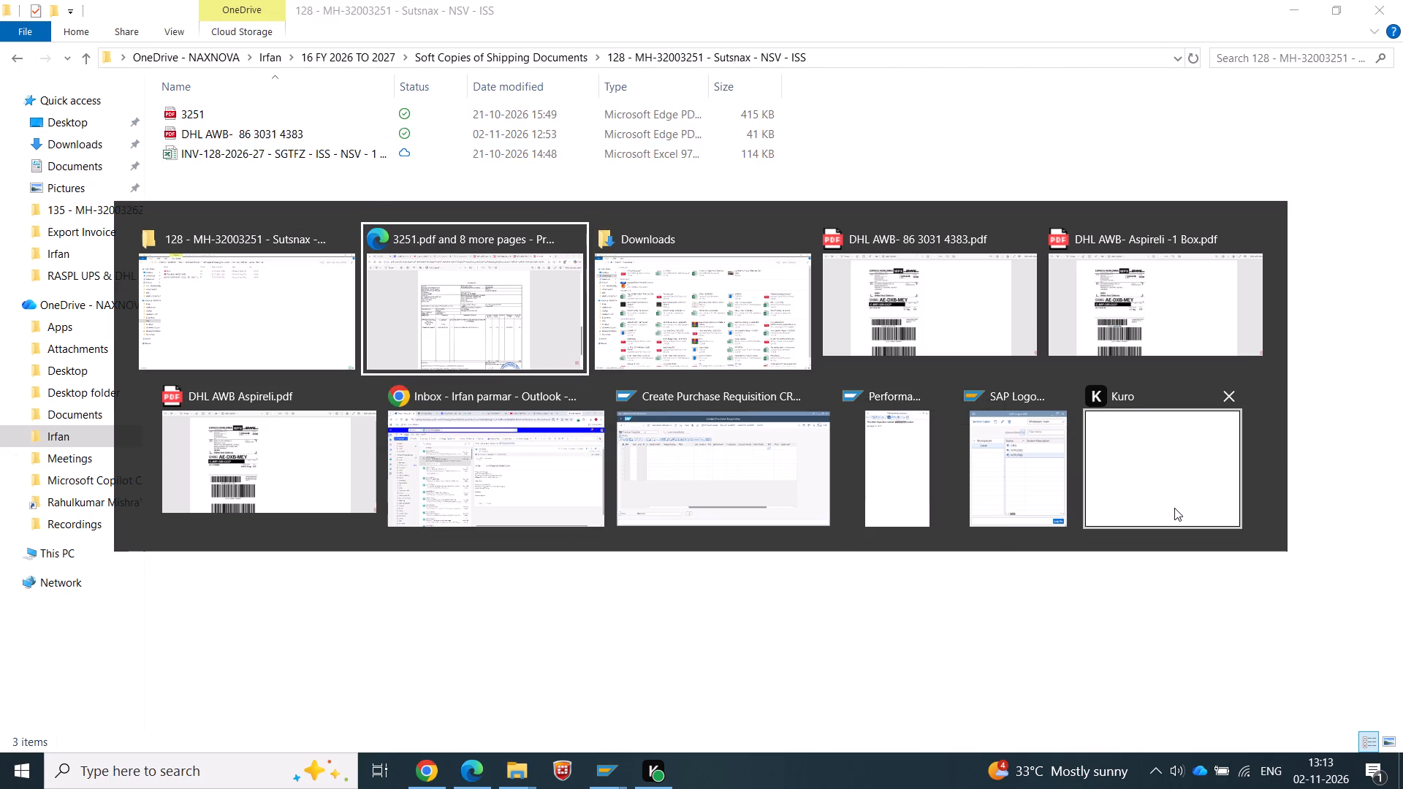
click(1195, 15)
click(1193, 18)
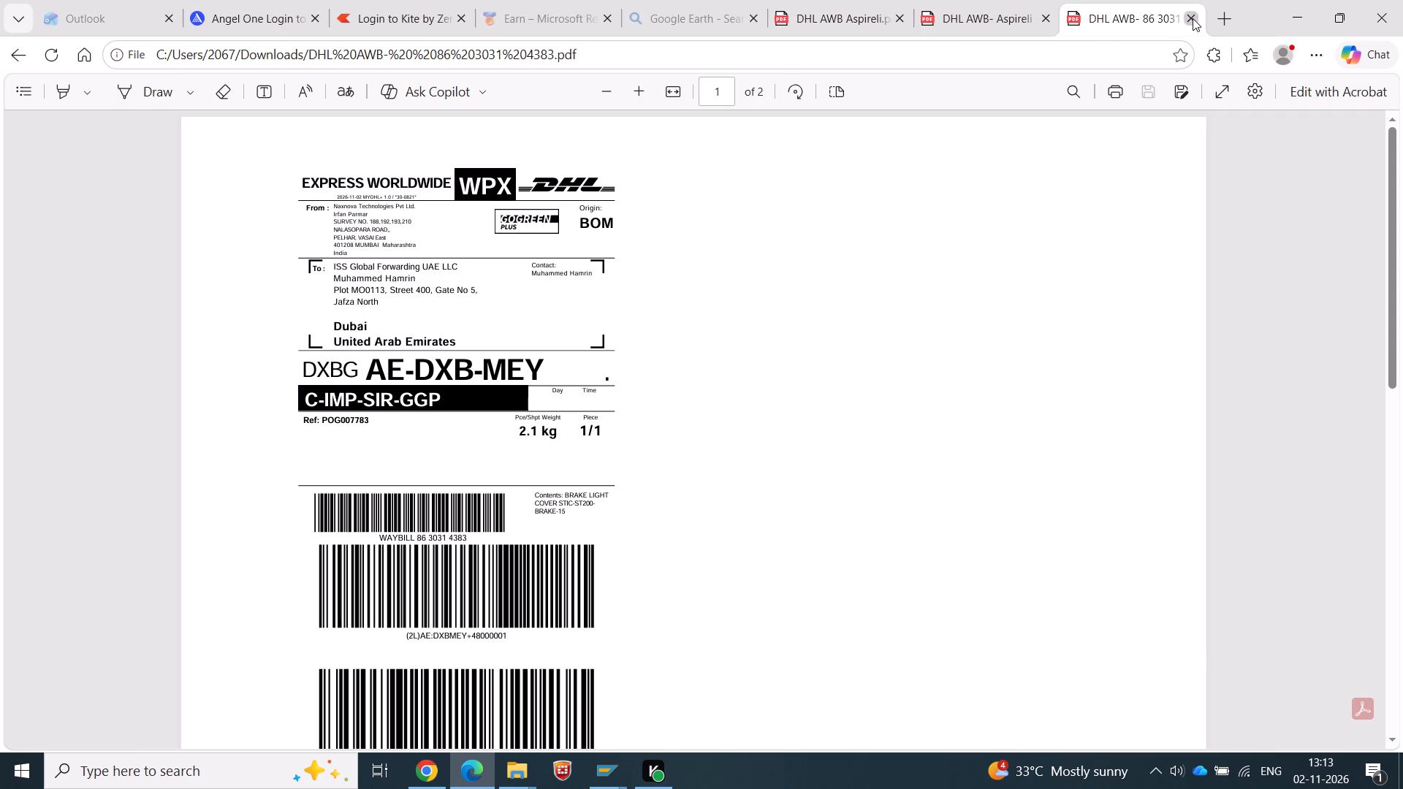
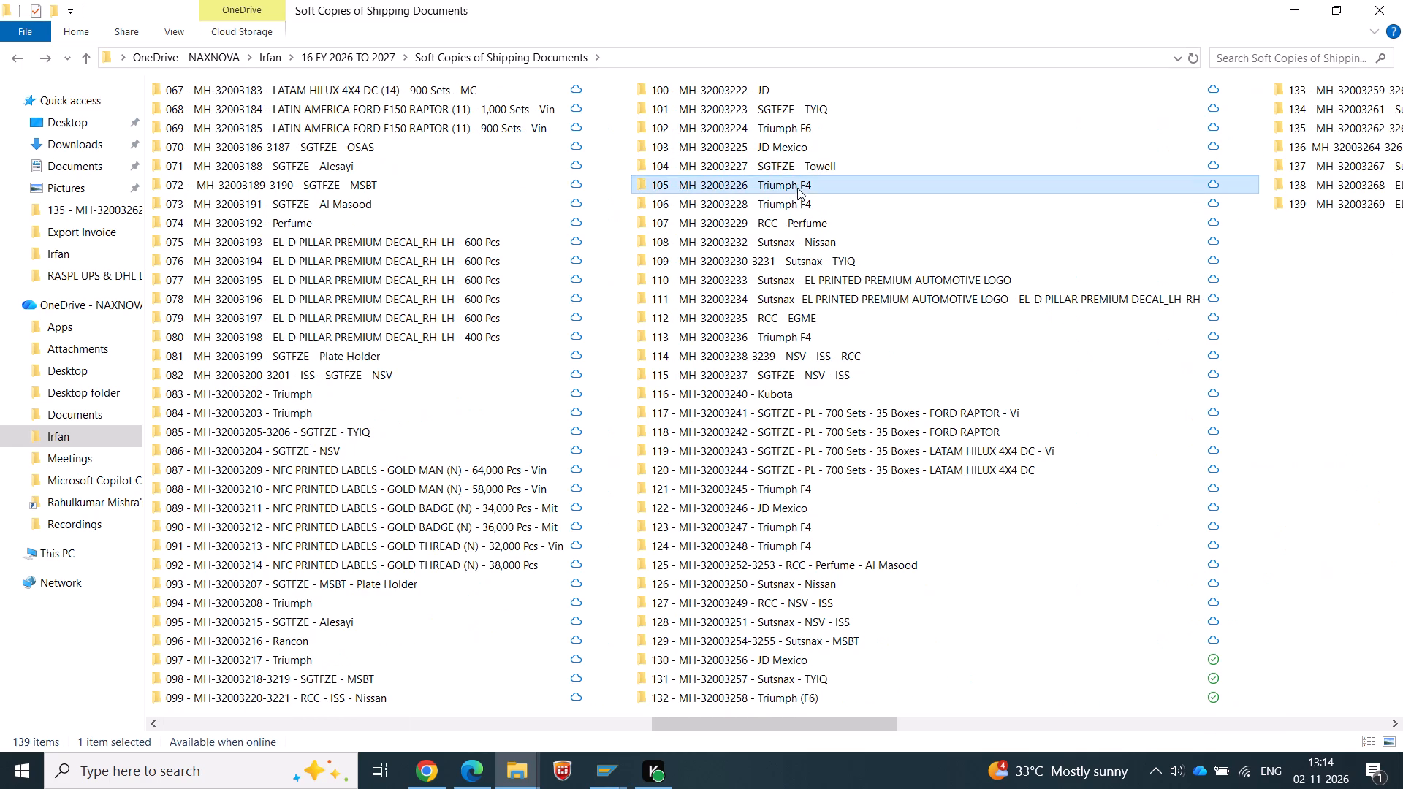
Check the contents of the shipping folders between "107 - MH-32003229 - RCC - Perfume" and "115 - MH-32003237 - SGTFZE - NSV - ISS", skipping some.
click(793, 203)
double_click(784, 219)
key(BackSpace)
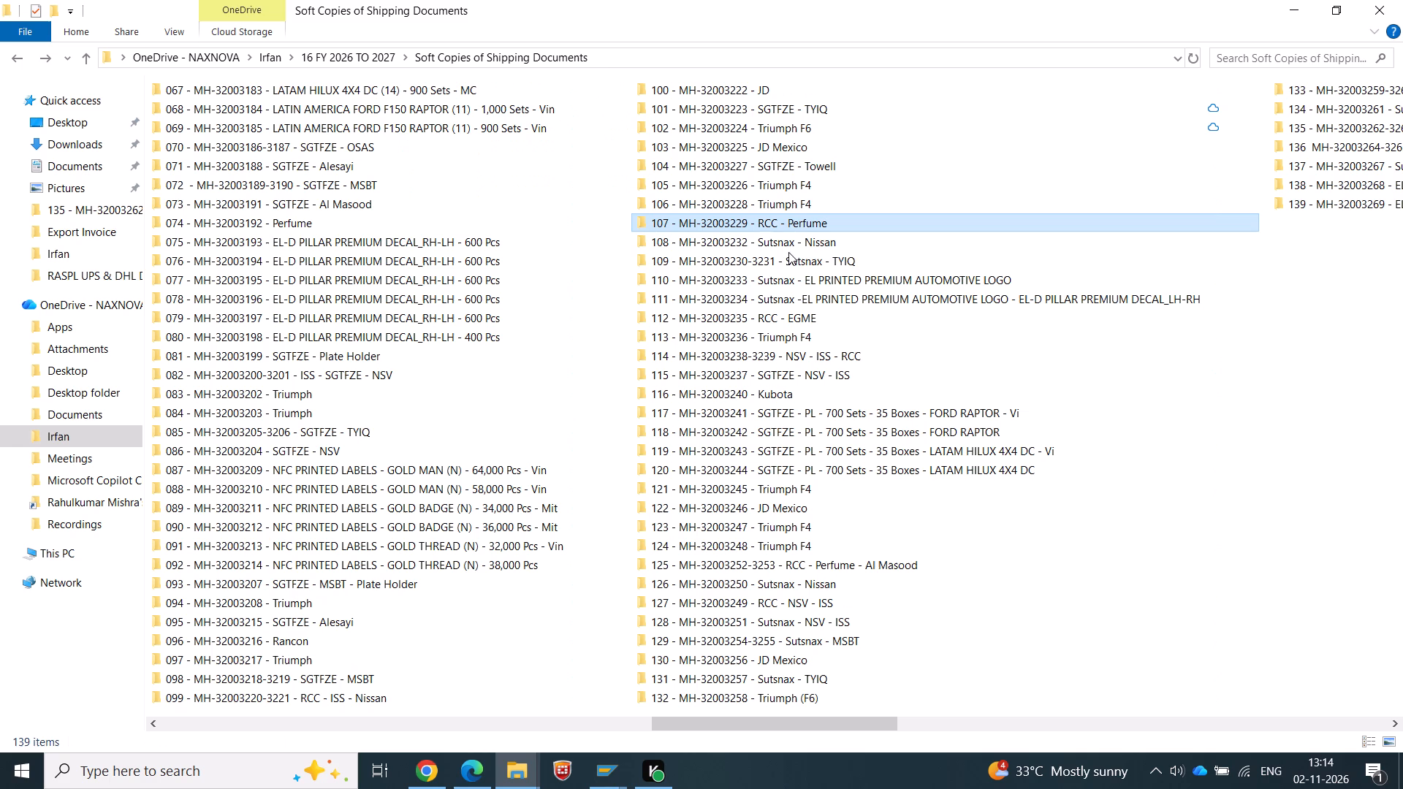
double_click(792, 244)
key(BackSpace)
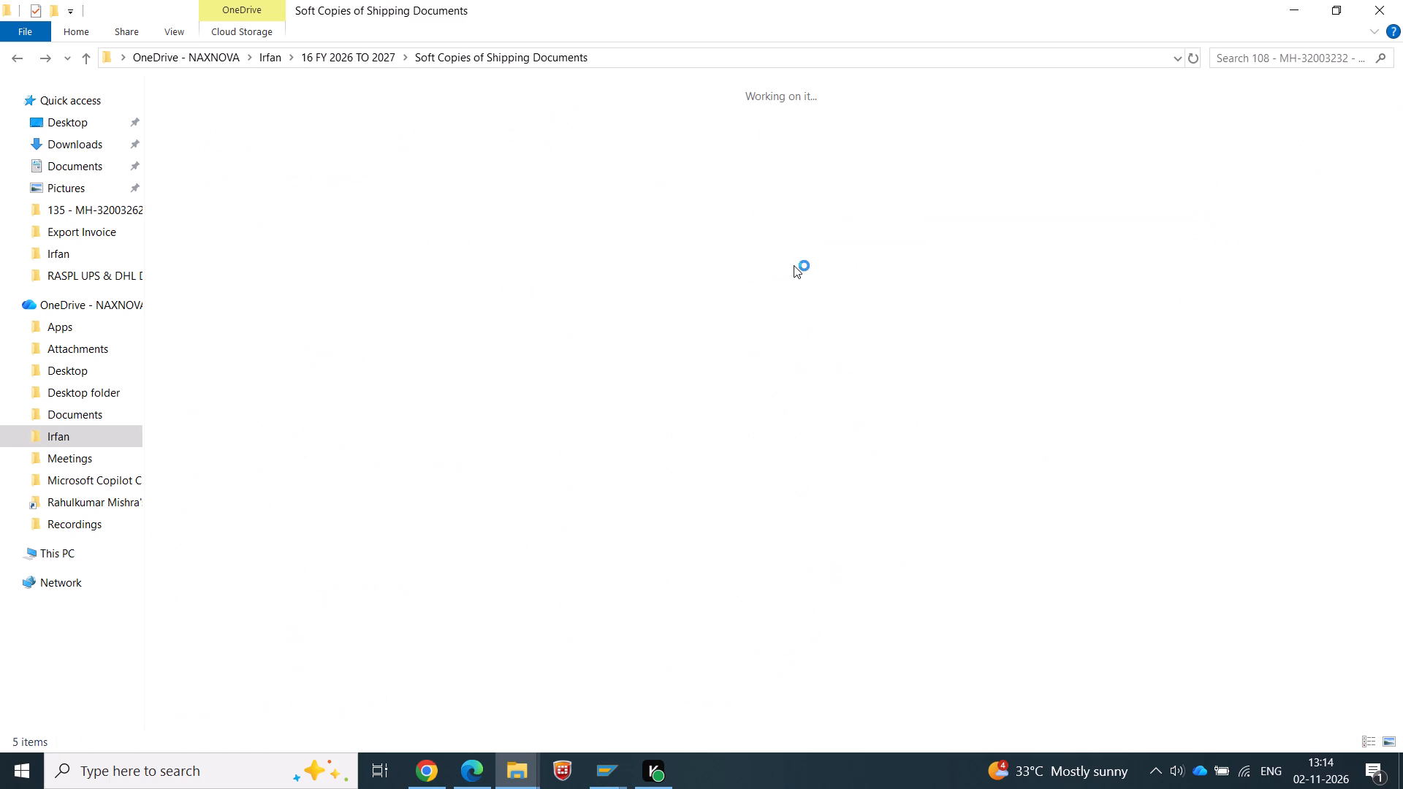
double_click(794, 265)
key(BackSpace)
click(811, 283)
click(812, 294)
double_click(809, 317)
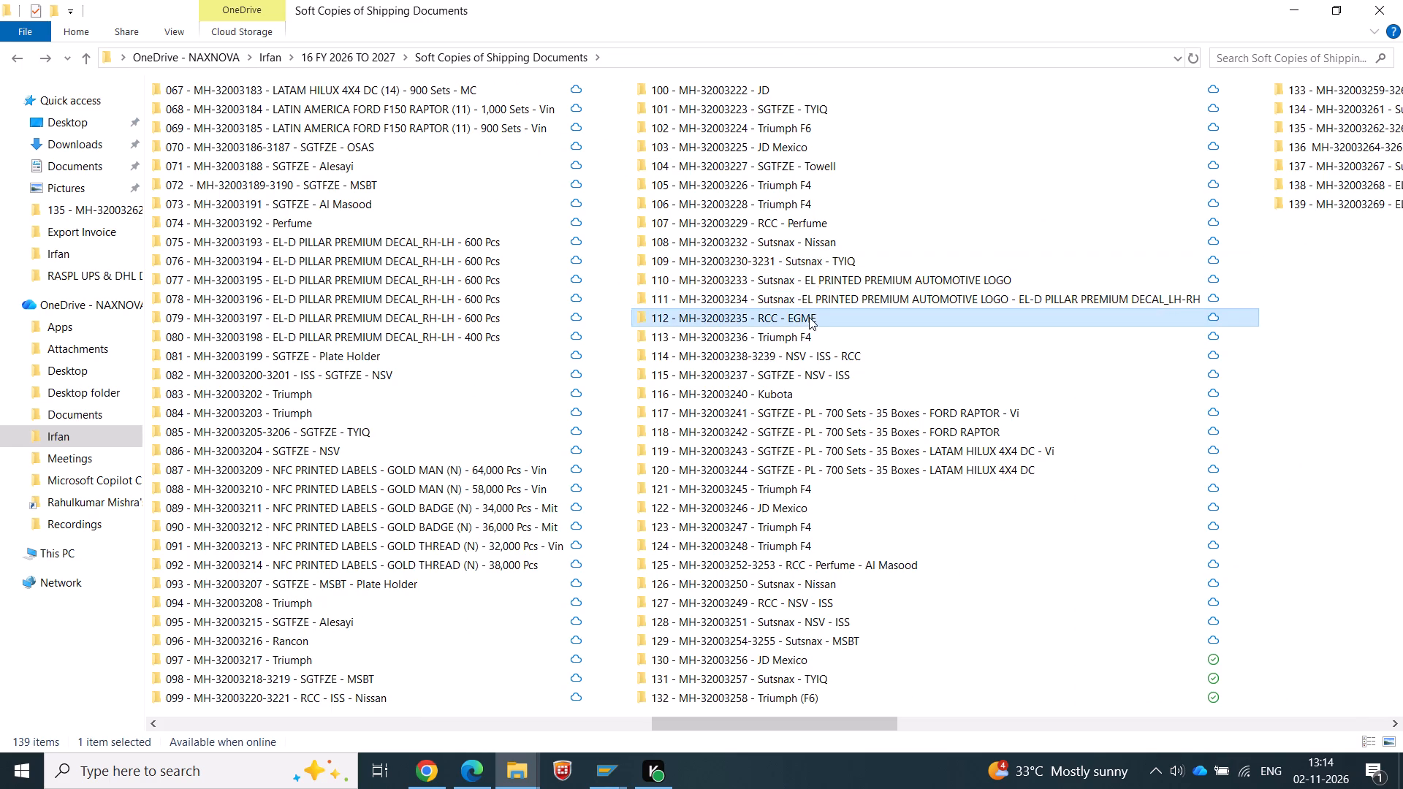
key(BackSpace)
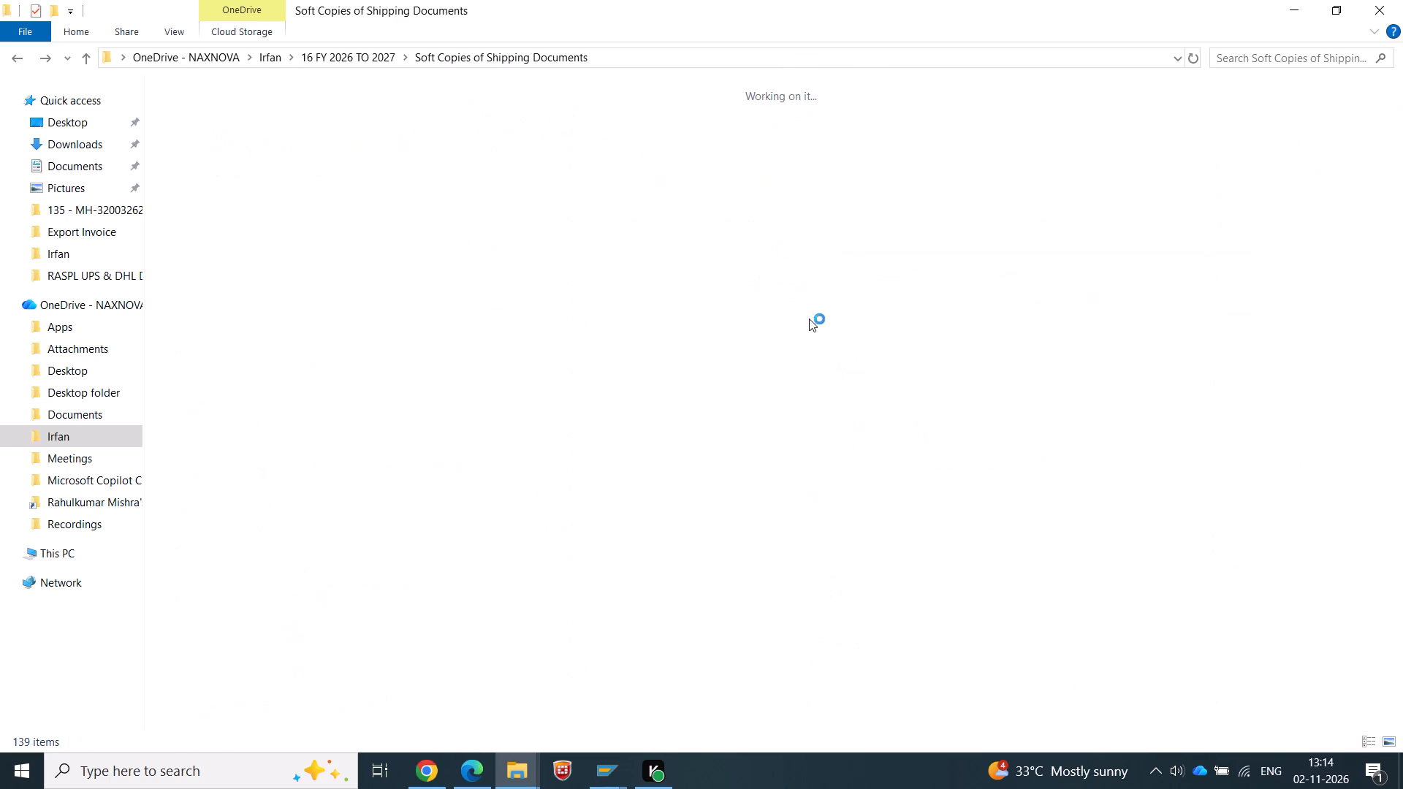
click(800, 340)
click(795, 359)
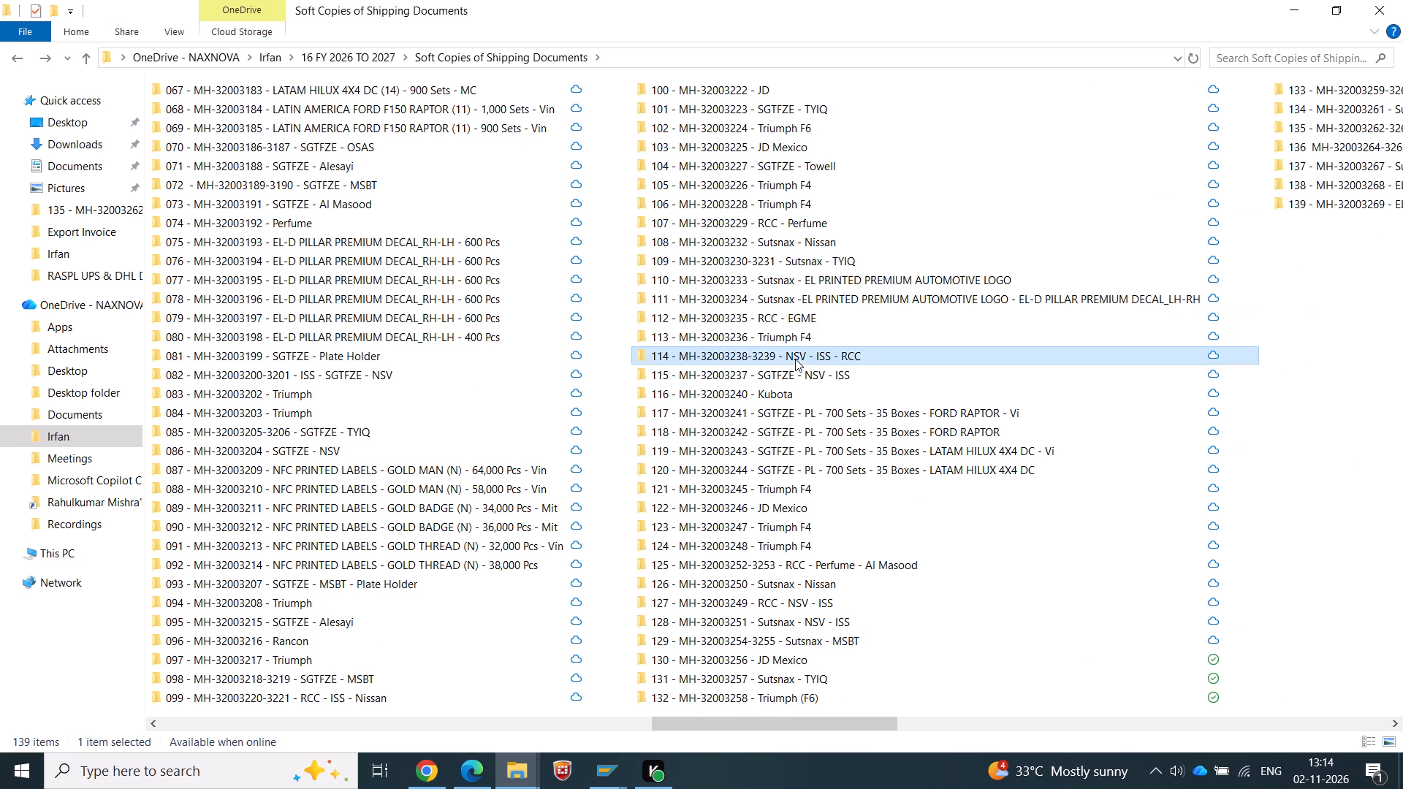
double_click(794, 359)
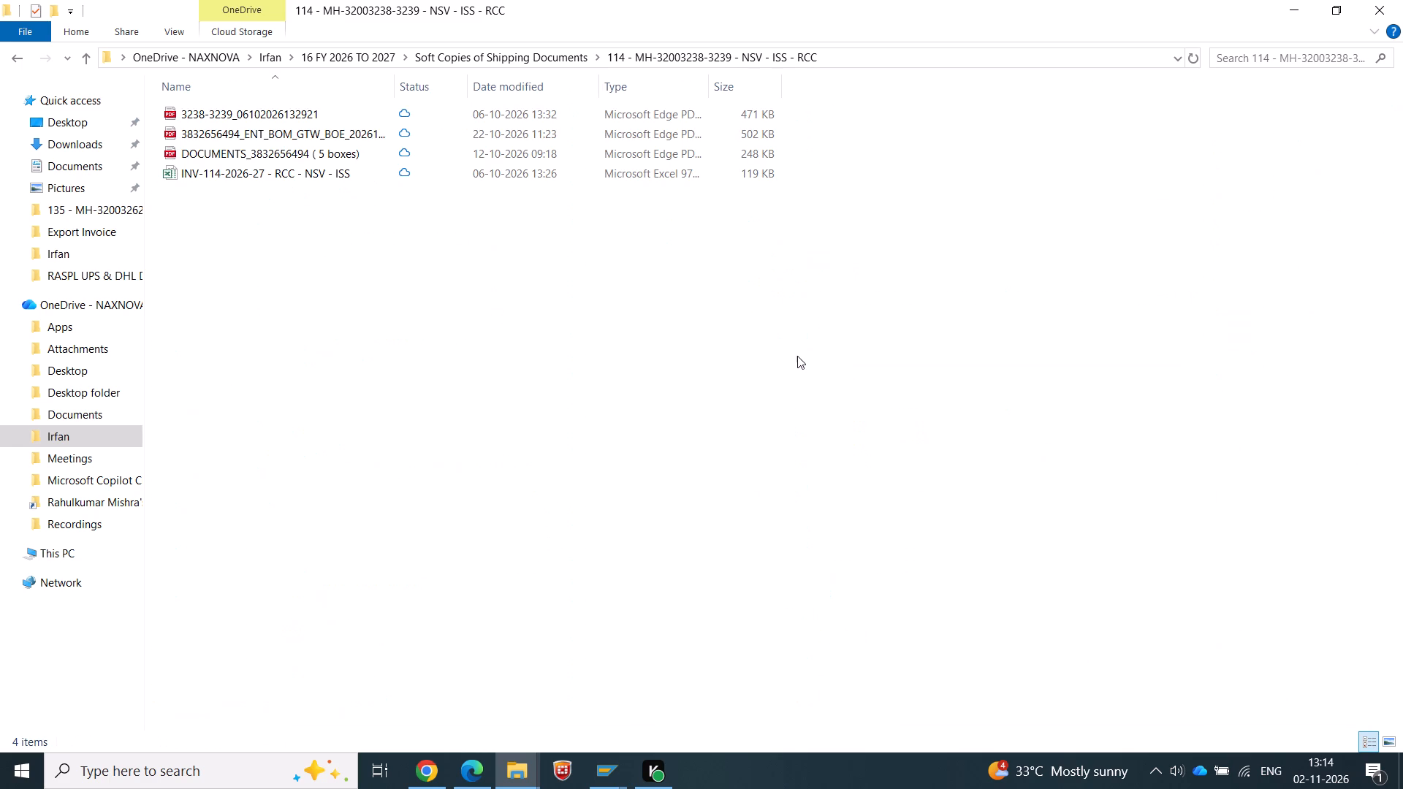
key(BackSpace)
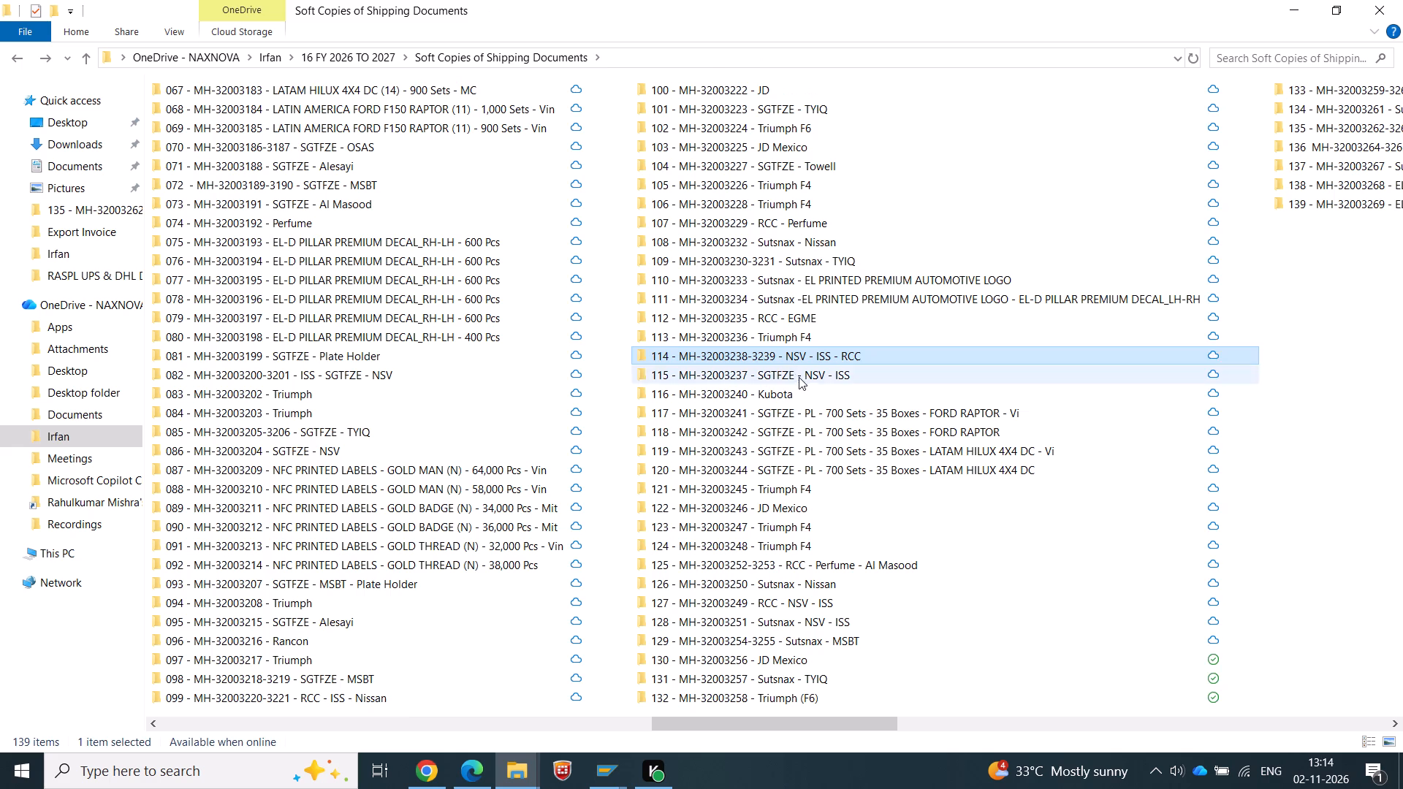
double_click(799, 377)
key(BackSpace)
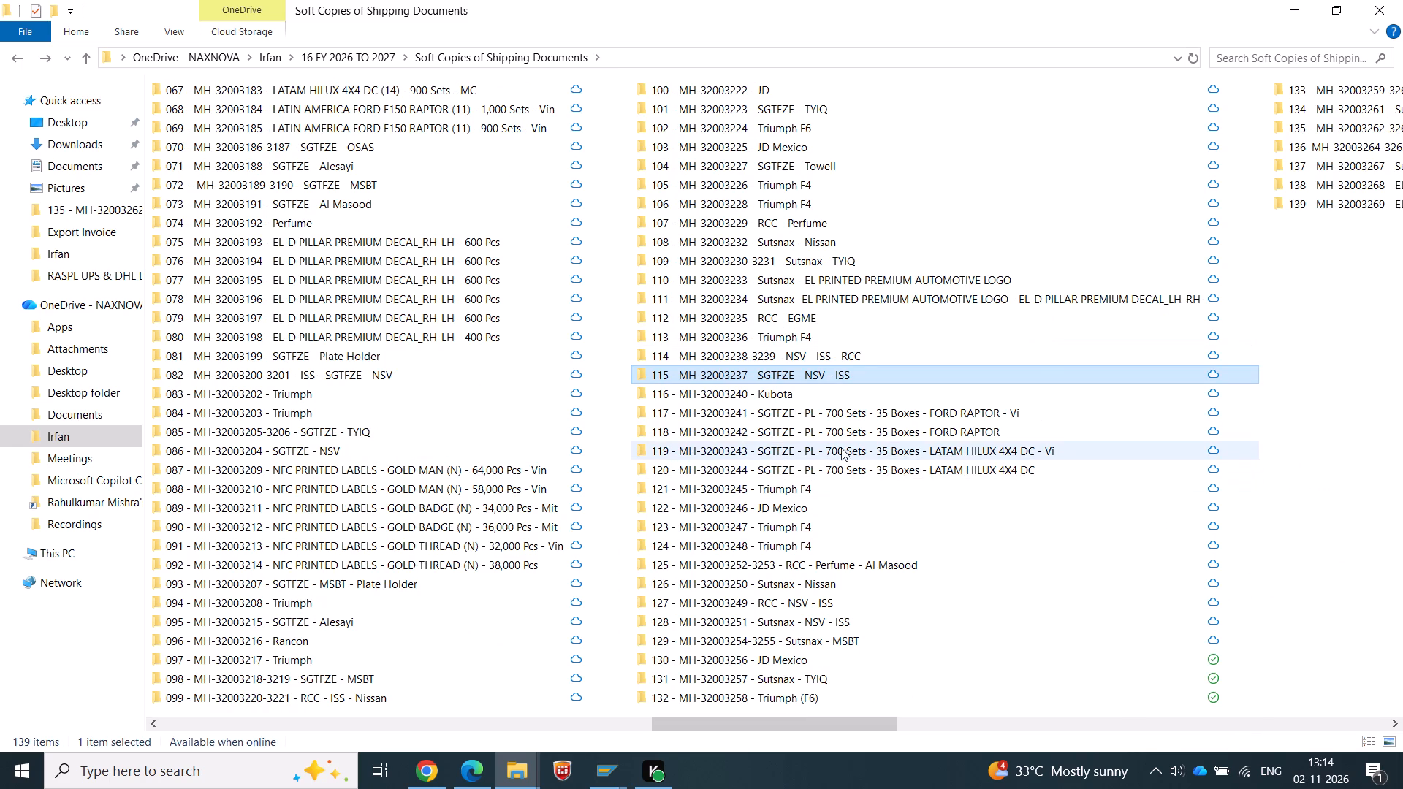
double_click(769, 392)
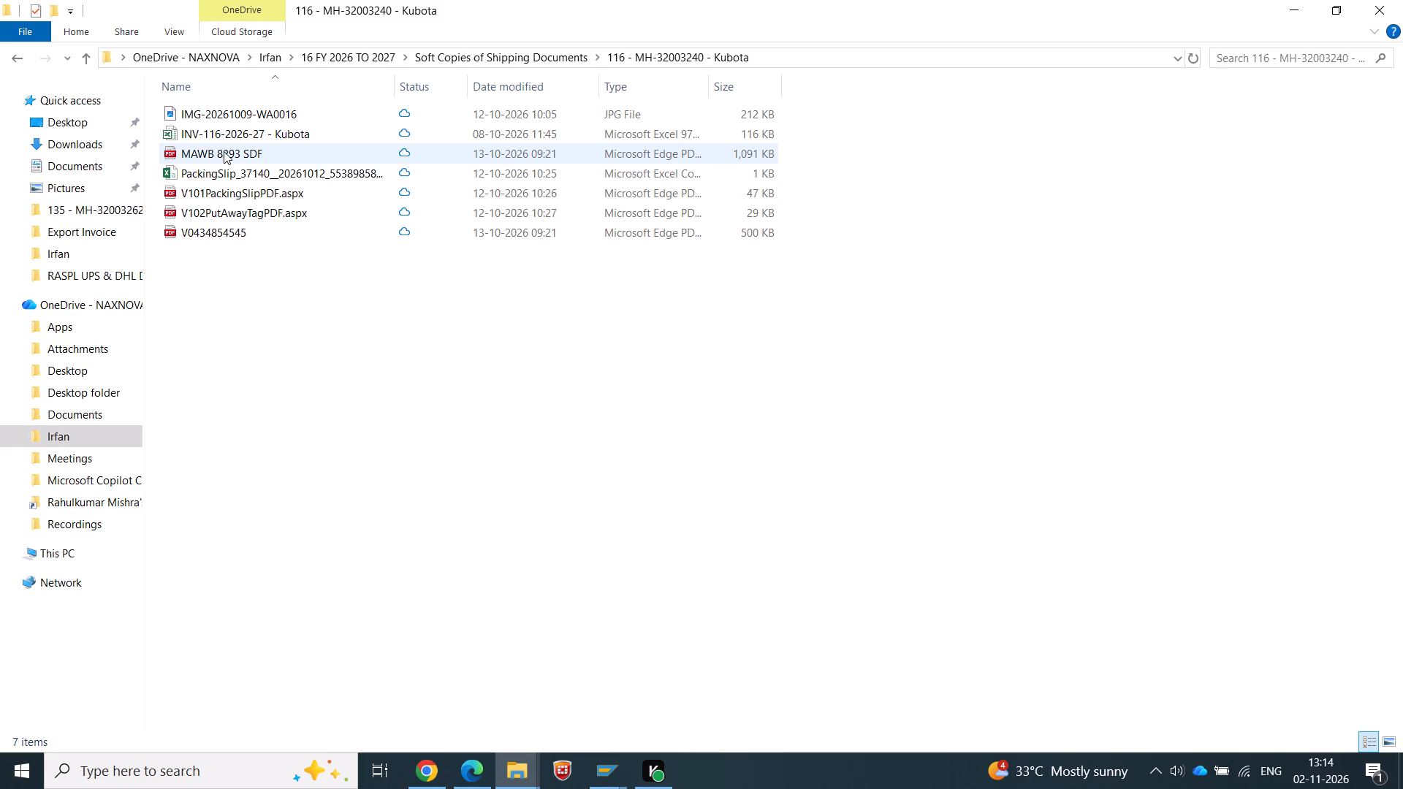
double_click(218, 226)
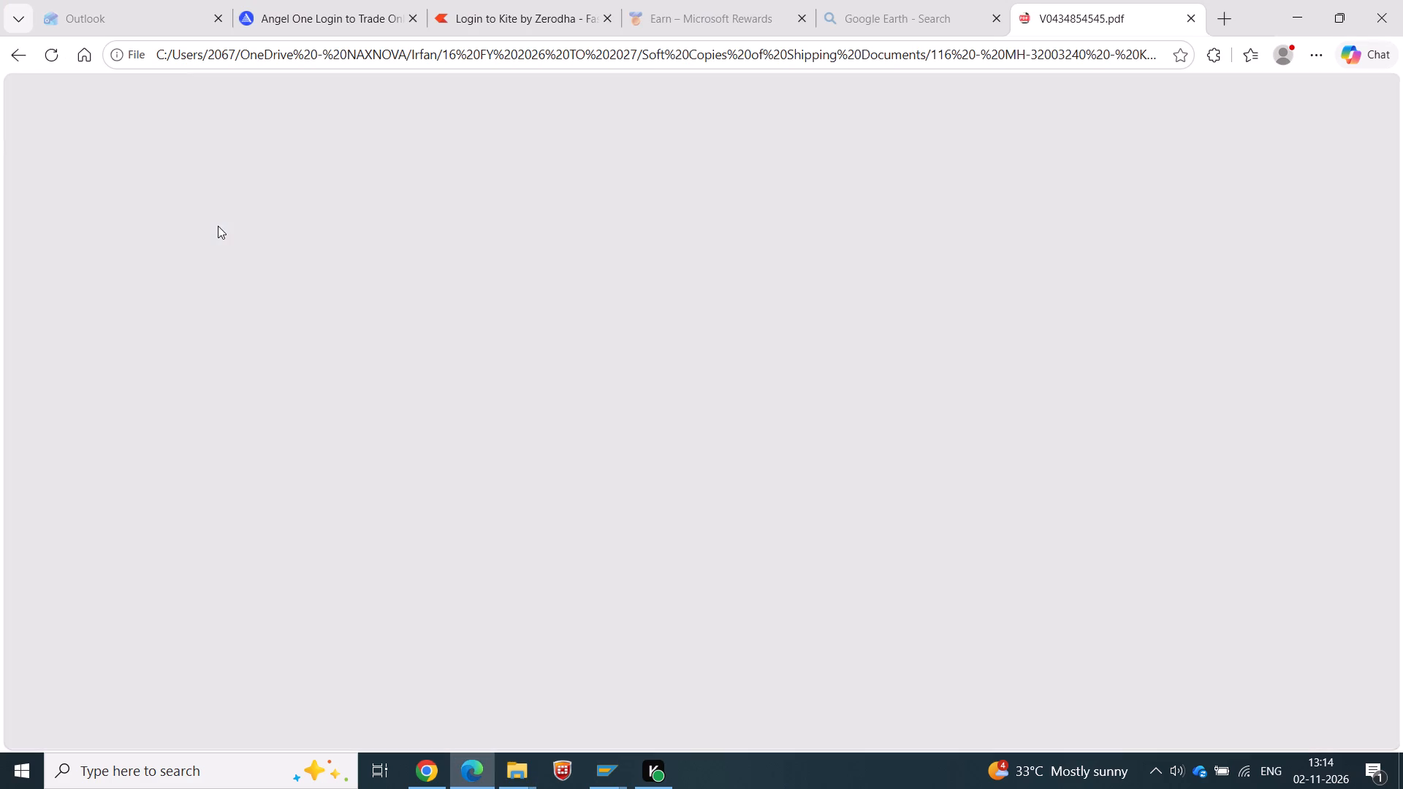